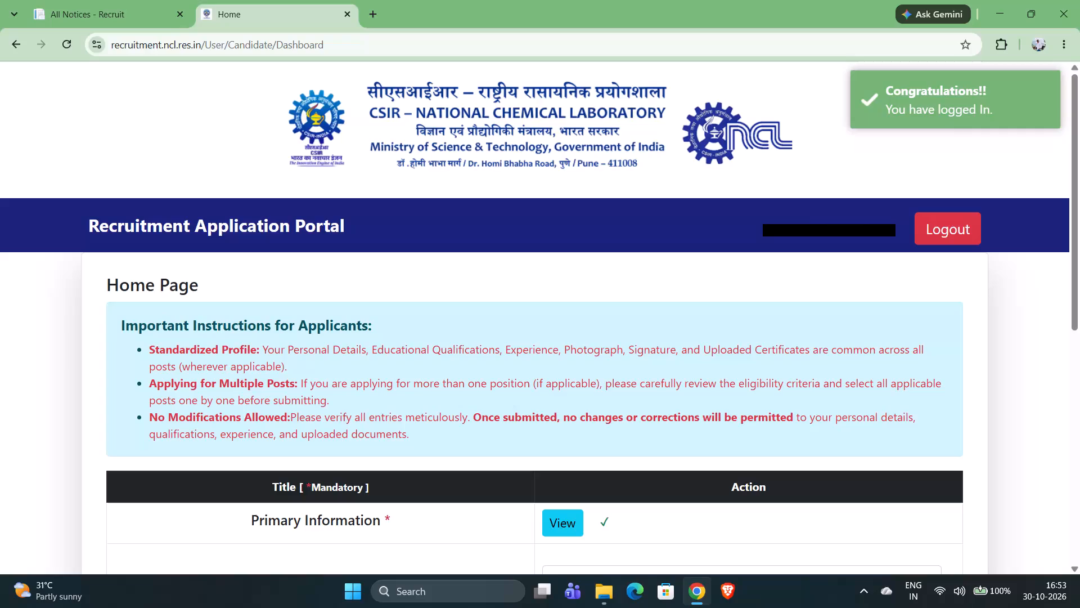
Look over the candidate dashboard, and go back to the recruitment portal's home page to view its dates, instructions and advertisement.
scroll(568, 414, "down", 7)
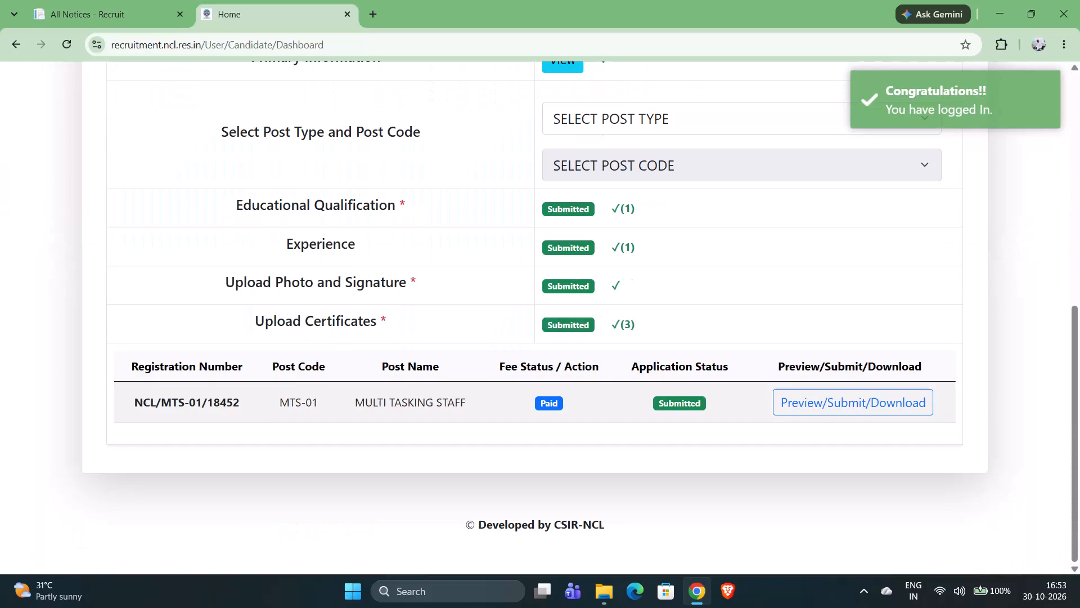
scroll(568, 414, "up", 4)
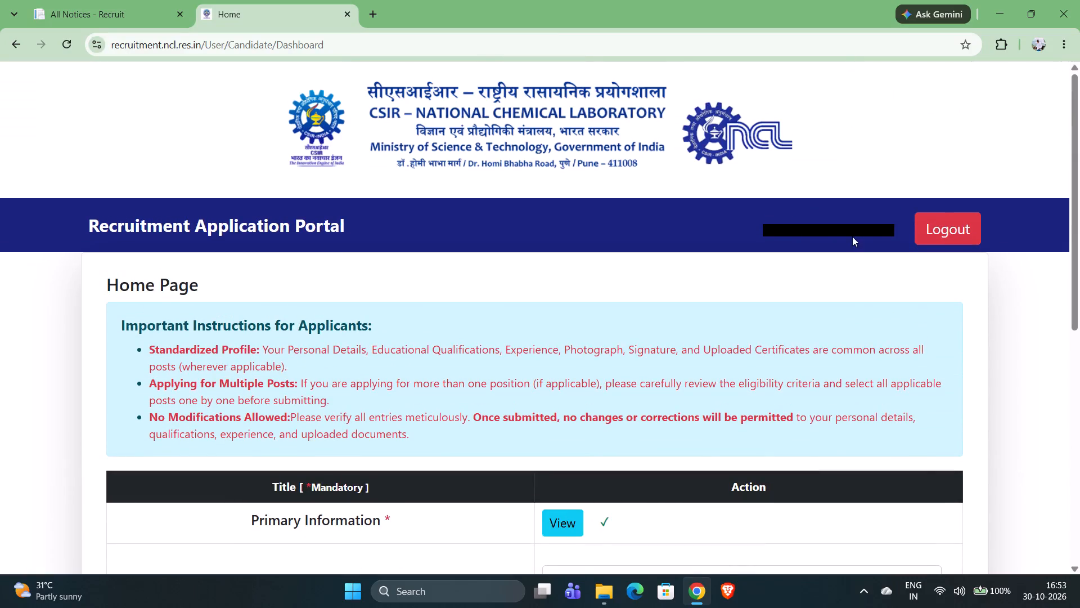
left_click(847, 229)
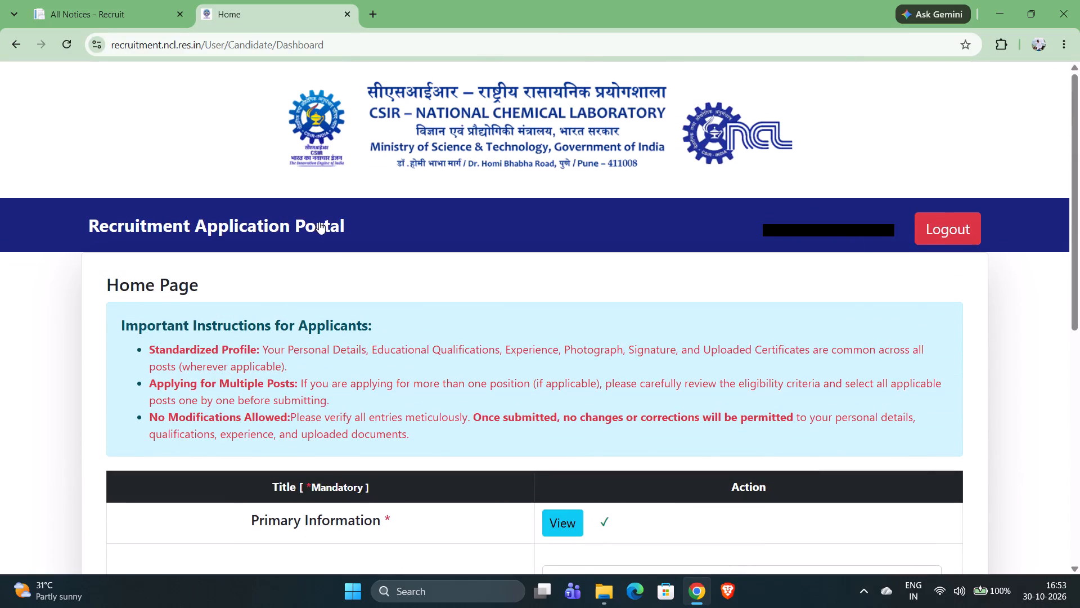
left_click(318, 222)
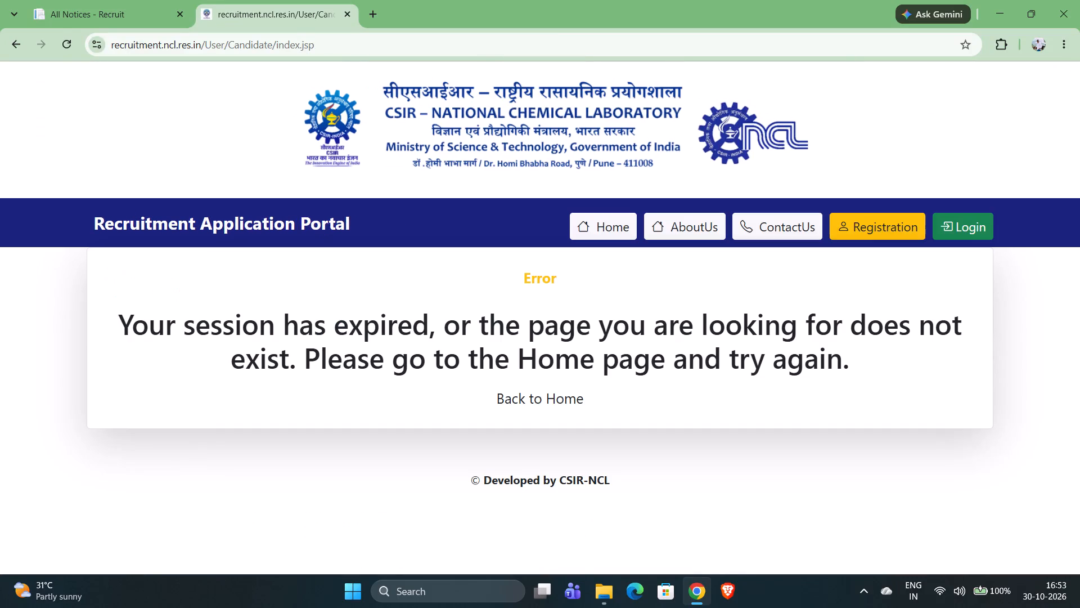
left_click(536, 285)
left_click(584, 242)
left_click(586, 231)
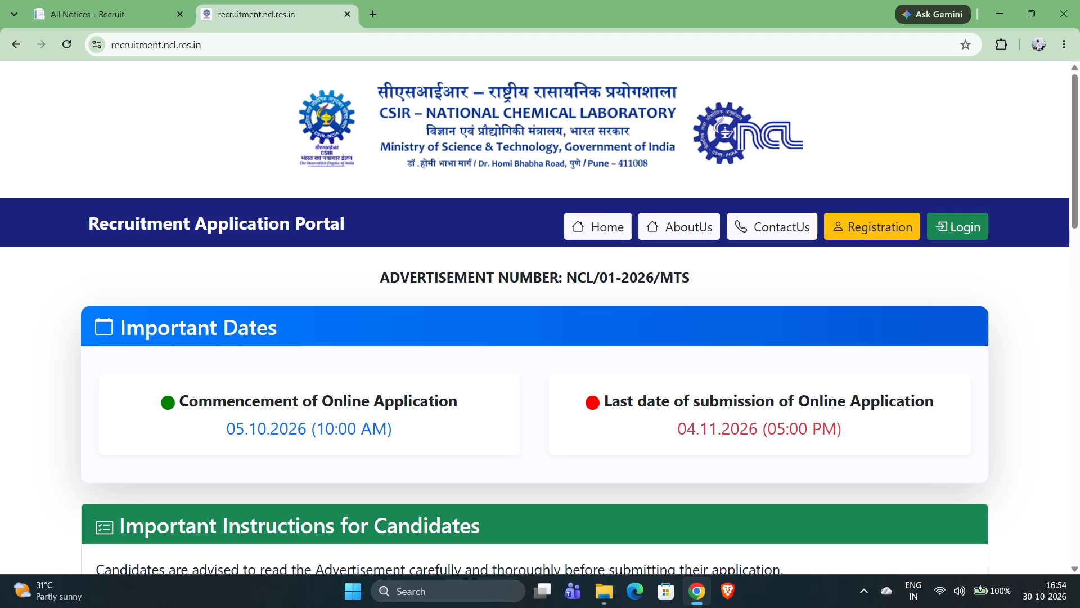
scroll(650, 394, "down", 6)
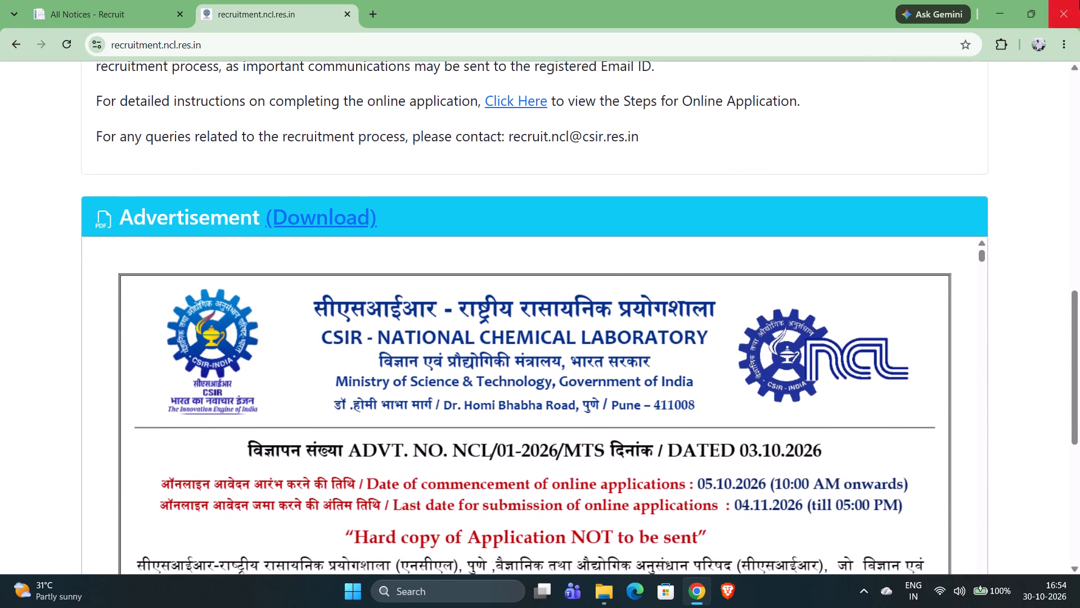
Close the recruitment portal page and the All Notices page, ending the browser session.
left_click(345, 12)
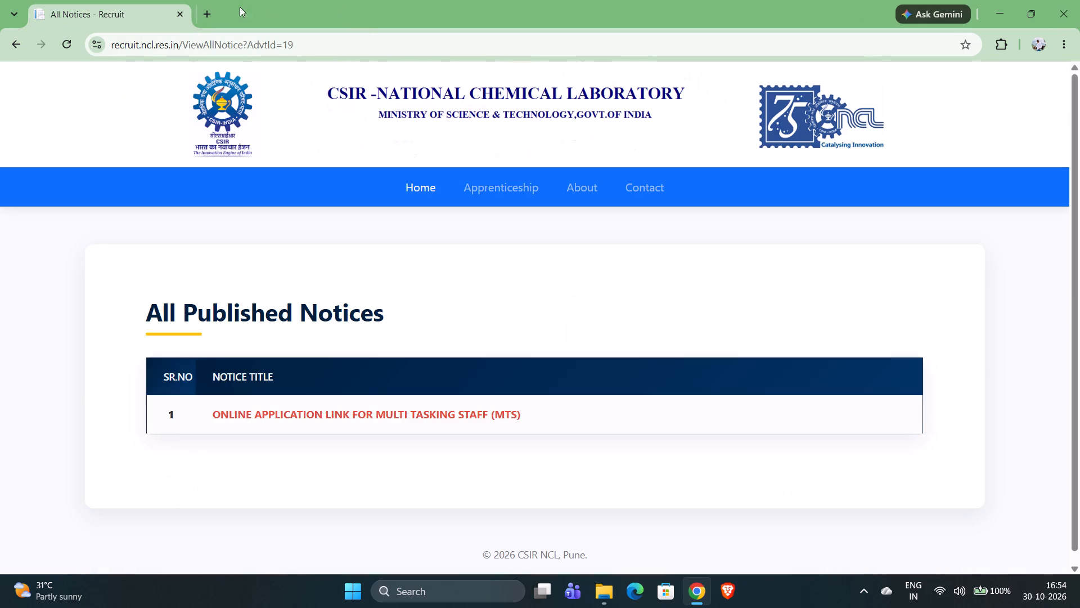
left_click(176, 13)
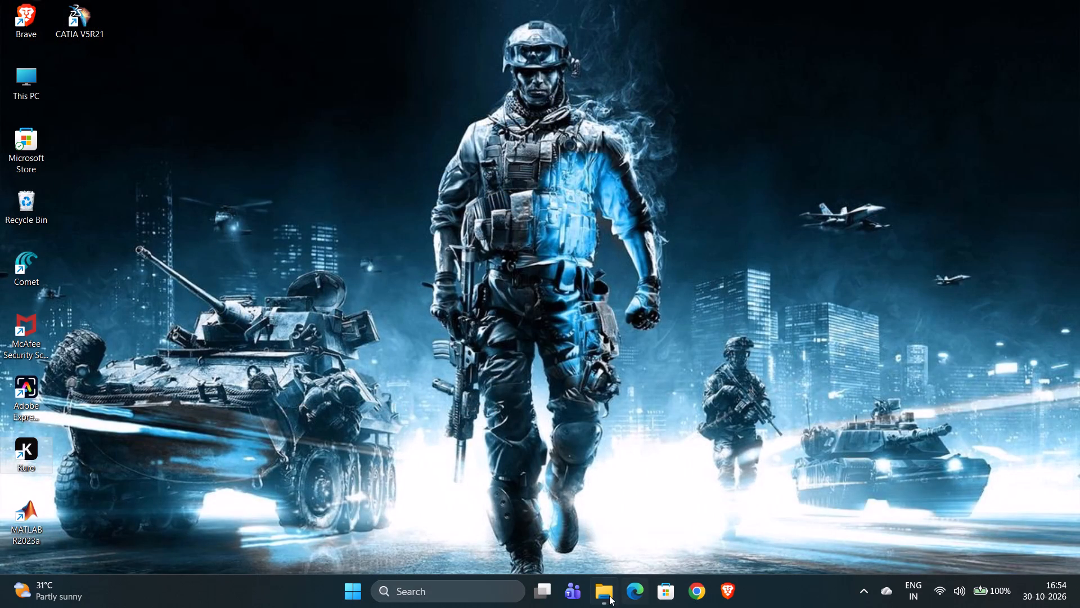
Open the MATLAP PR Word document from the PROJECT AE folder inside SEM 3 exam and maximize its window.
left_click(602, 550)
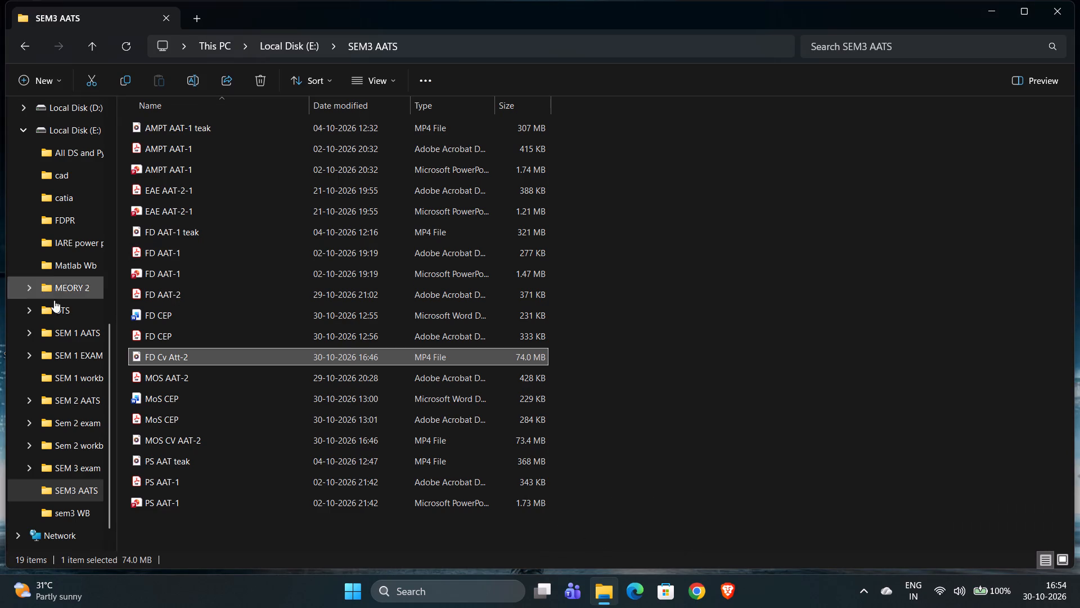
left_click(21, 48)
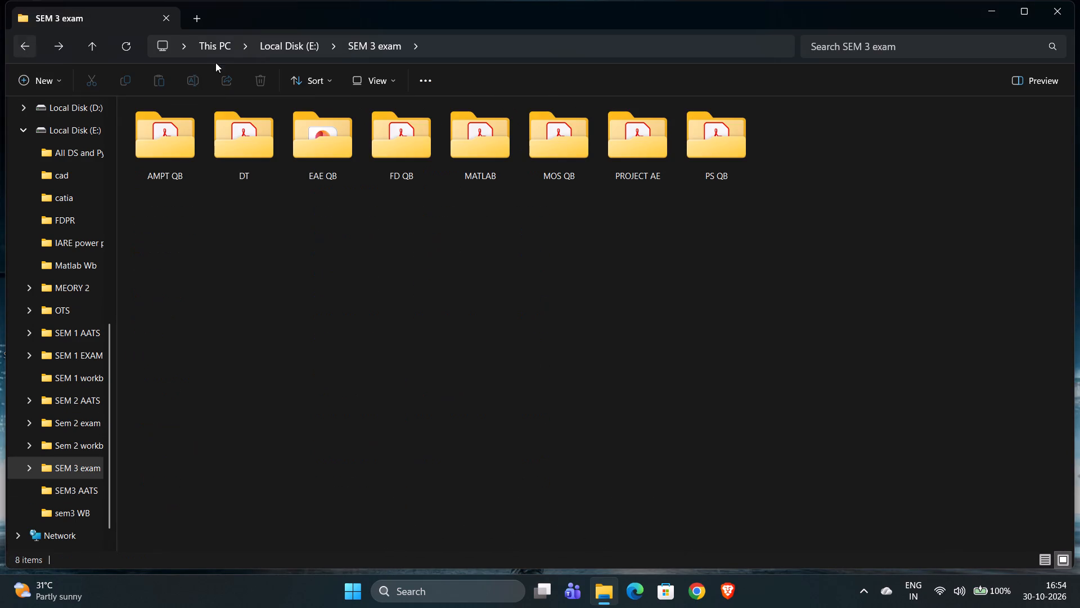
double_click(633, 155)
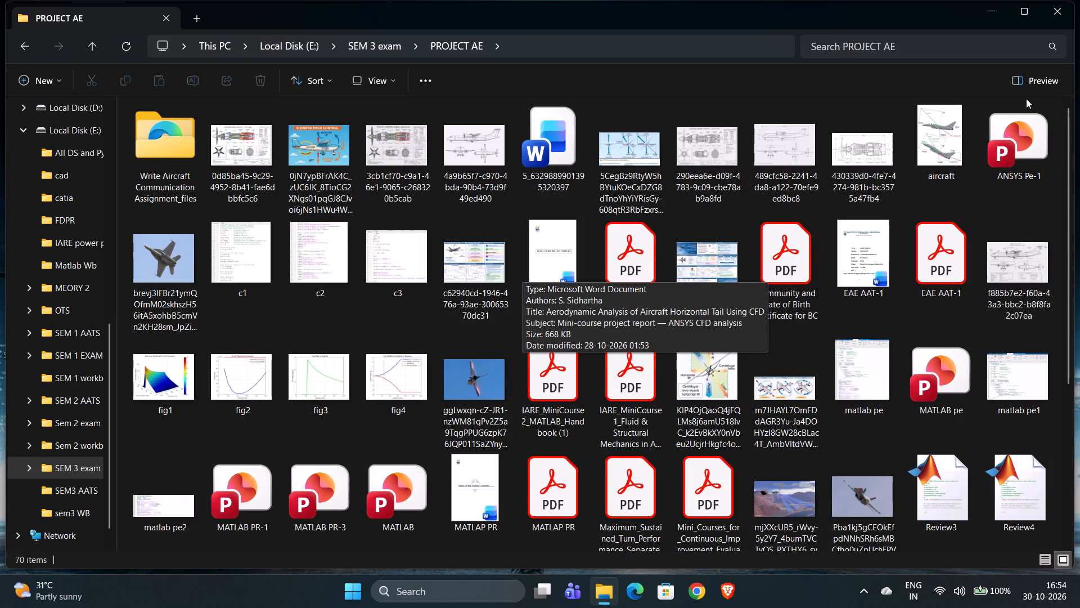
double_click(474, 470)
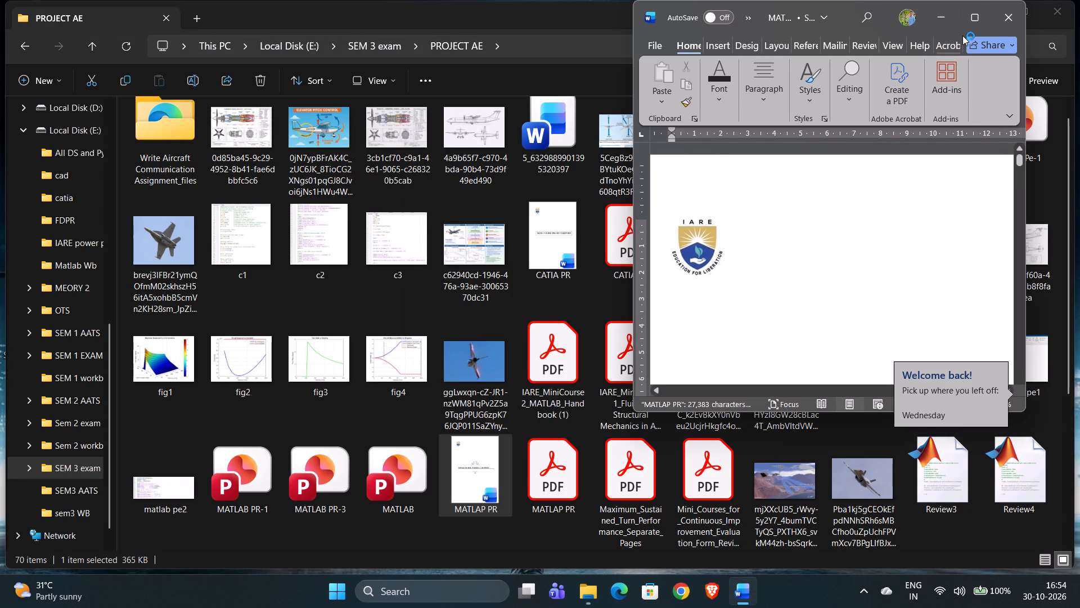
left_click(986, 8)
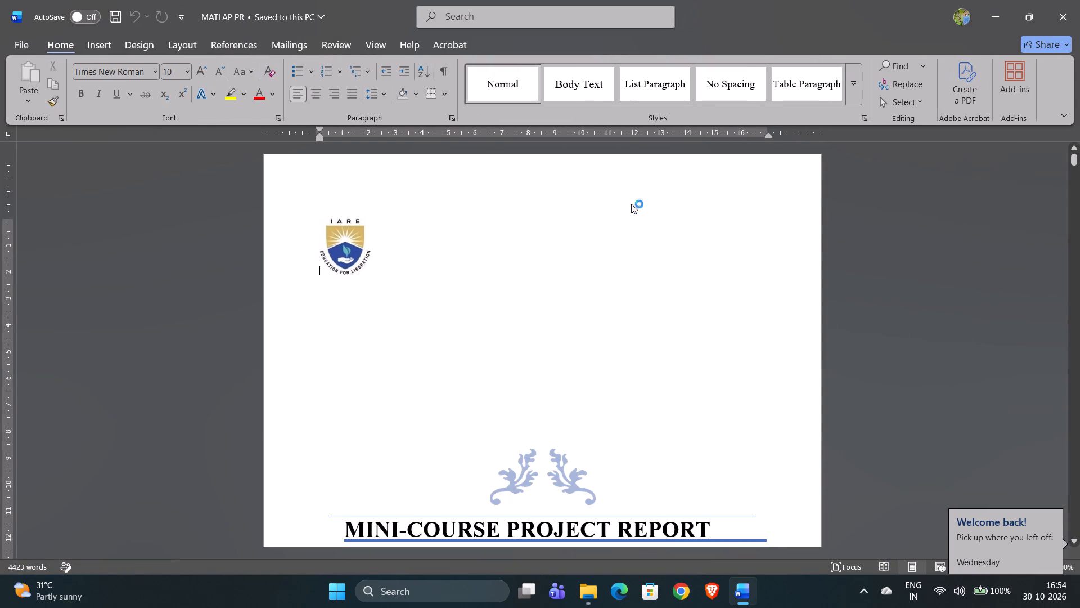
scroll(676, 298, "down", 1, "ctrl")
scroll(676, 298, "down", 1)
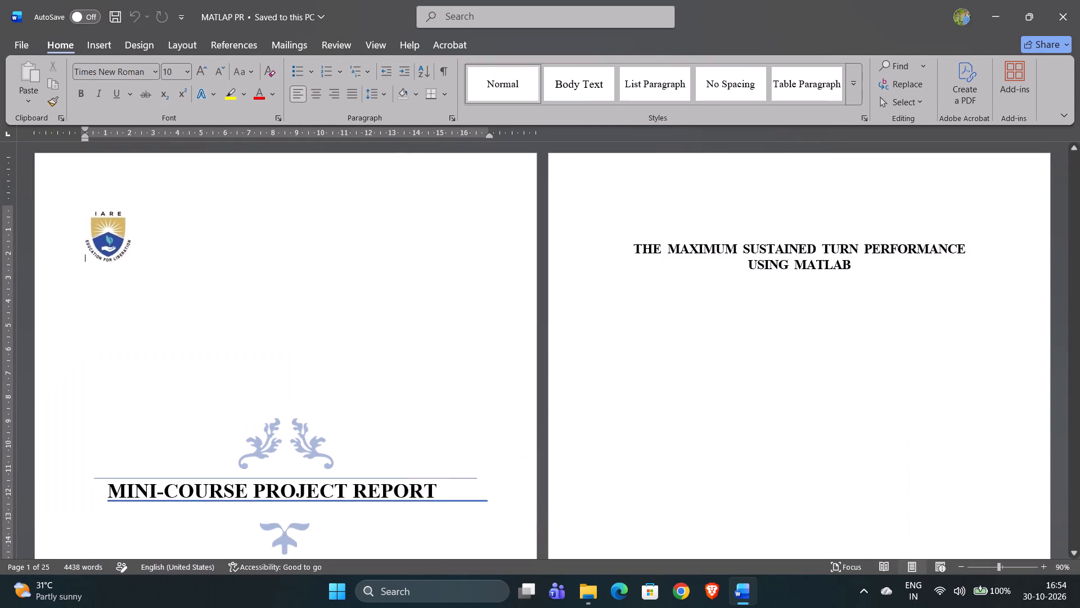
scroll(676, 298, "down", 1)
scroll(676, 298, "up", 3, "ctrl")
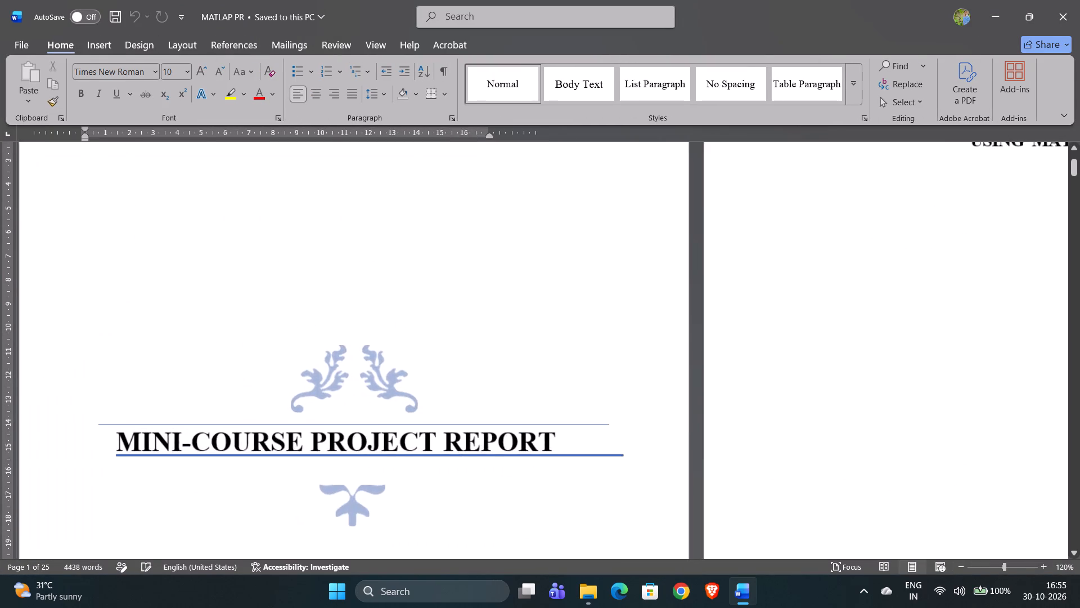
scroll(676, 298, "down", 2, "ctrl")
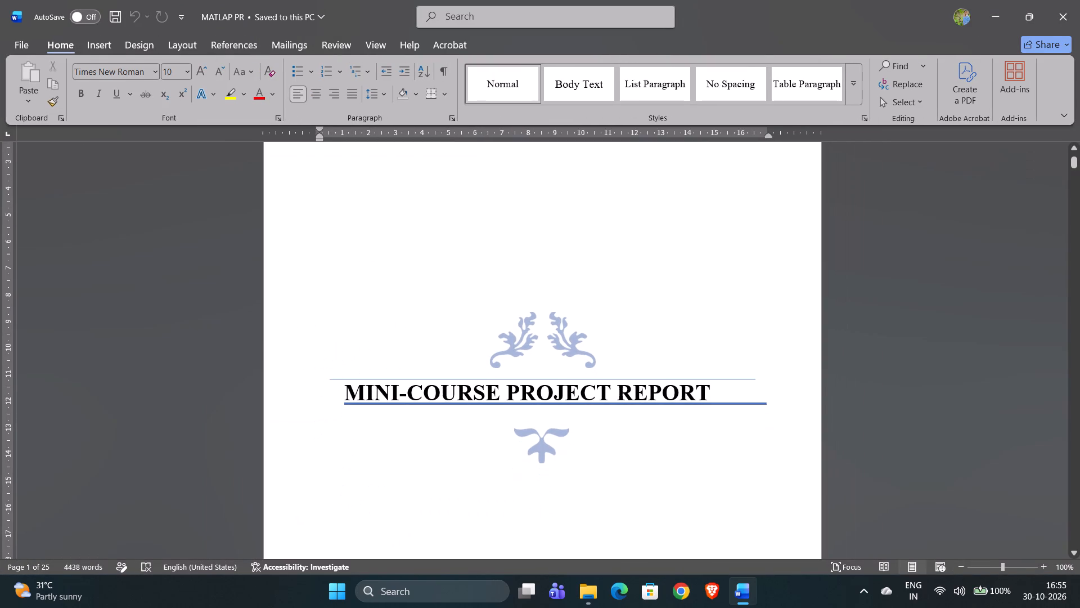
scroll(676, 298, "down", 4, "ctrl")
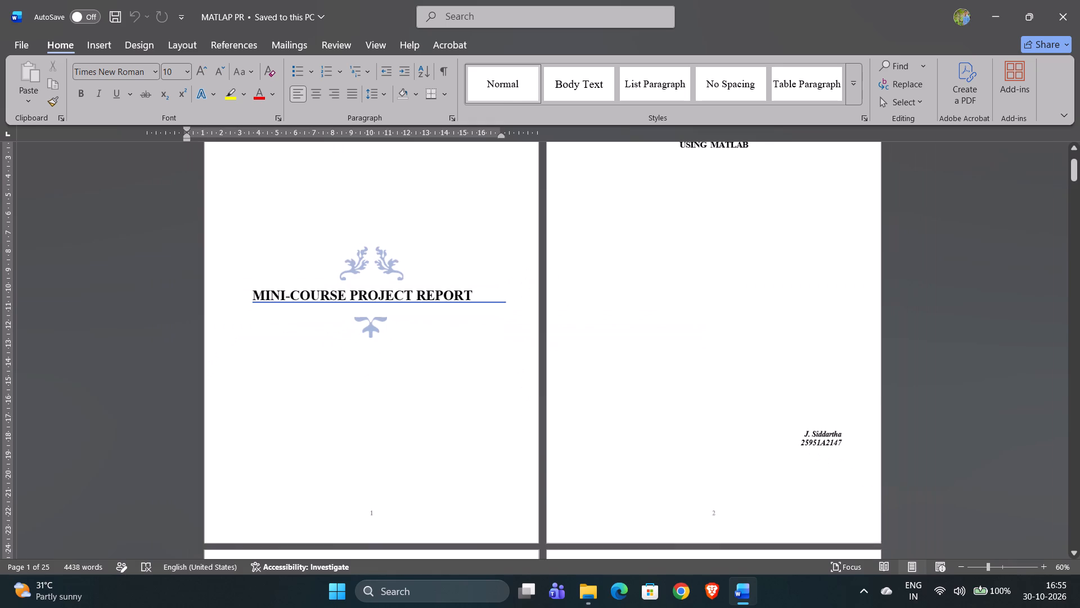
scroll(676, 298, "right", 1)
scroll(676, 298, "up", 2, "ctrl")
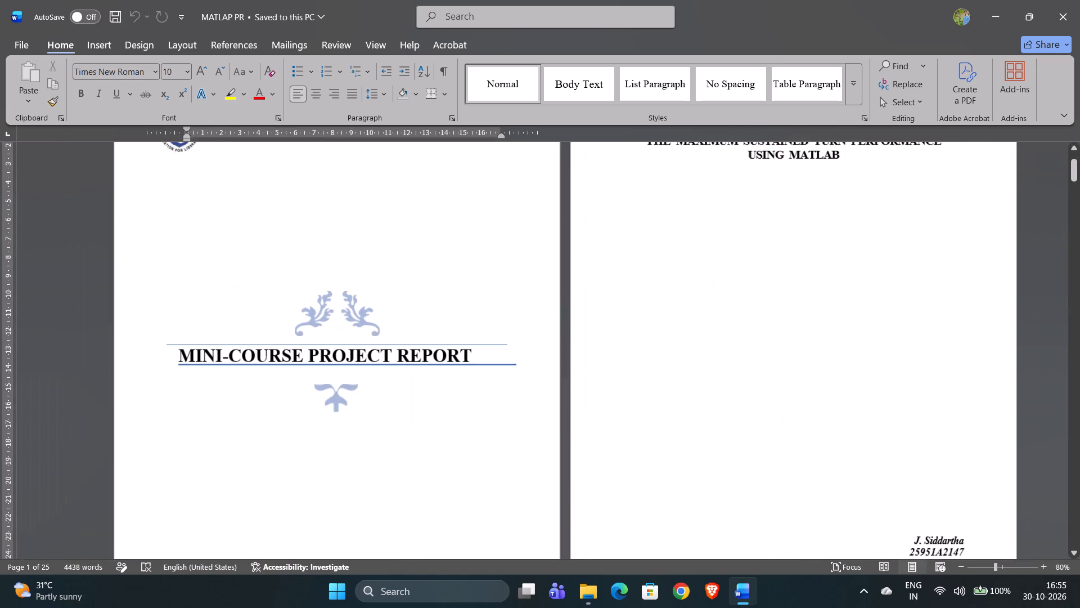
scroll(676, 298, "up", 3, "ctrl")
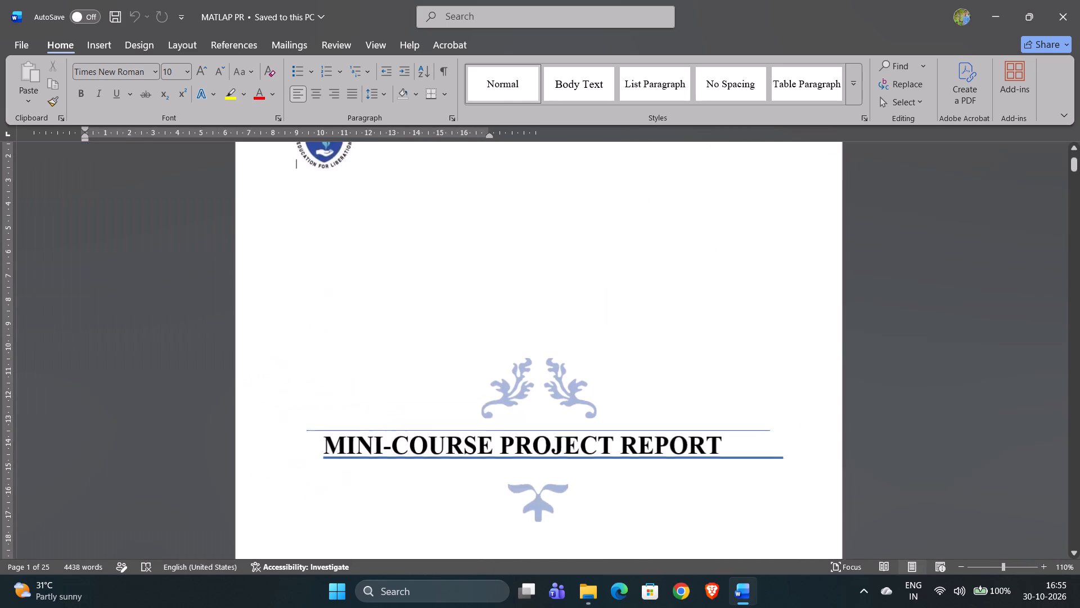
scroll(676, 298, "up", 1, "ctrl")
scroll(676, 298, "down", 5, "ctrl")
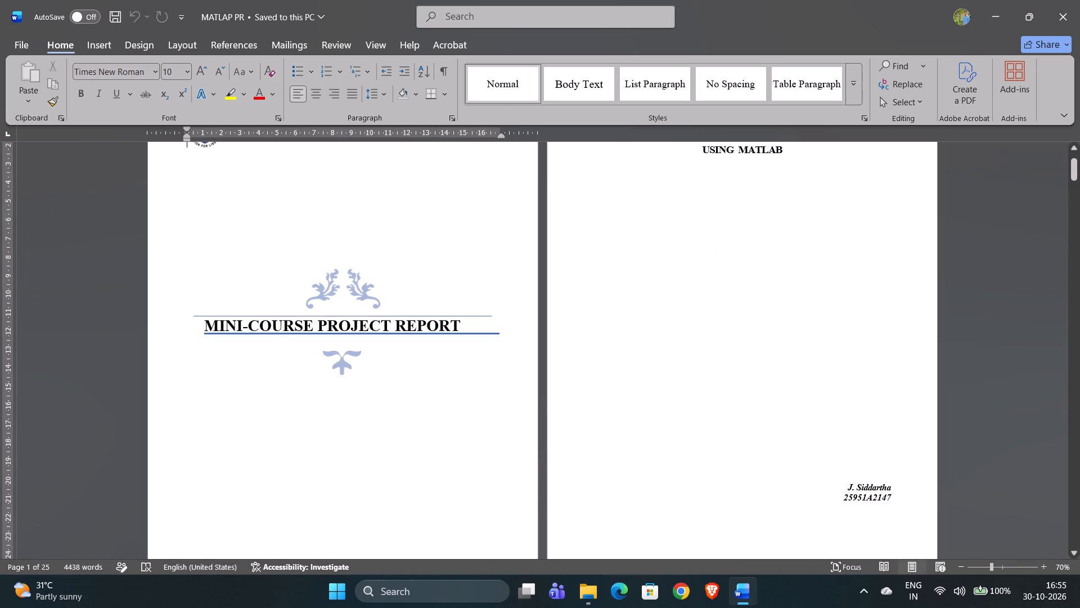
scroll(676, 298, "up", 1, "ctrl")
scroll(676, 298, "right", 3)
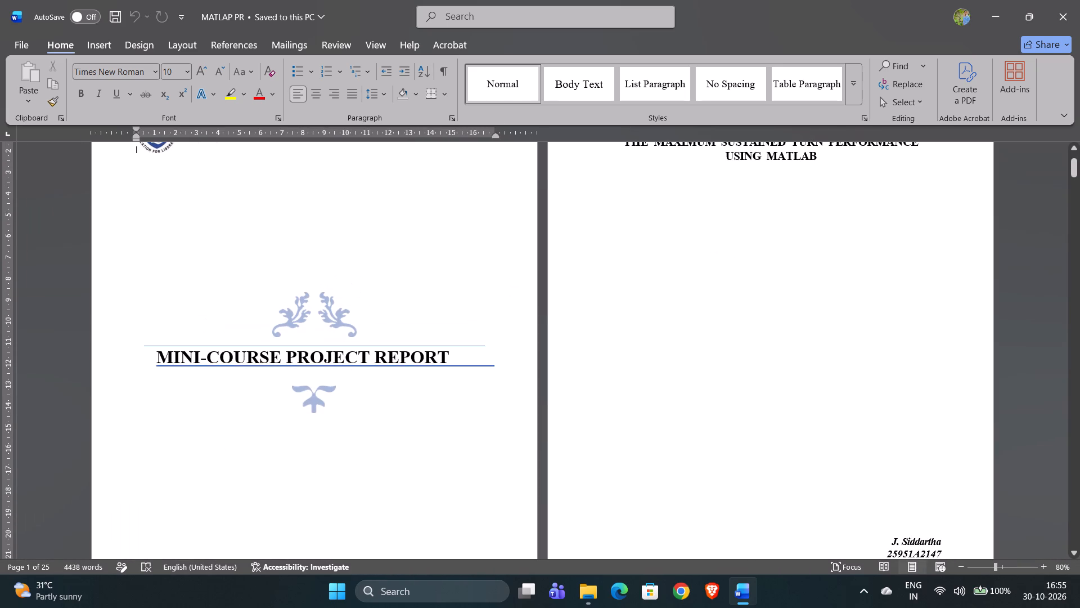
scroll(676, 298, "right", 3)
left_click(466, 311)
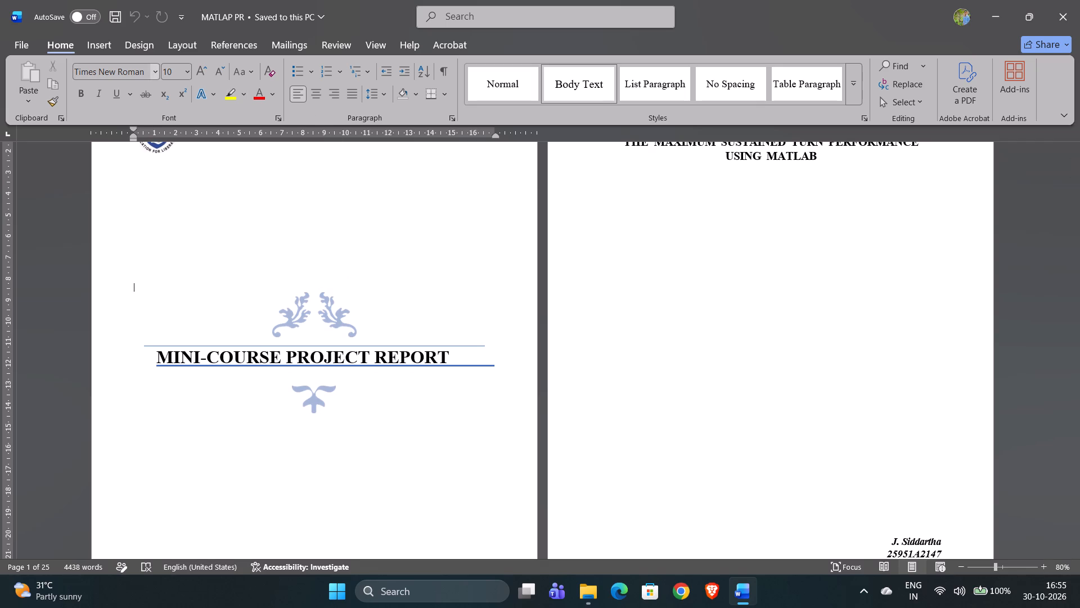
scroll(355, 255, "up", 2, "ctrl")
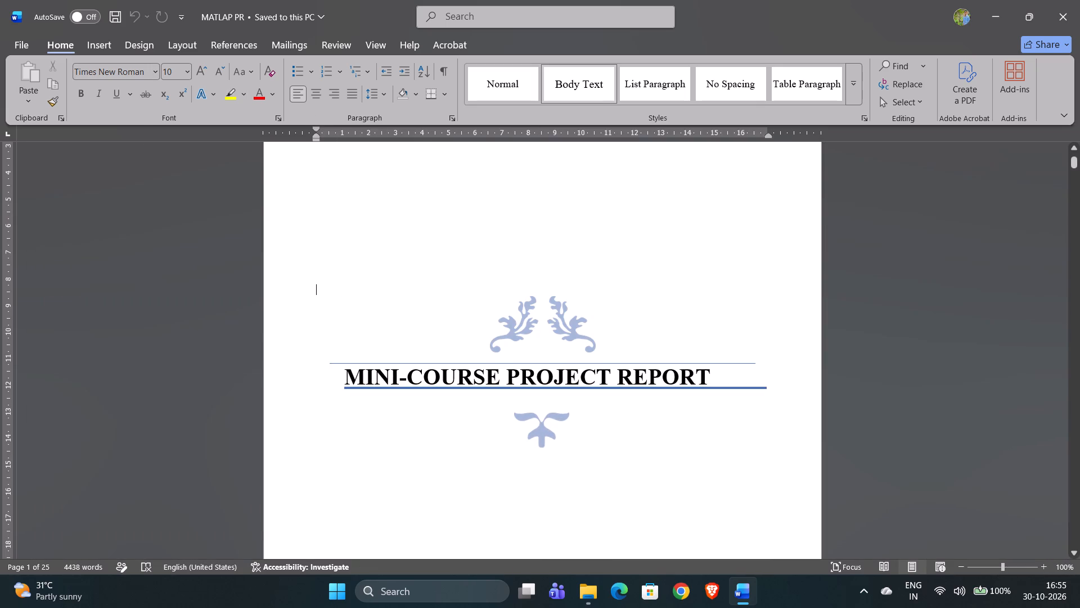
Look over the report's cover page and the following page with the project title and author details.
scroll(368, 245, "up", 2)
scroll(368, 245, "down", 2)
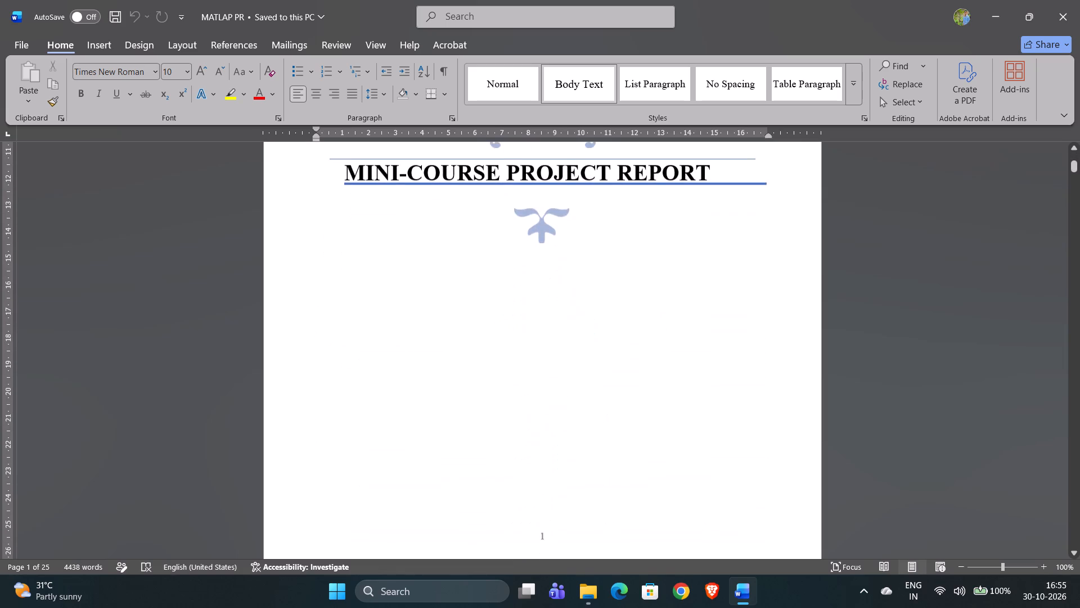
scroll(368, 245, "down", 1)
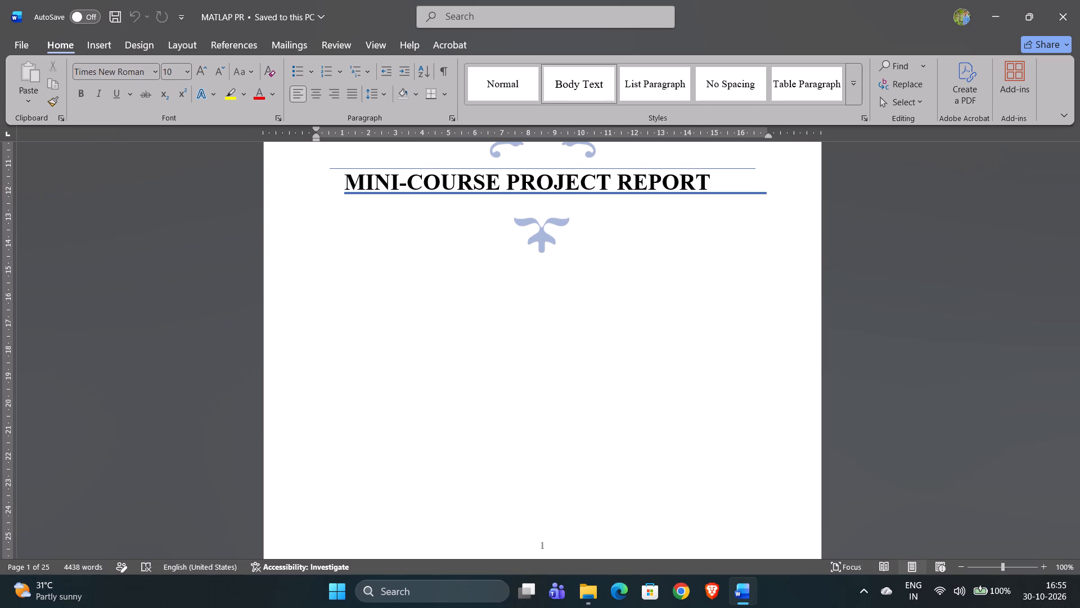
scroll(368, 245, "down", 3)
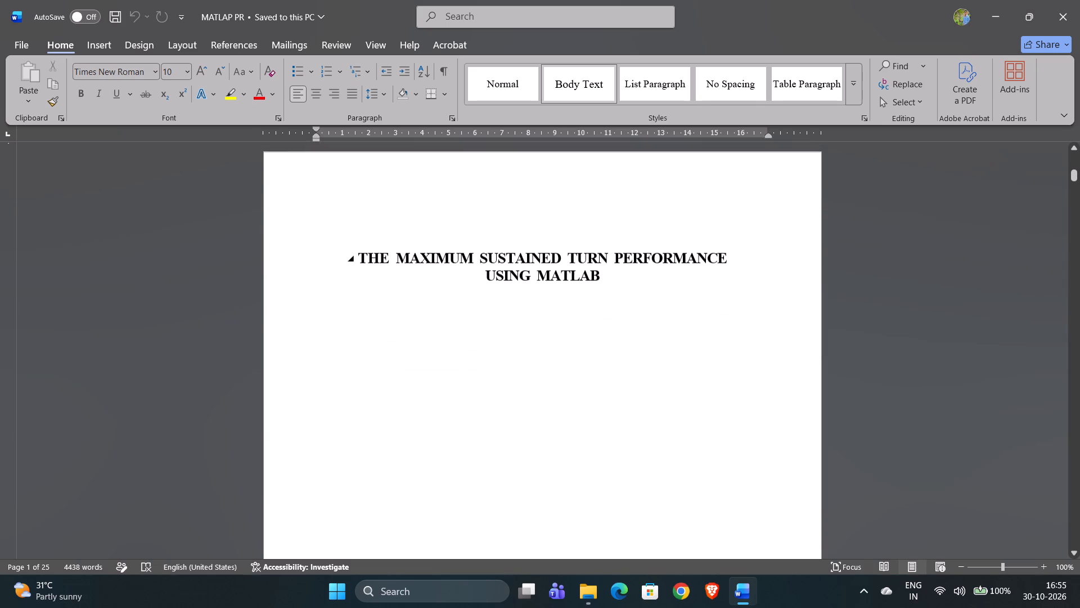
scroll(368, 245, "up", 3)
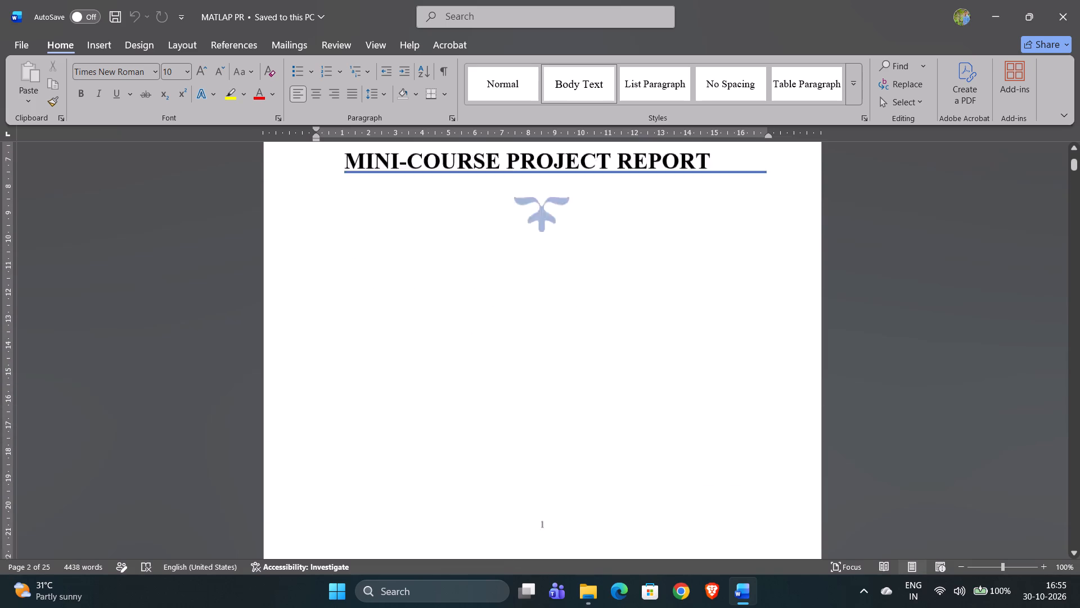
scroll(368, 245, "up", 1)
scroll(368, 245, "down", 3)
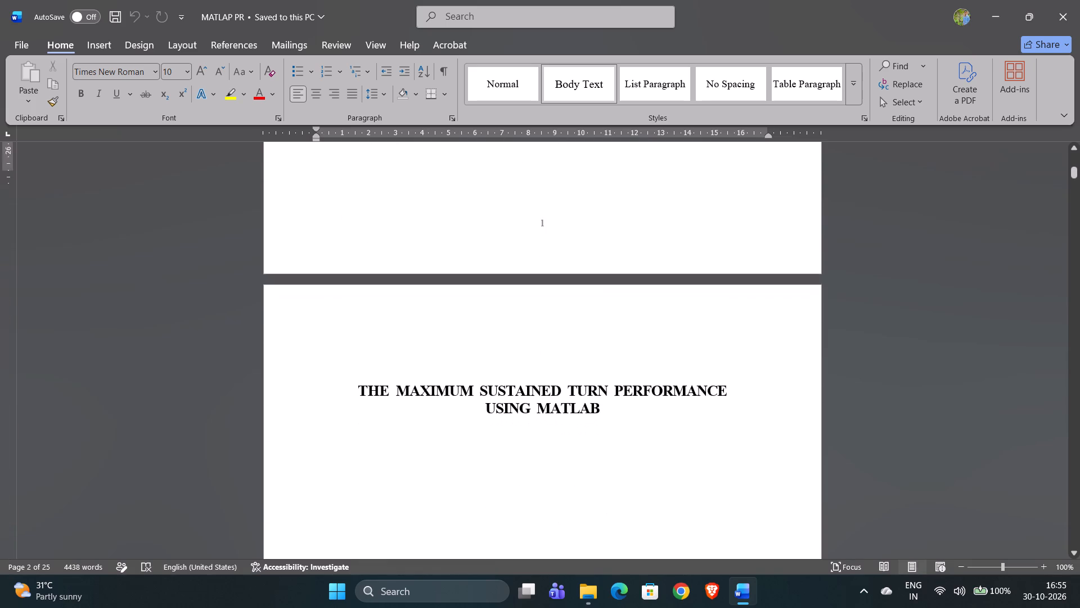
scroll(368, 245, "down", 3)
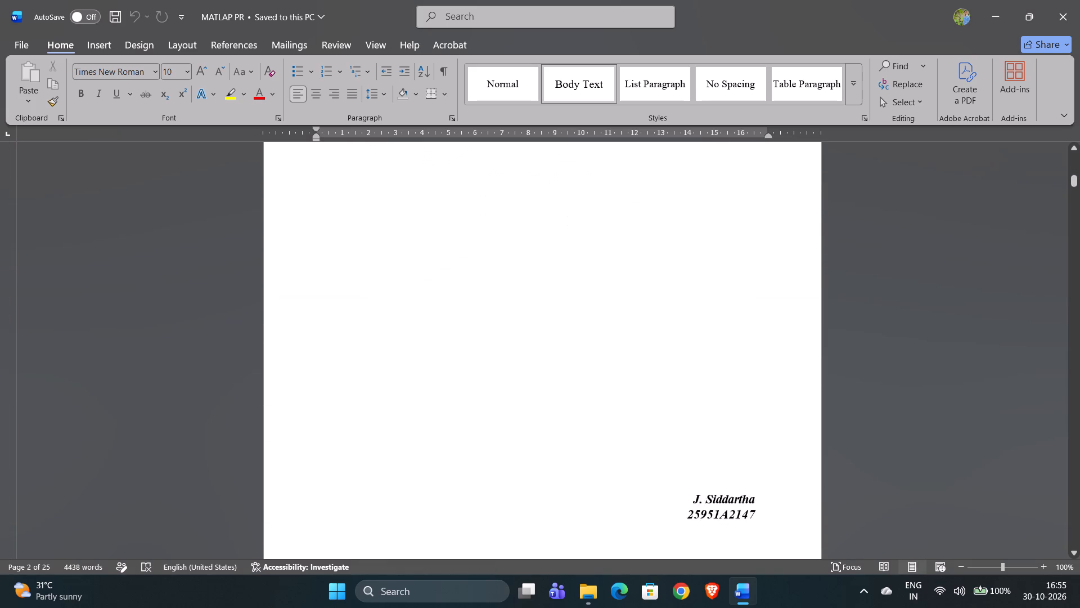
Examine the full title page, including the degree, author, department, institute and date details.
scroll(368, 245, "down", 4)
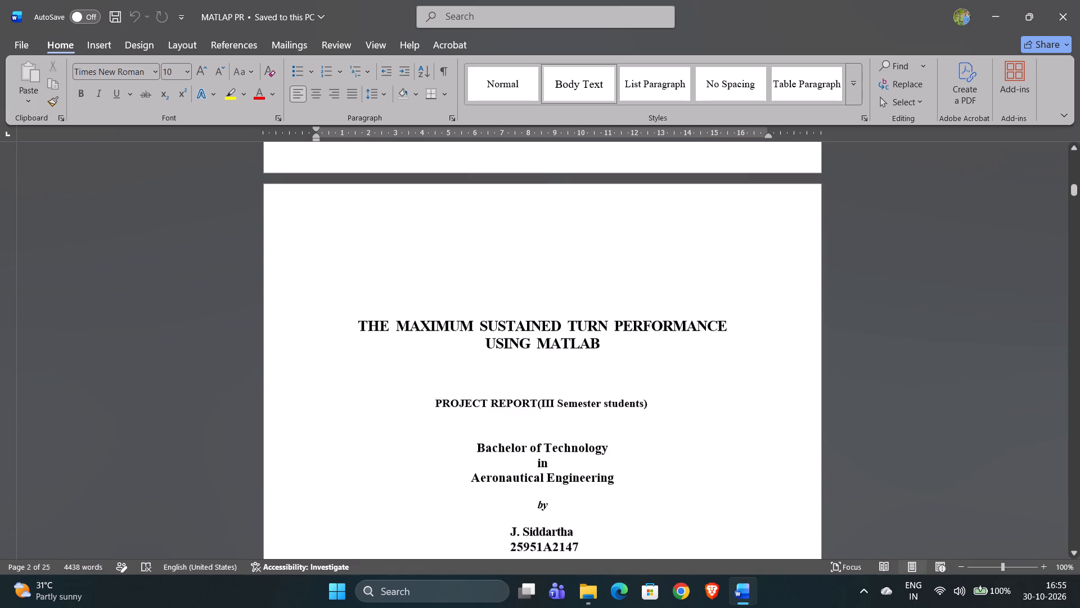
scroll(368, 245, "down", 3)
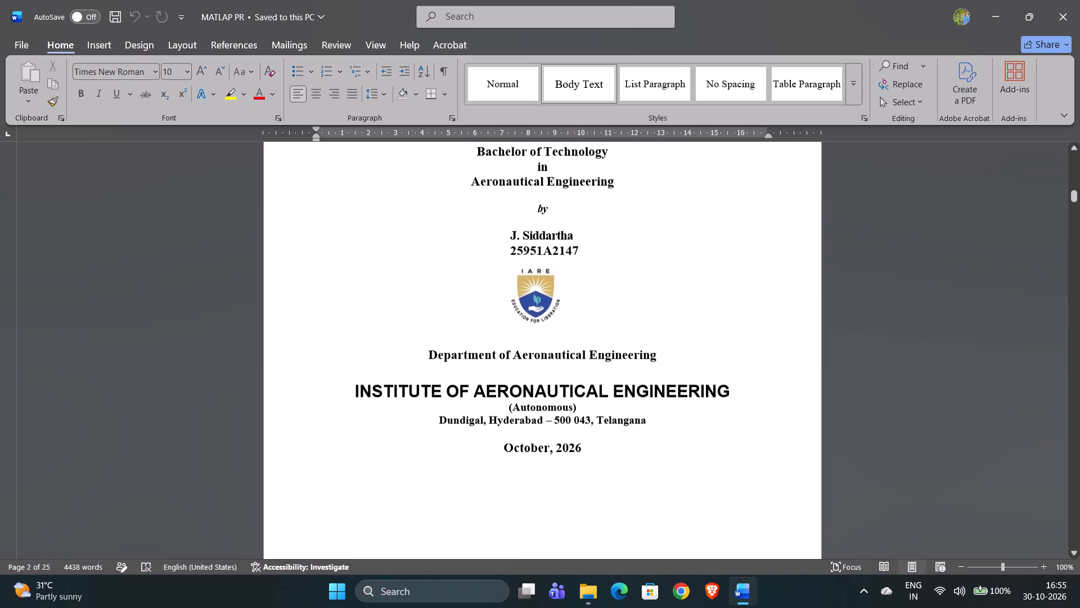
scroll(368, 245, "up", 3)
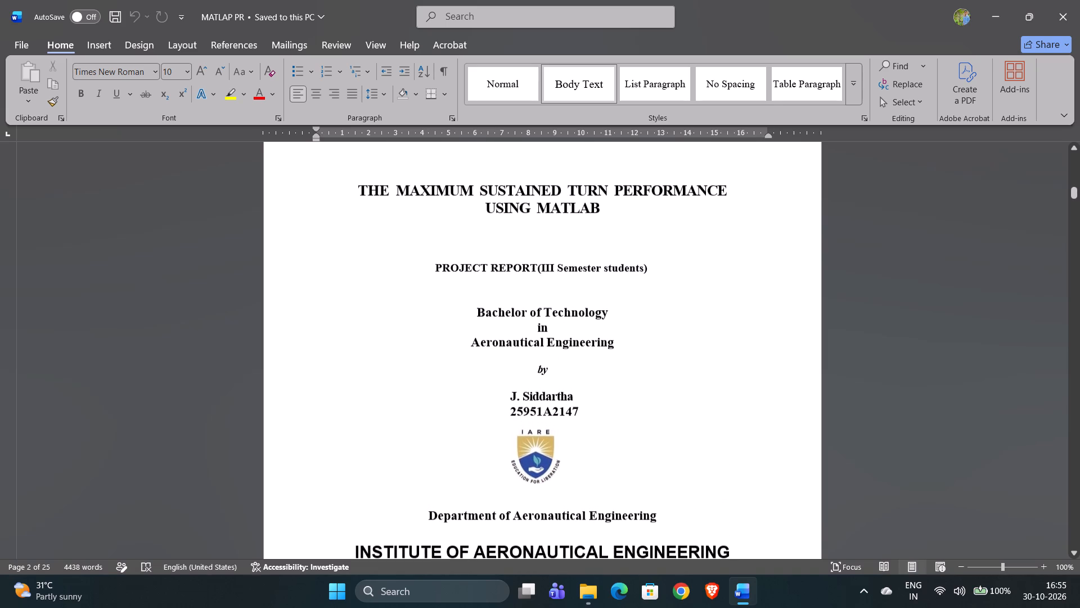
scroll(368, 245, "up", 1)
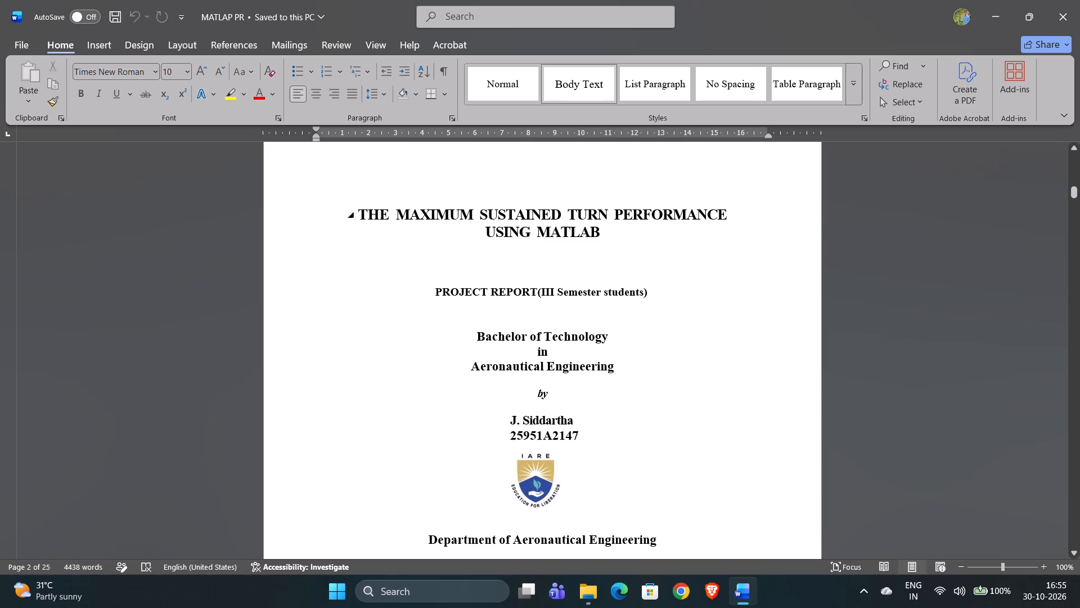
scroll(531, 289, "down", 3)
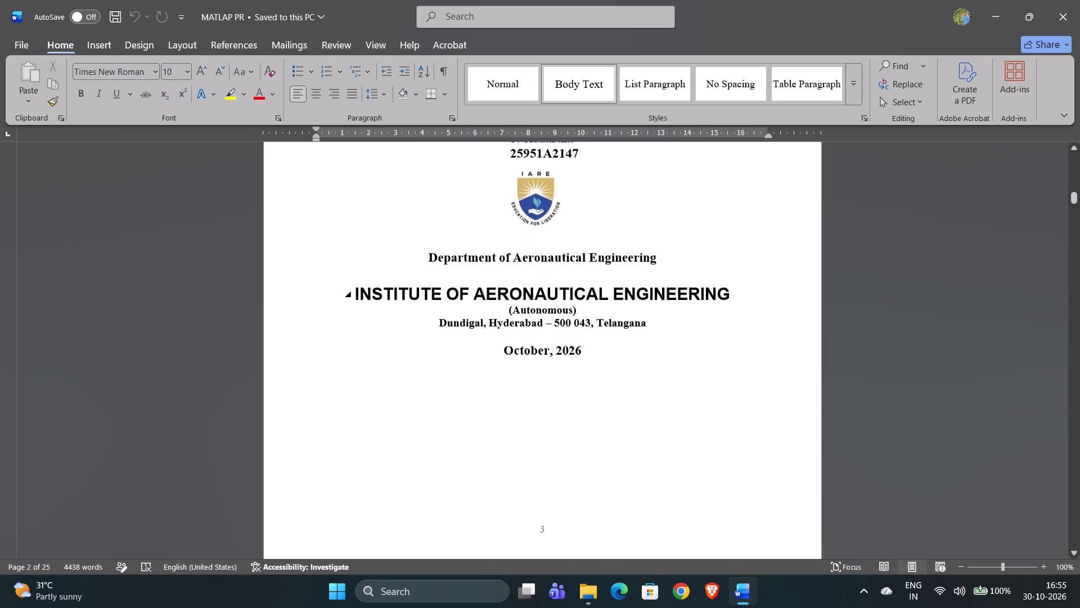
scroll(531, 289, "down", 3)
scroll(531, 289, "up", 1)
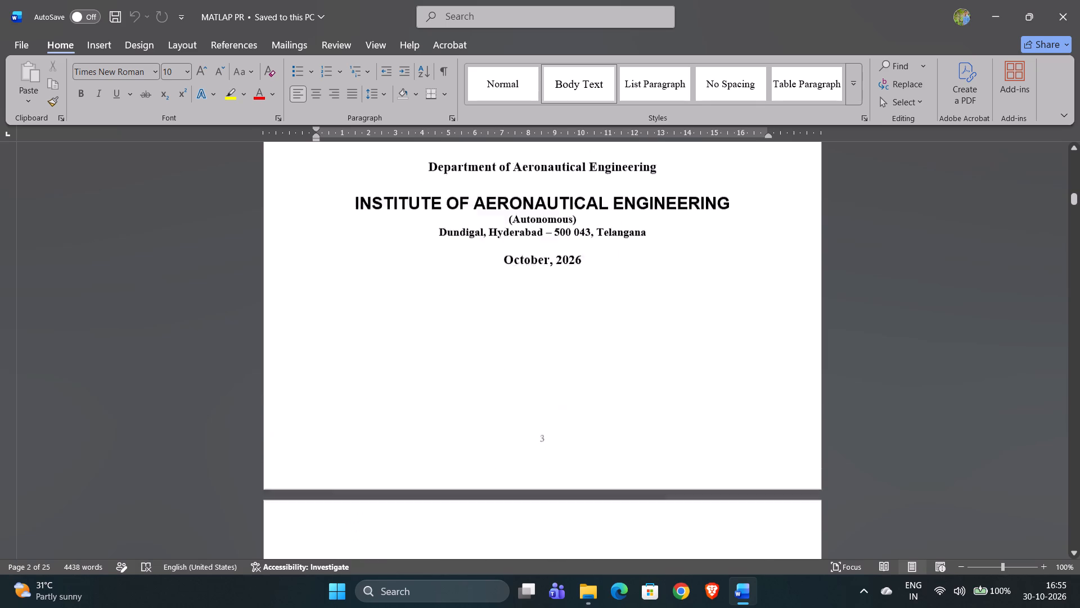
scroll(531, 289, "up", 3)
scroll(531, 289, "down", 2)
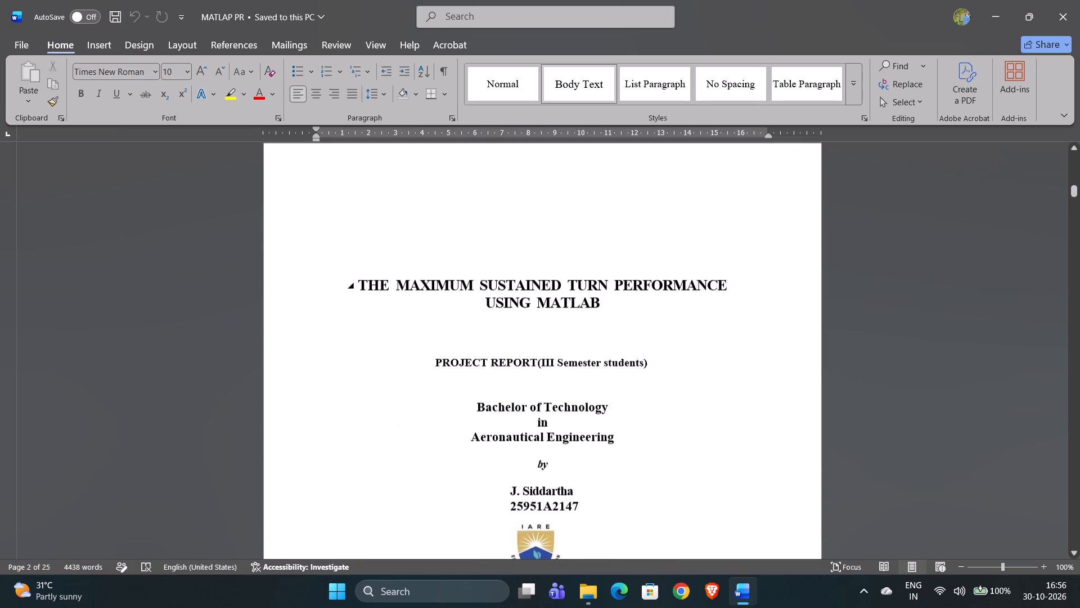
Read through the Declaration page, including its certification points and the place, date and signature block.
scroll(531, 289, "down", 5)
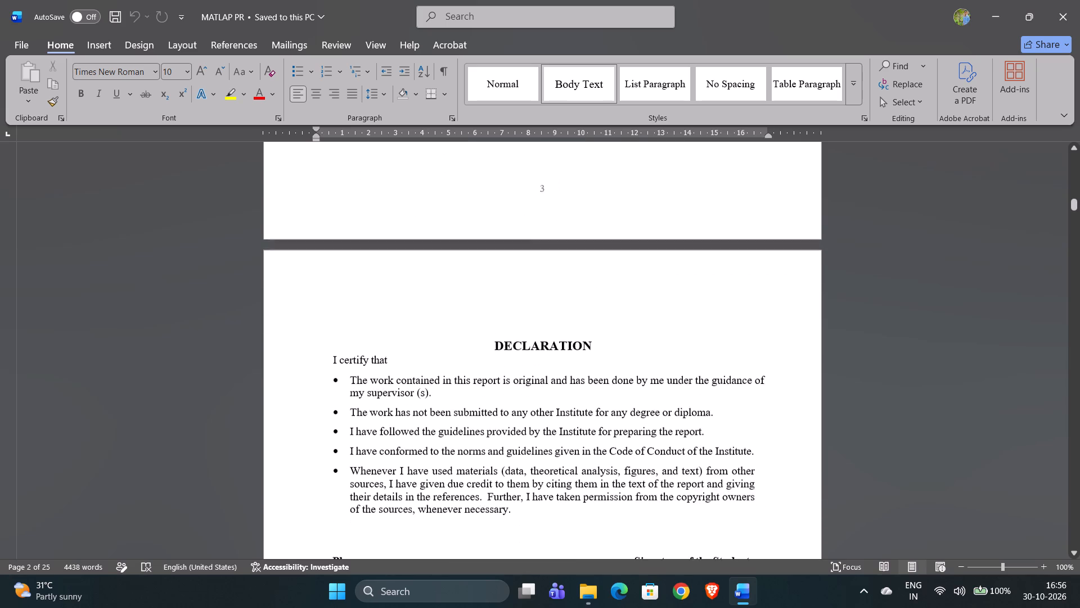
scroll(531, 289, "down", 2)
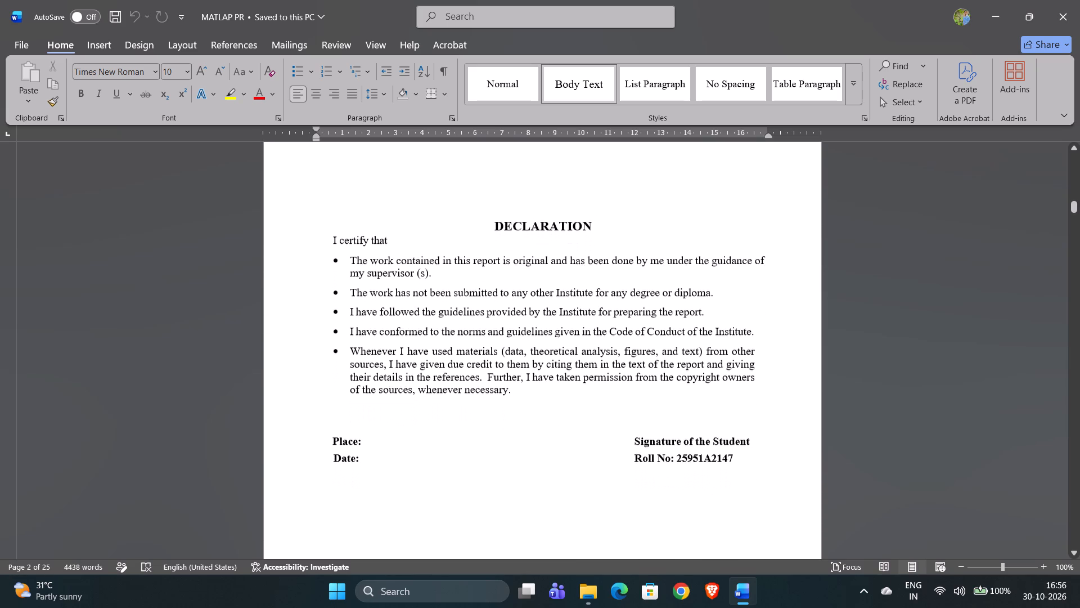
scroll(531, 289, "down", 4)
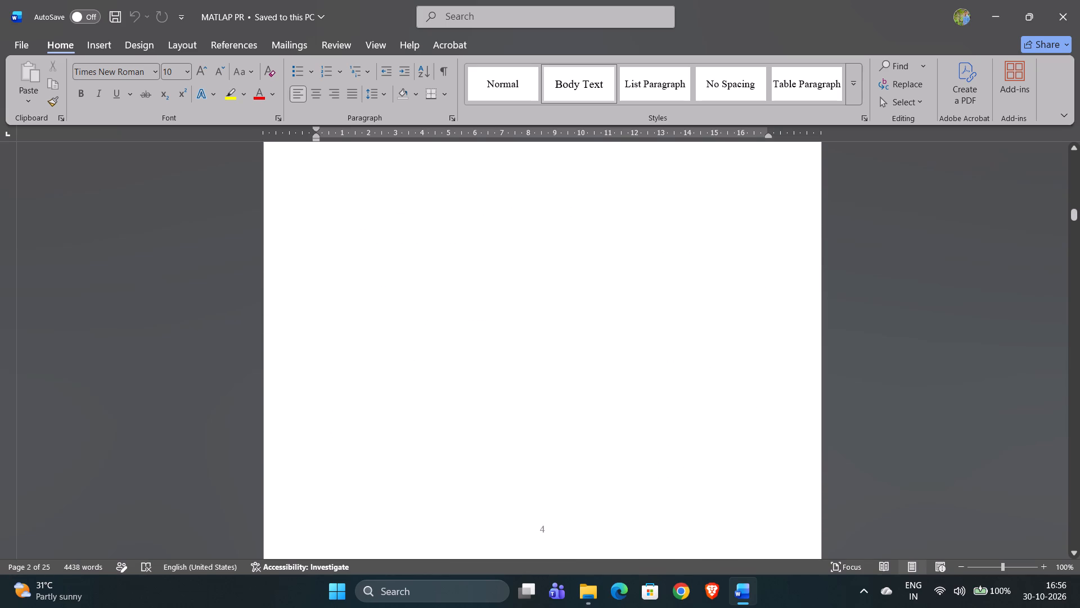
Examine the Approval Sheet's wording and its supervisor, head of department, date and place entries.
scroll(531, 289, "down", 2)
scroll(531, 289, "up", 4)
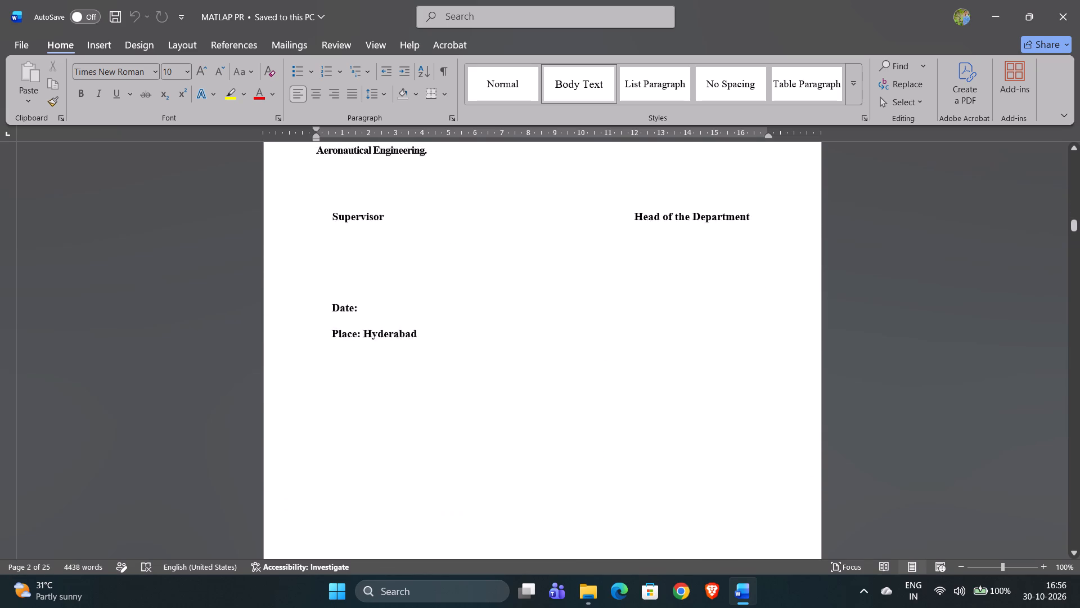
scroll(531, 289, "up", 1)
scroll(531, 289, "down", 6)
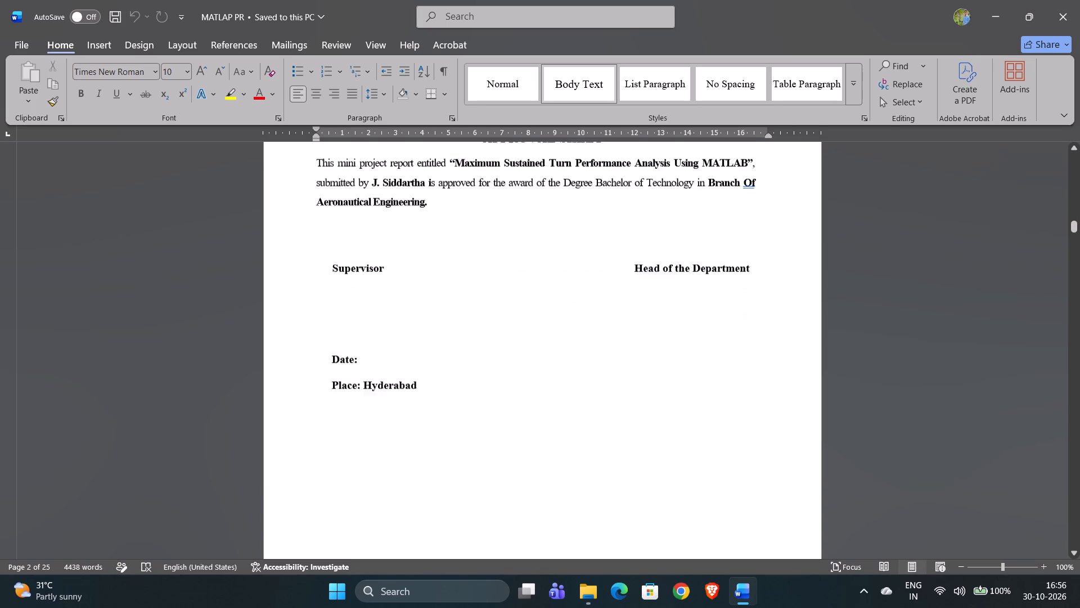
scroll(531, 289, "down", 7)
scroll(531, 289, "up", 1)
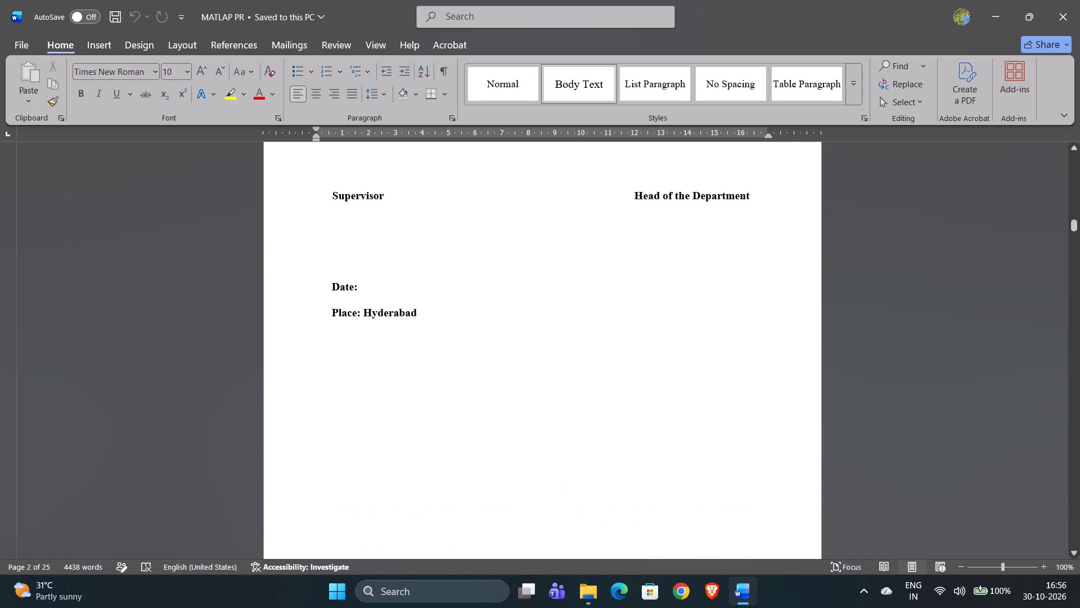
scroll(531, 289, "up", 1)
scroll(531, 289, "down", 1)
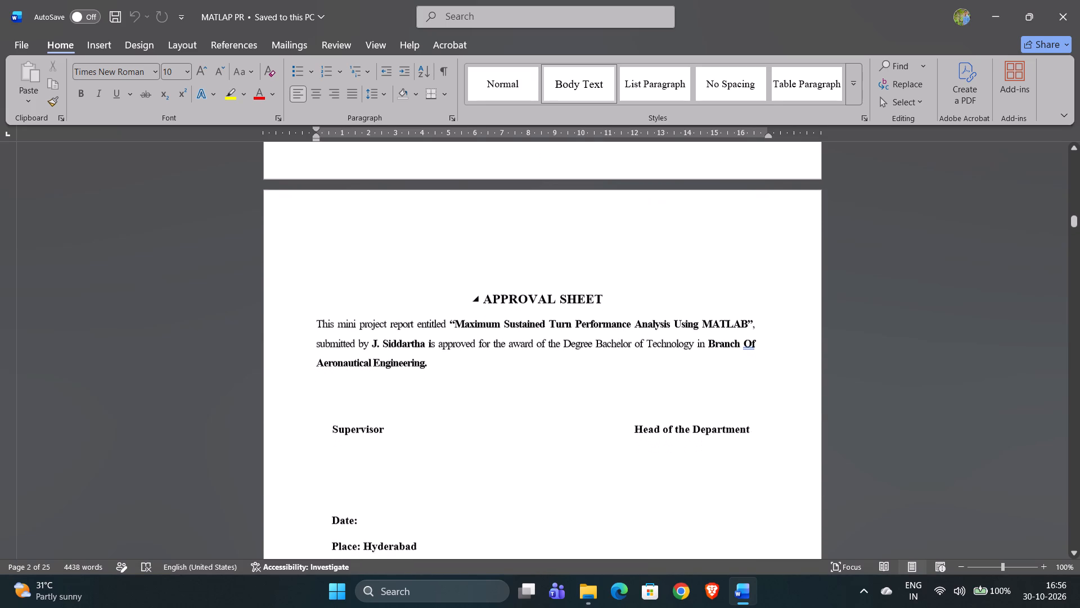
scroll(531, 289, "down", 1)
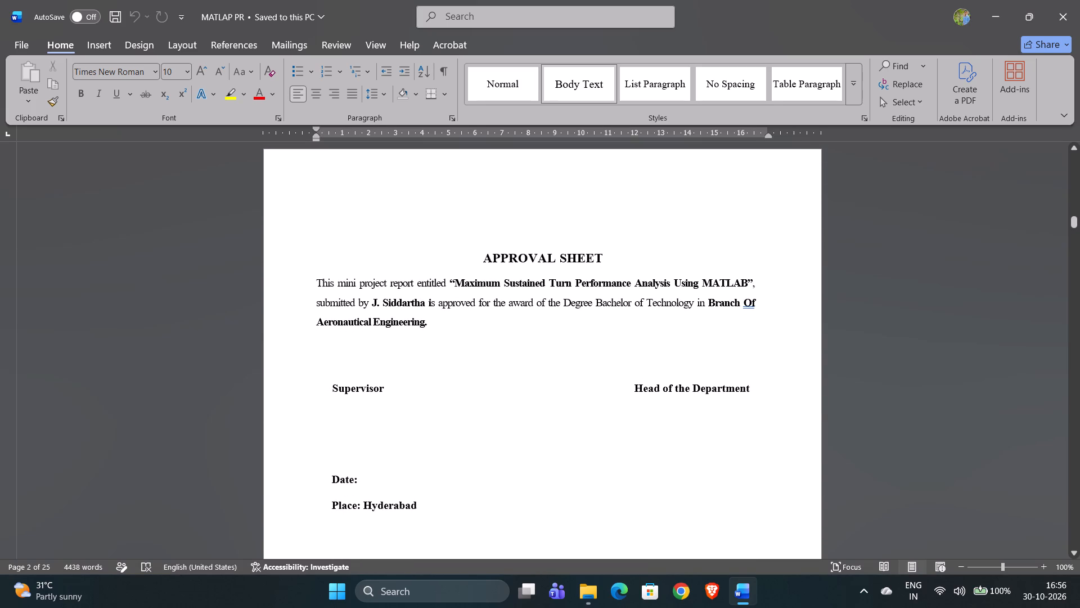
scroll(517, 416, "up", 1)
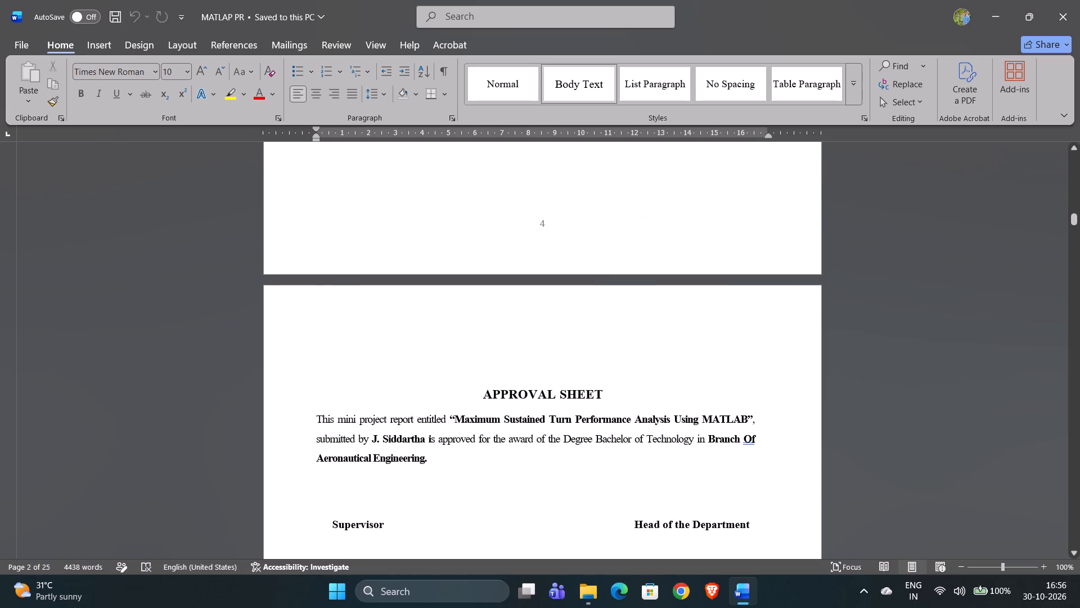
Go back to the title page to recheck it, and return to the Approval Sheet.
scroll(517, 416, "up", 6)
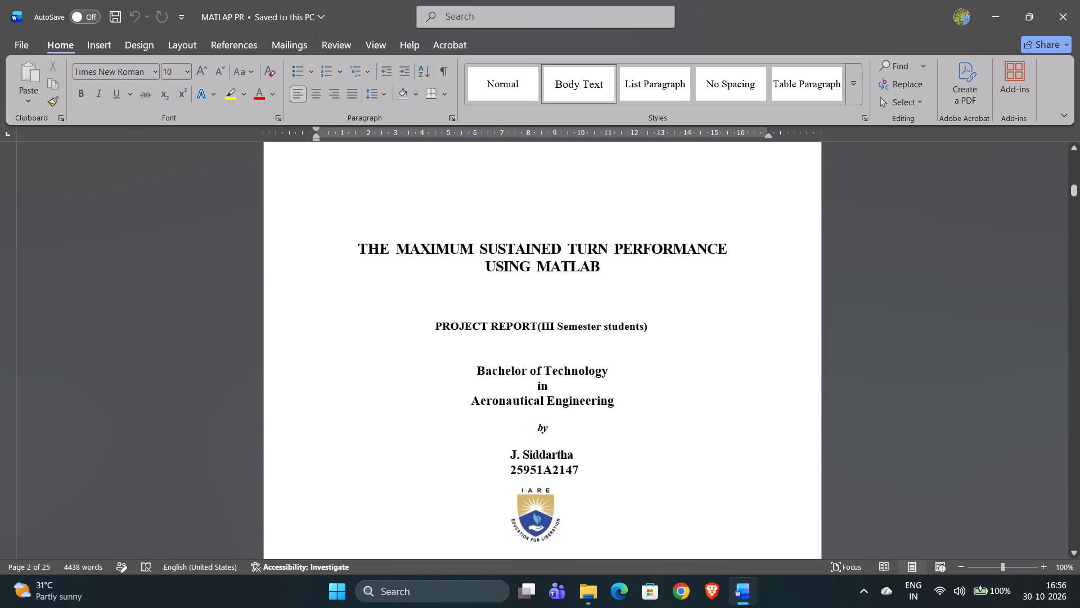
scroll(517, 416, "down", 6)
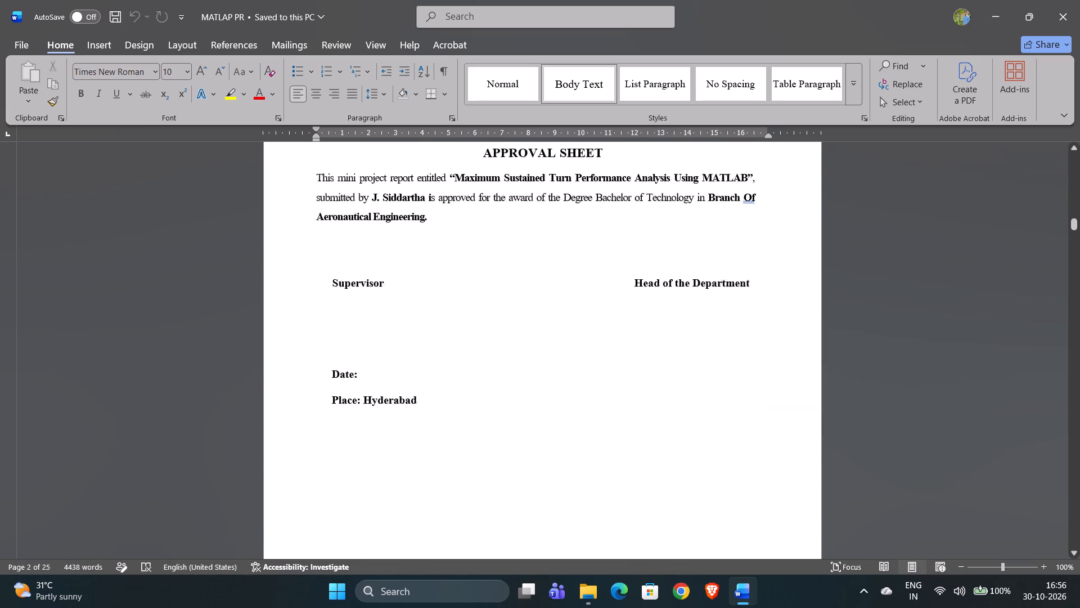
Review the Contents page from the Title Page entry through to the References entry.
scroll(517, 416, "down", 5)
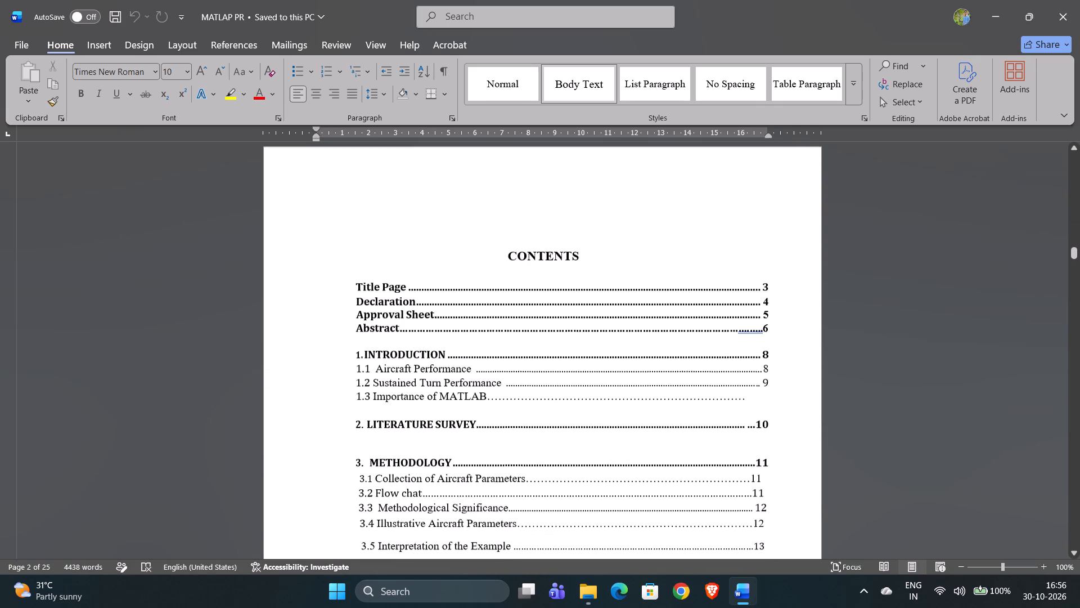
scroll(517, 416, "down", 2)
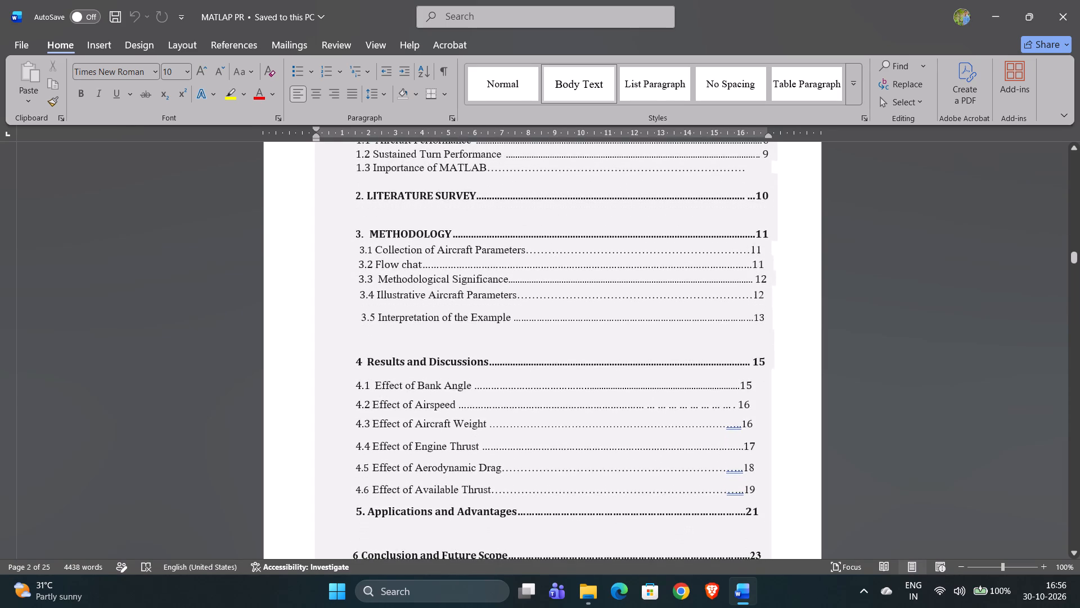
scroll(517, 416, "up", 1)
scroll(517, 416, "down", 3)
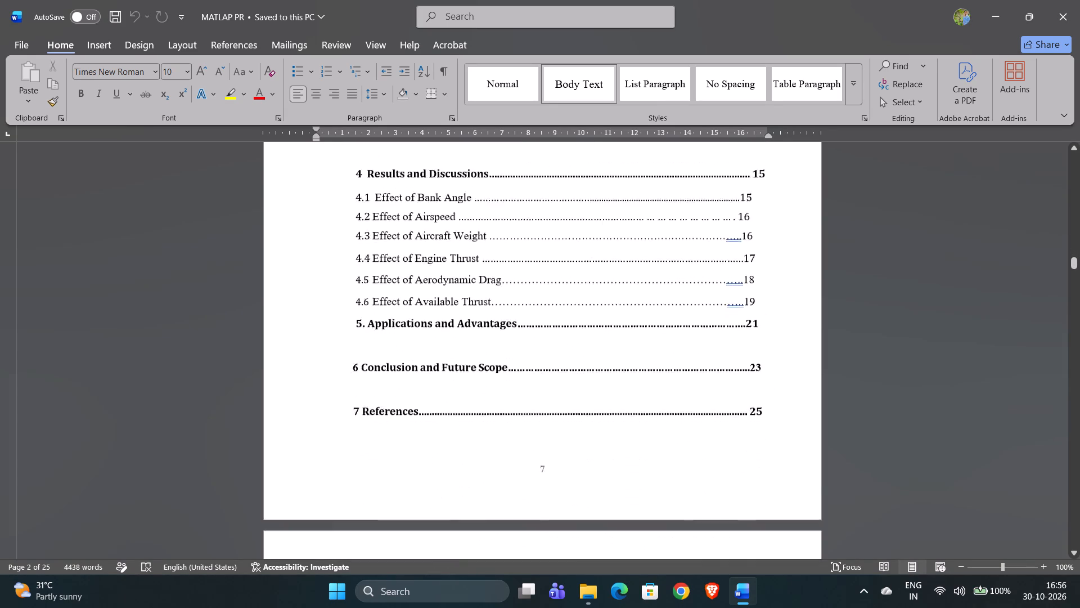
Skim the Introduction chapter, from Aircraft Performance through Significance in Aeronautical Engineering.
scroll(517, 416, "down", 3)
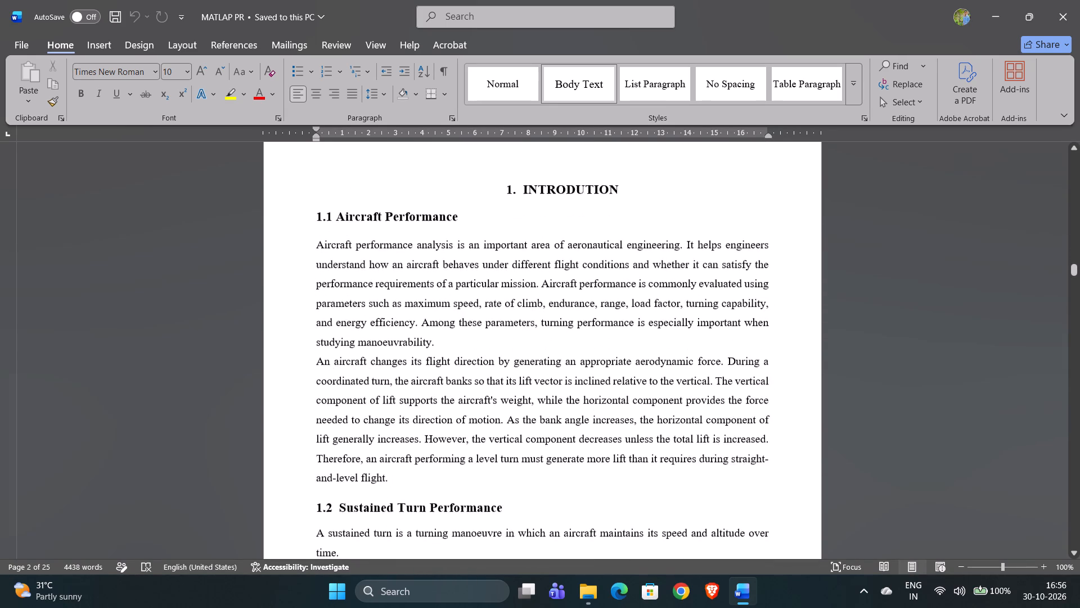
scroll(517, 416, "down", 3)
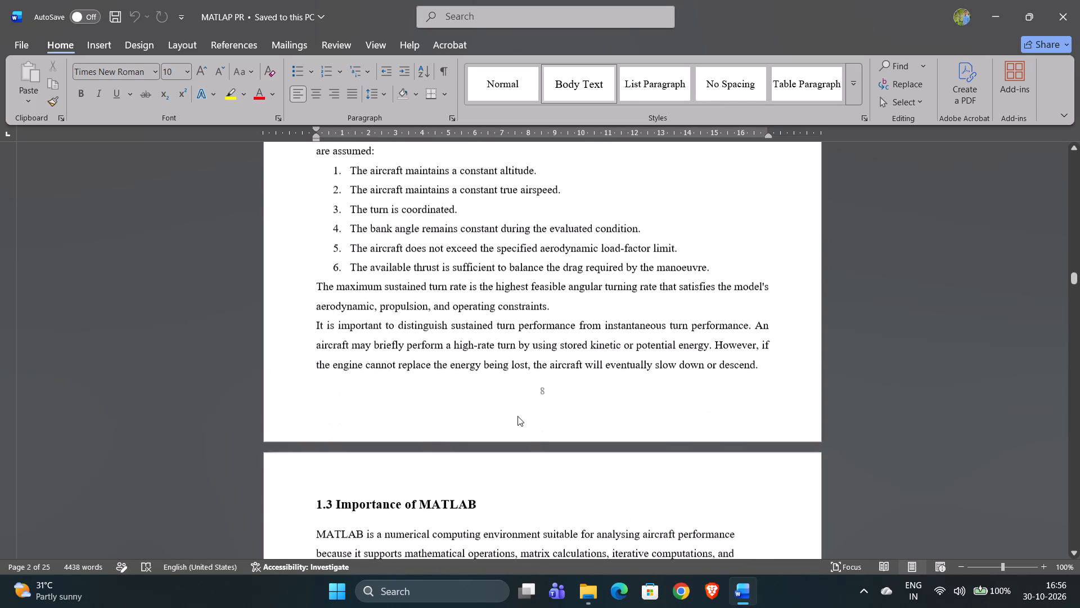
scroll(517, 416, "down", 4)
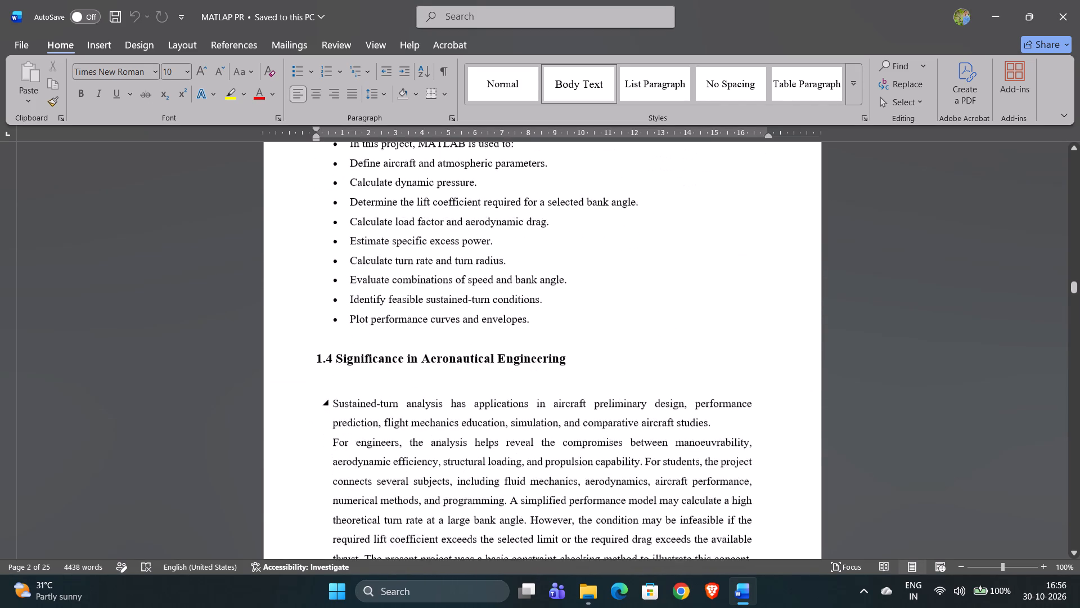
Skim the Literature Survey and the Methodology chapter, including the calculation flow chart and Methodological Significance.
scroll(517, 416, "down", 3)
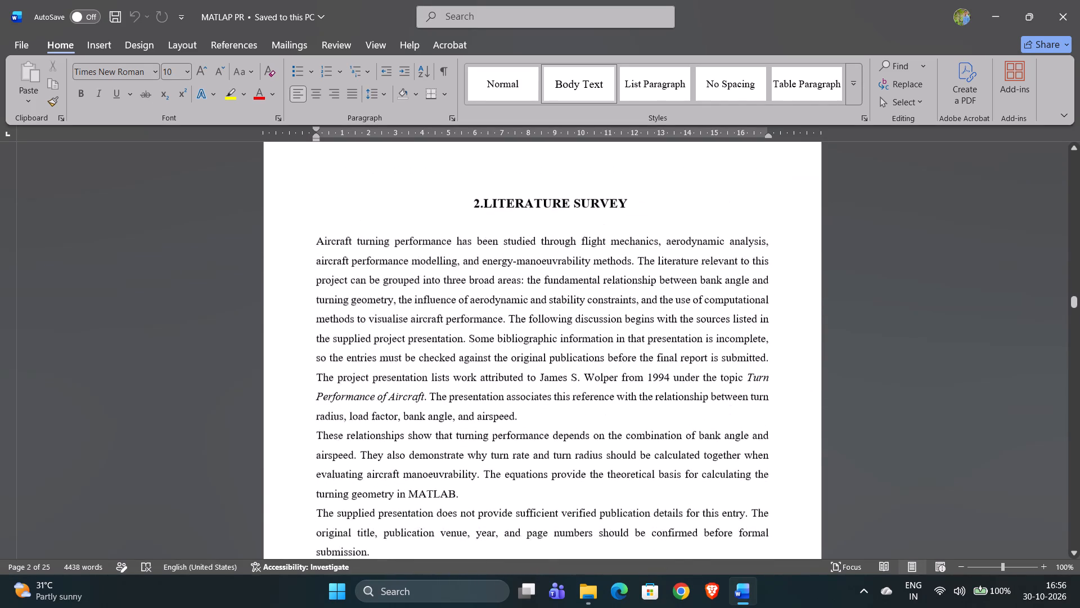
scroll(517, 416, "down", 3)
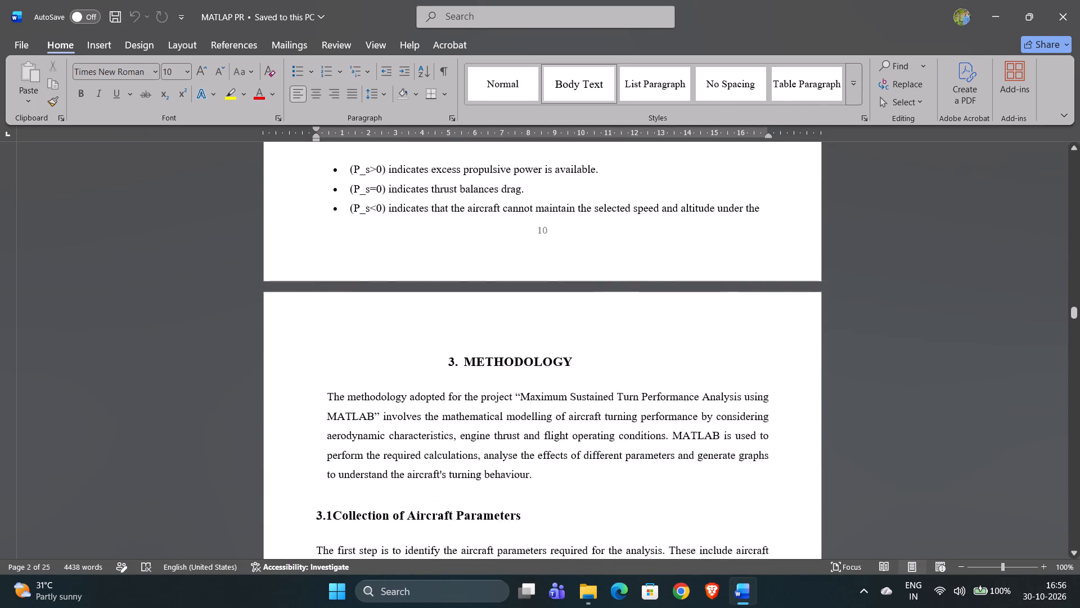
scroll(517, 416, "down", 4)
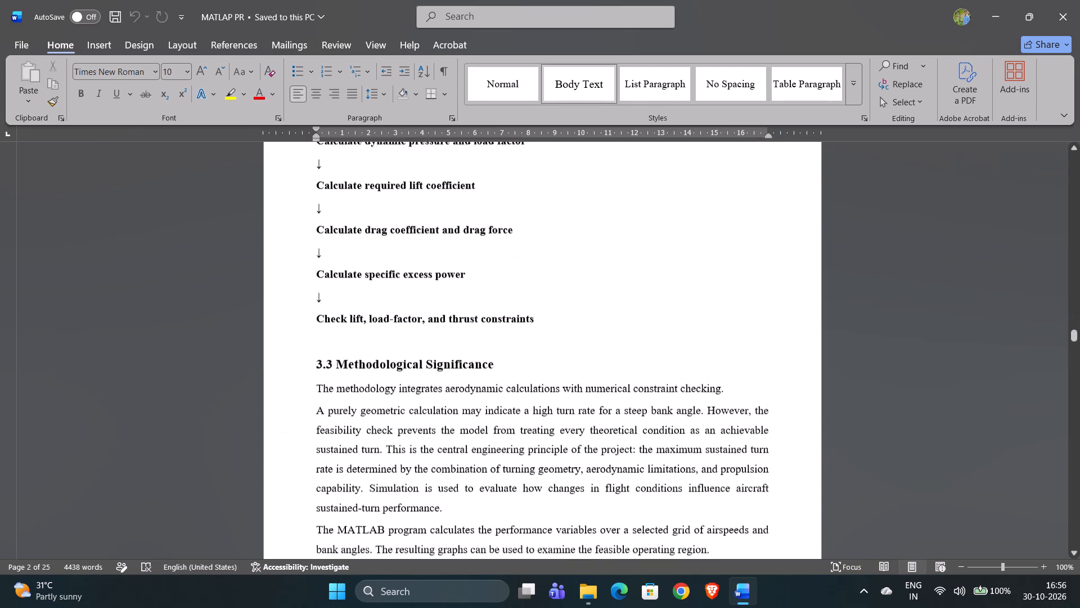
Skim the rest of the report, including the Thrust Required vs Available graph, as far as the Conclusion.
scroll(517, 416, "down", 3)
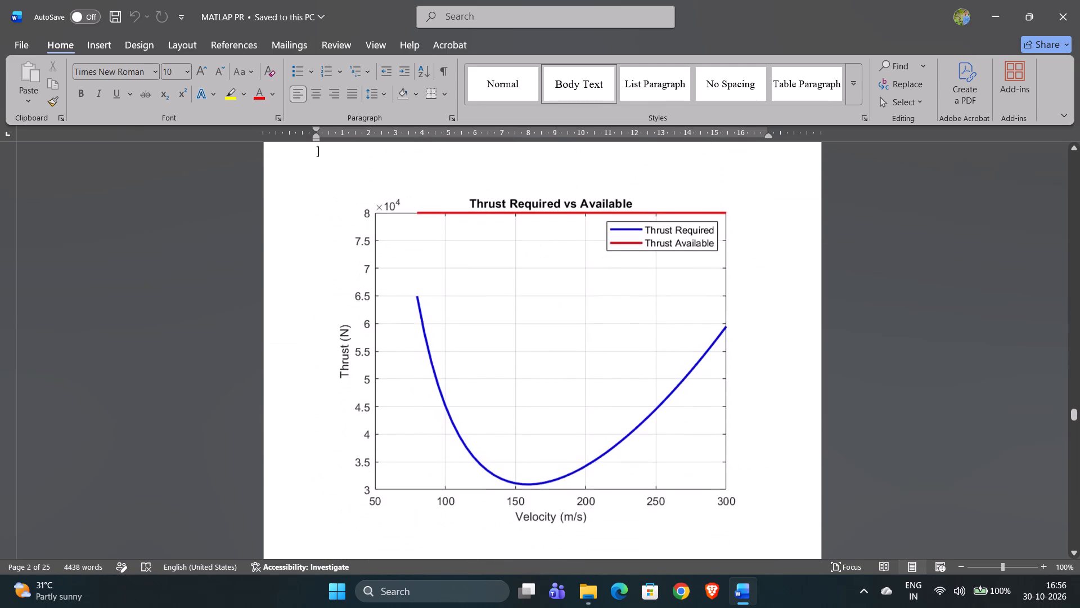
scroll(517, 416, "down", 9)
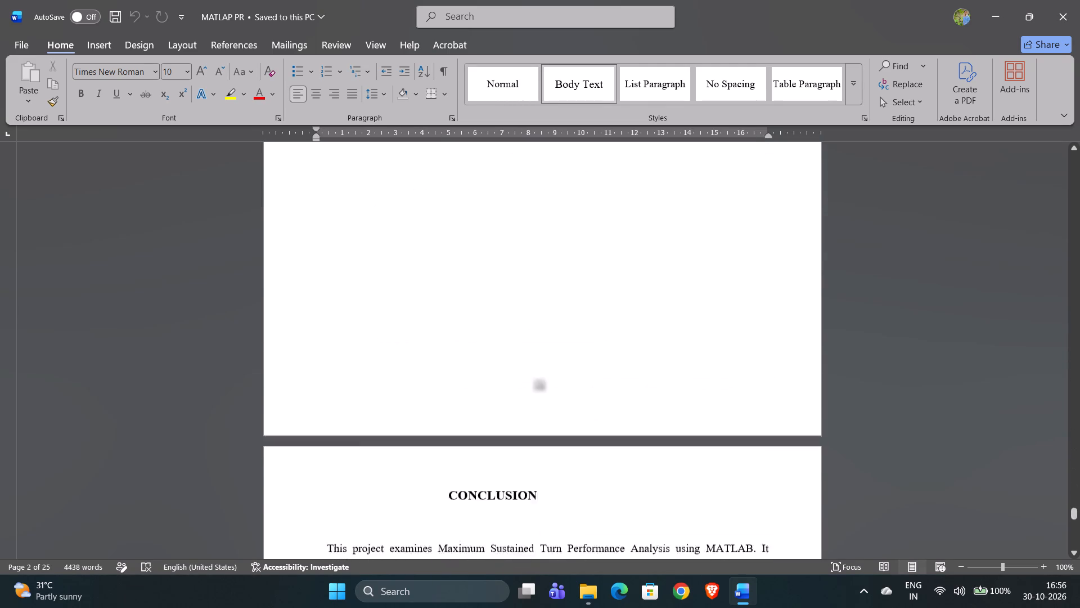
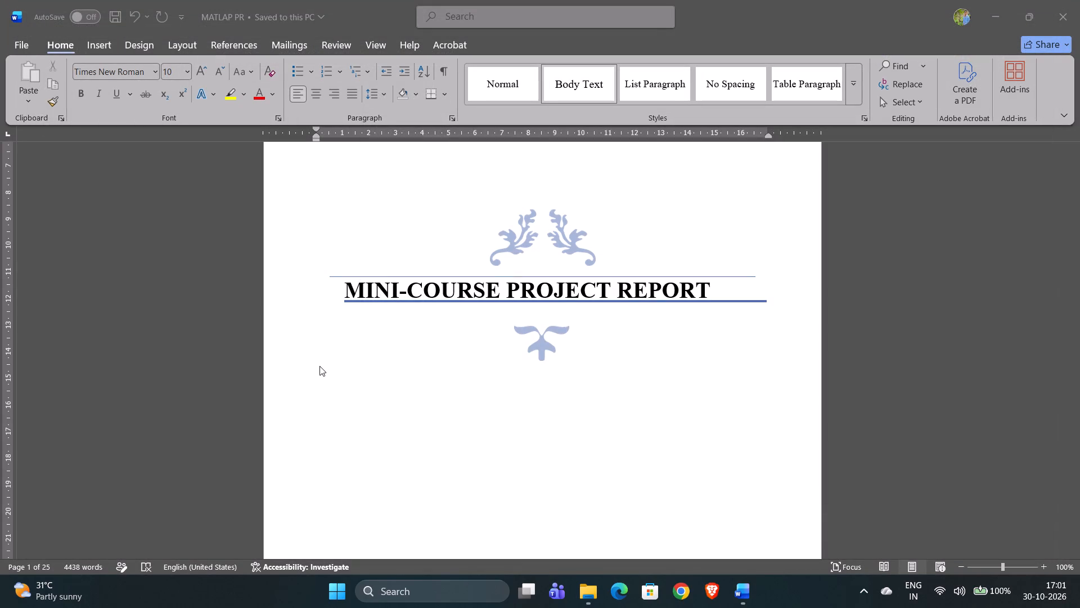
Delete "MINI-COURSE" from the title on the report's cover page.
left_click(495, 289)
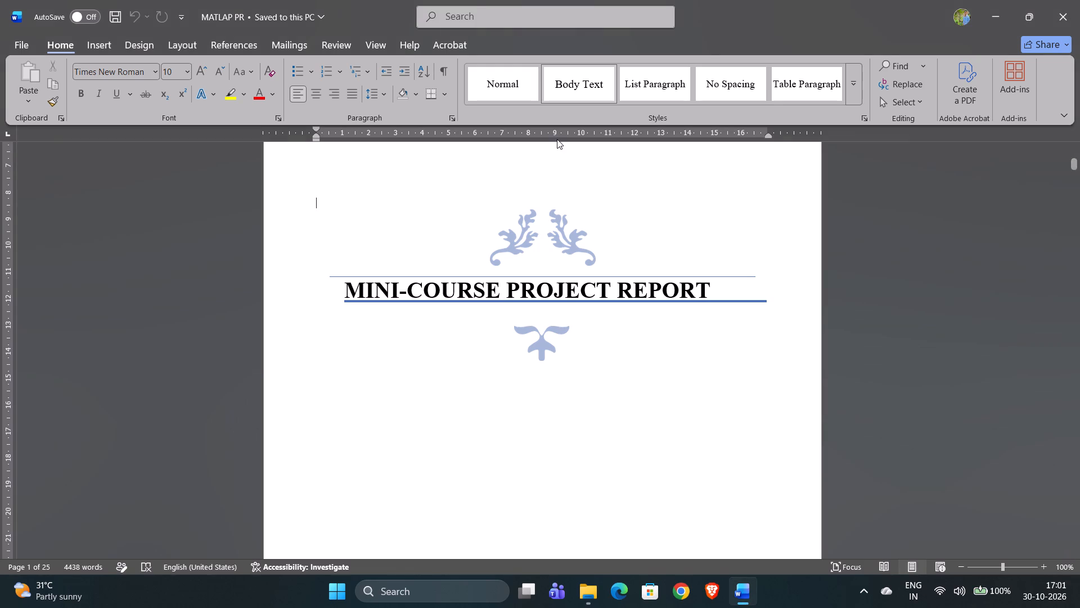
left_click(501, 292)
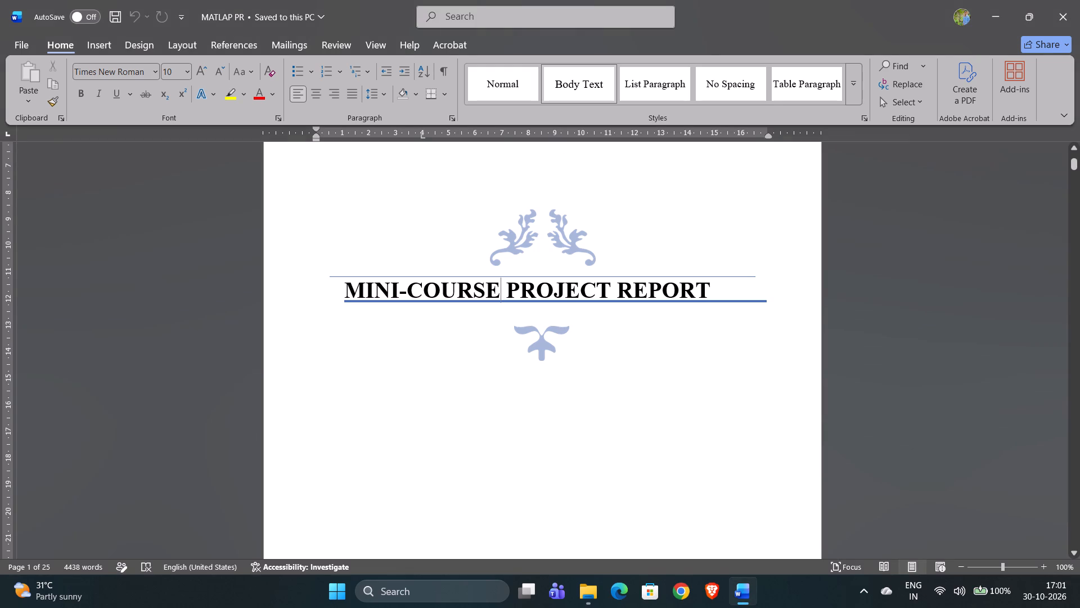
key("BackSpace")
key("BackSpace")
key("BackSpace")
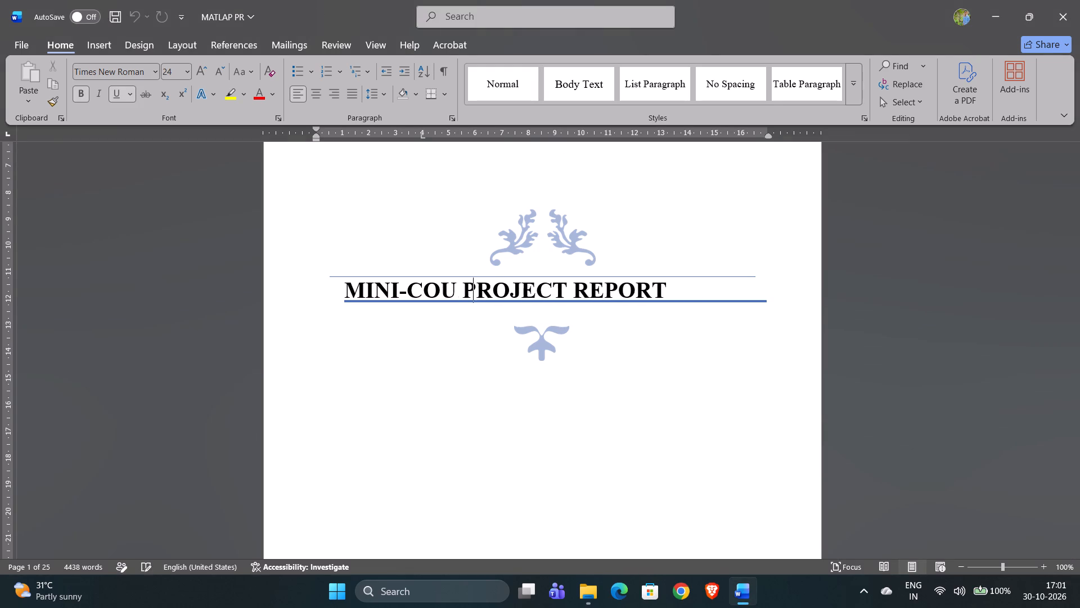
key("BackSpace")
key("BackSpace")
key("BackSpace")
key("BackSpace")
key("BackSpace")
key("BackSpace")
key("BackSpace")
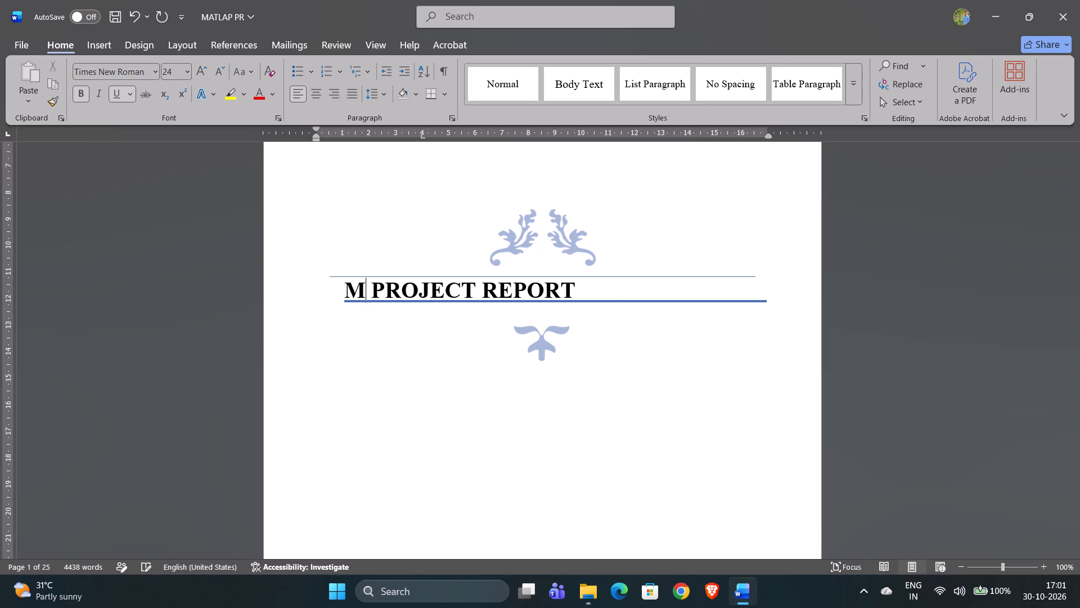
key("BackSpace")
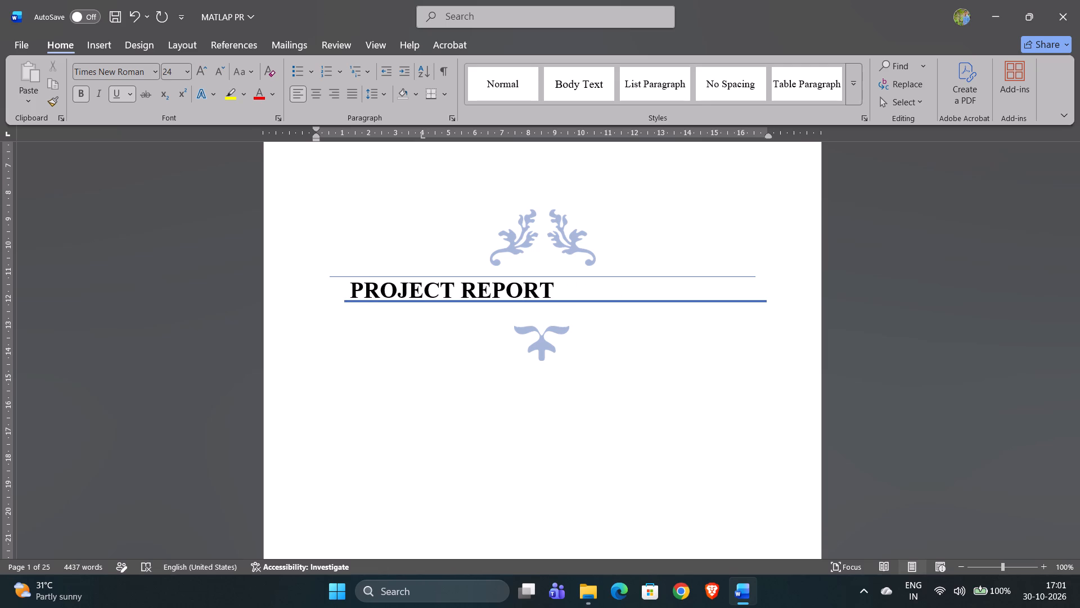
Insert "NUMERICAL METHODS USING PYTHON" before "PROJECT REPORT" in the cover title.
type("NUM")
type("ERICAL")
key("space")
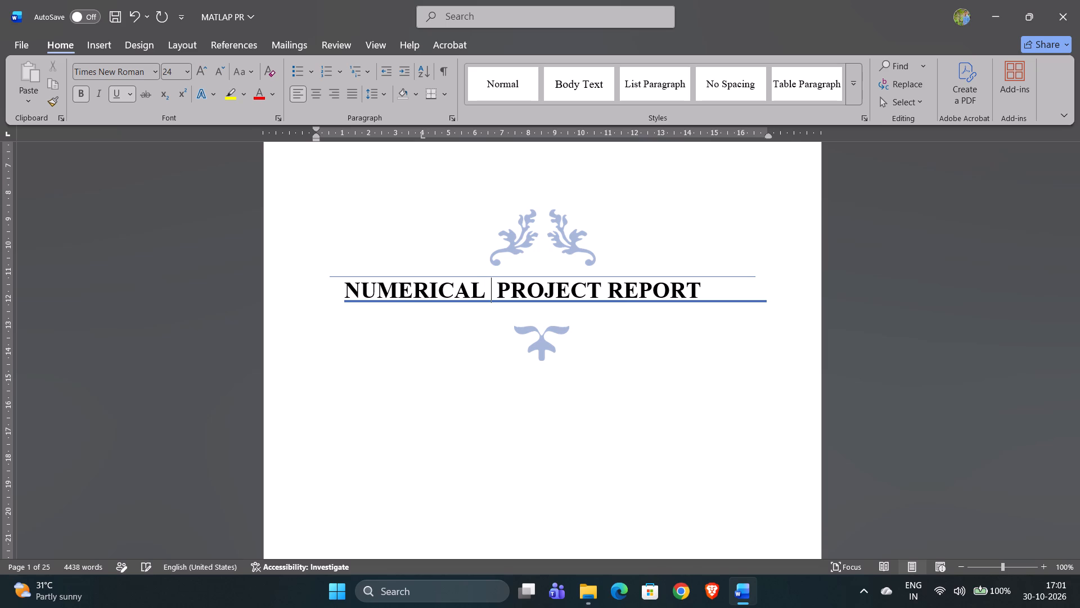
type("METHOD")
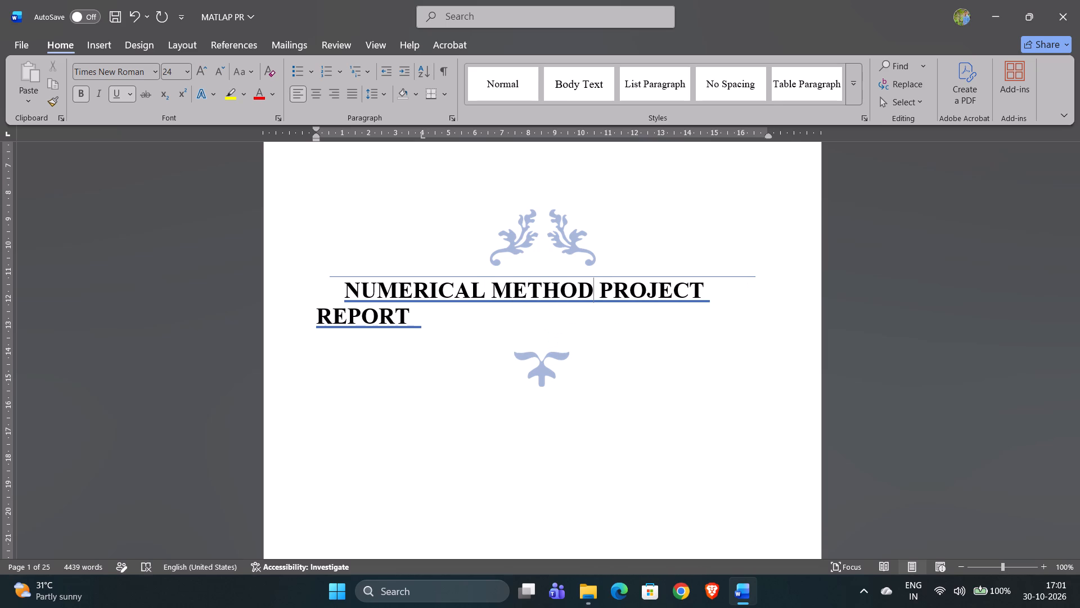
key("space")
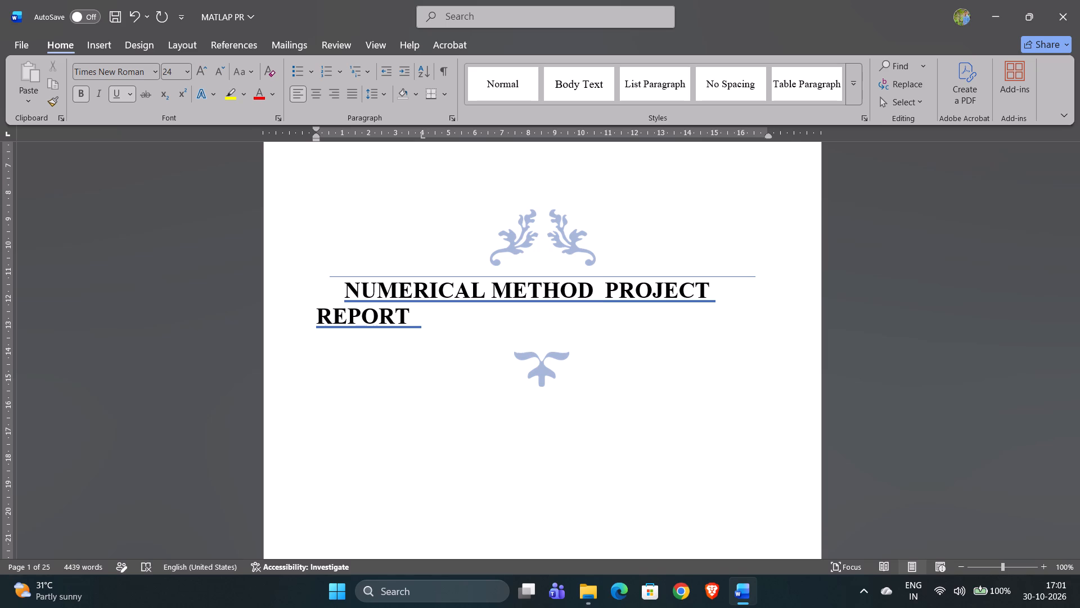
key("u")
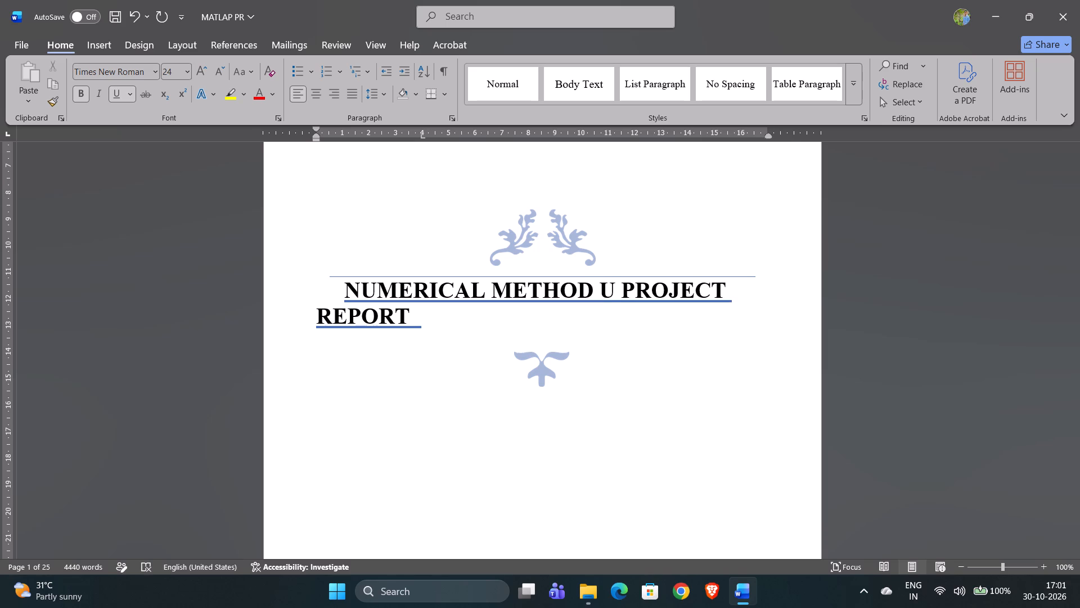
key("BackSpace")
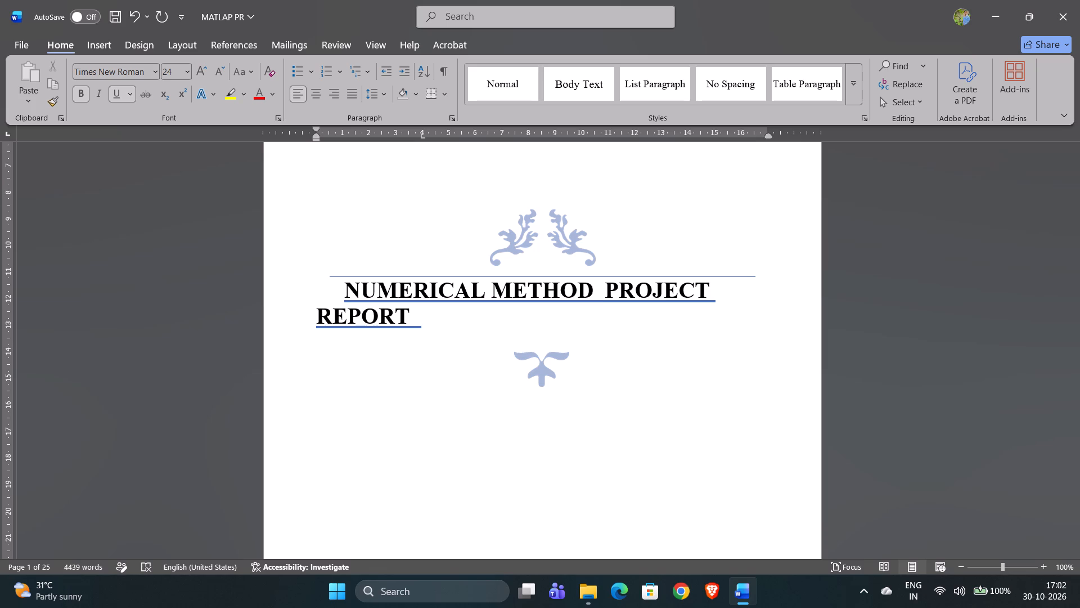
key("BackSpace")
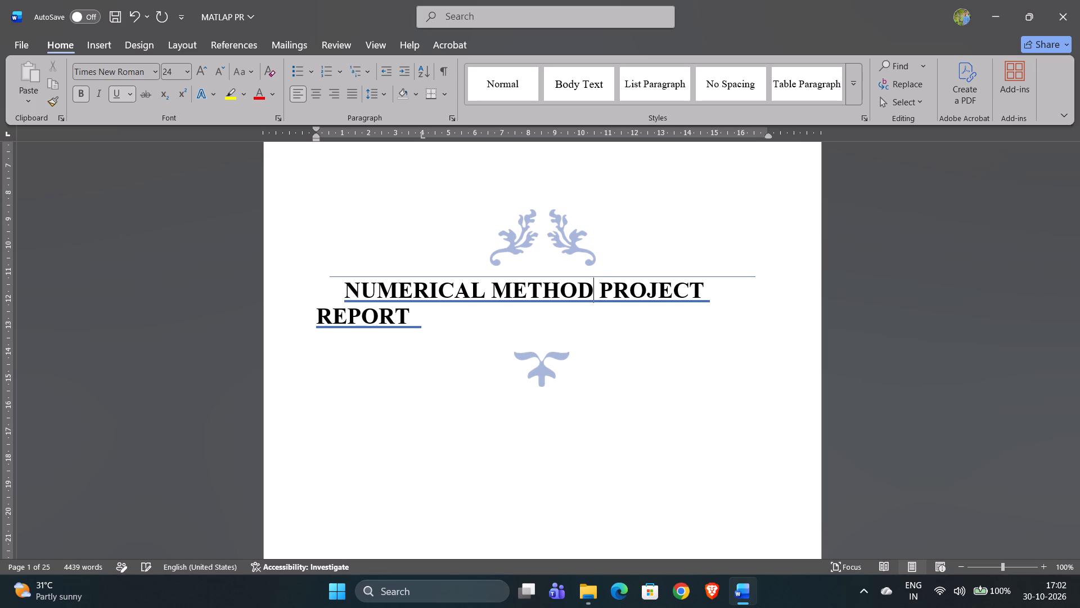
type("S")
key("space")
type("USING")
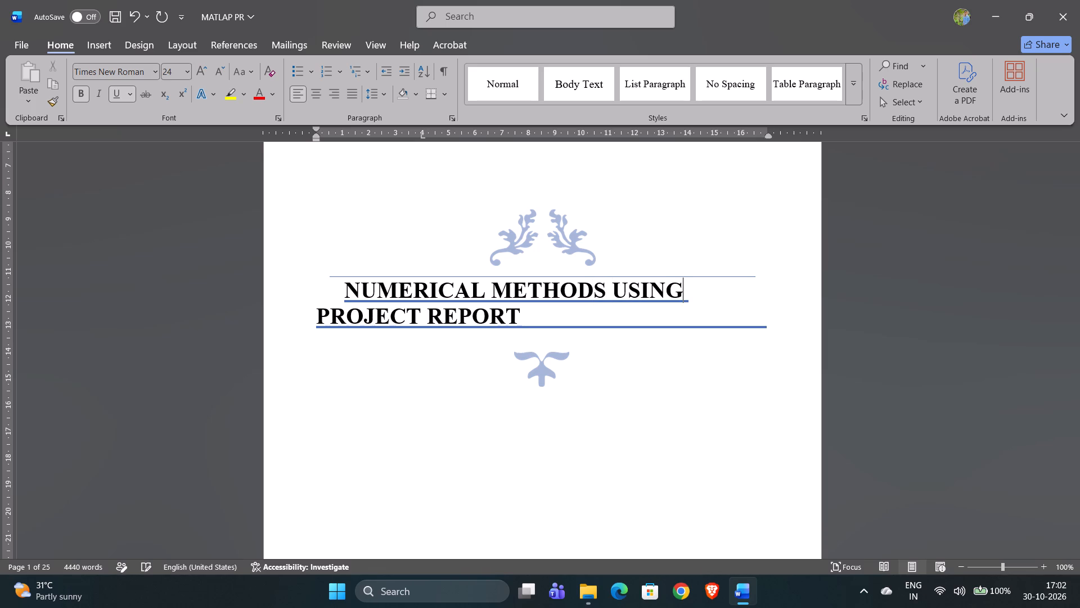
key("space")
type("PYTHON")
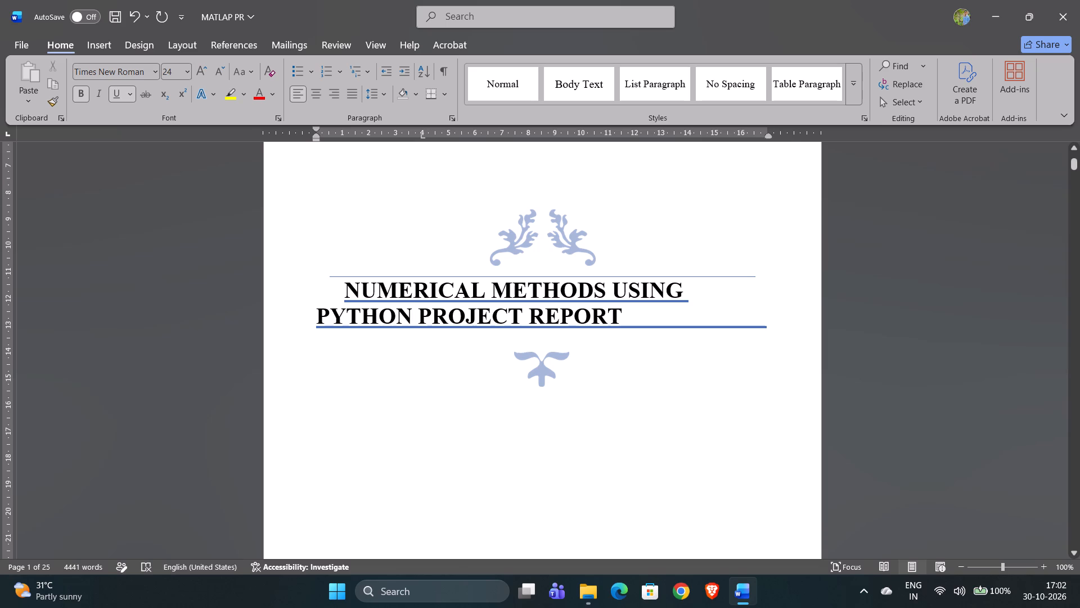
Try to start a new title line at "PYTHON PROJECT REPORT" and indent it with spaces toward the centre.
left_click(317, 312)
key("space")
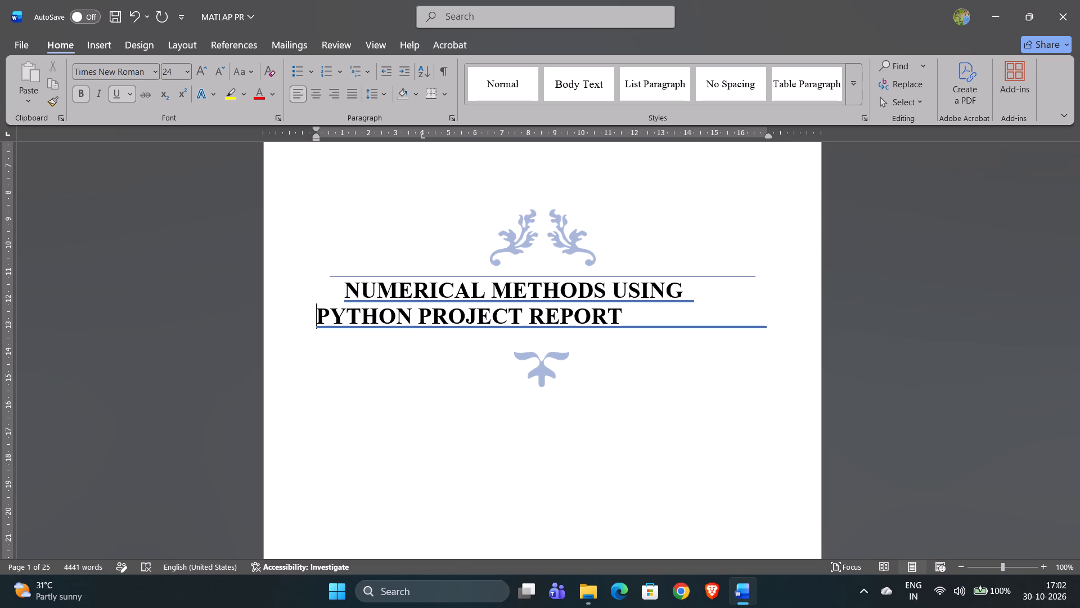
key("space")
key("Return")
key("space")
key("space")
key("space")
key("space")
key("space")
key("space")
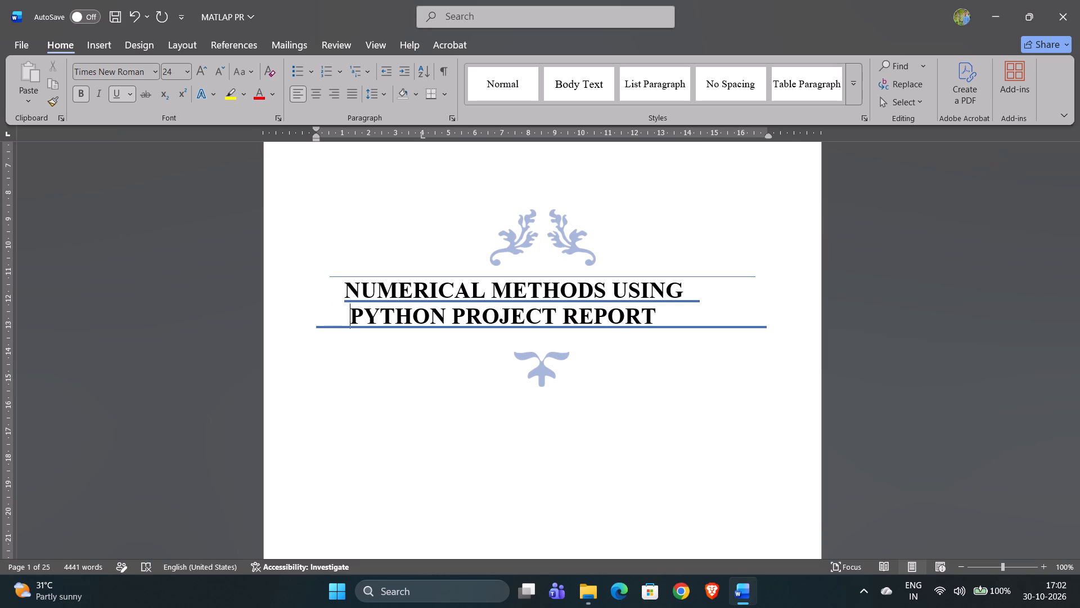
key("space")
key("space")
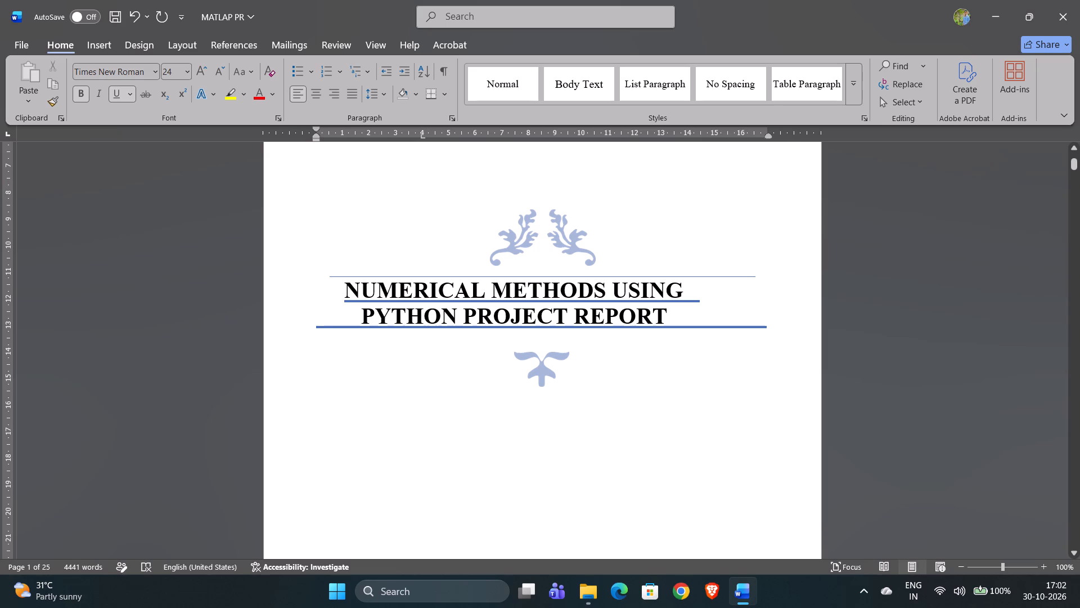
Reduce the font size of the whole two-line cover title to 20.
left_click_drag(344, 284, 672, 304)
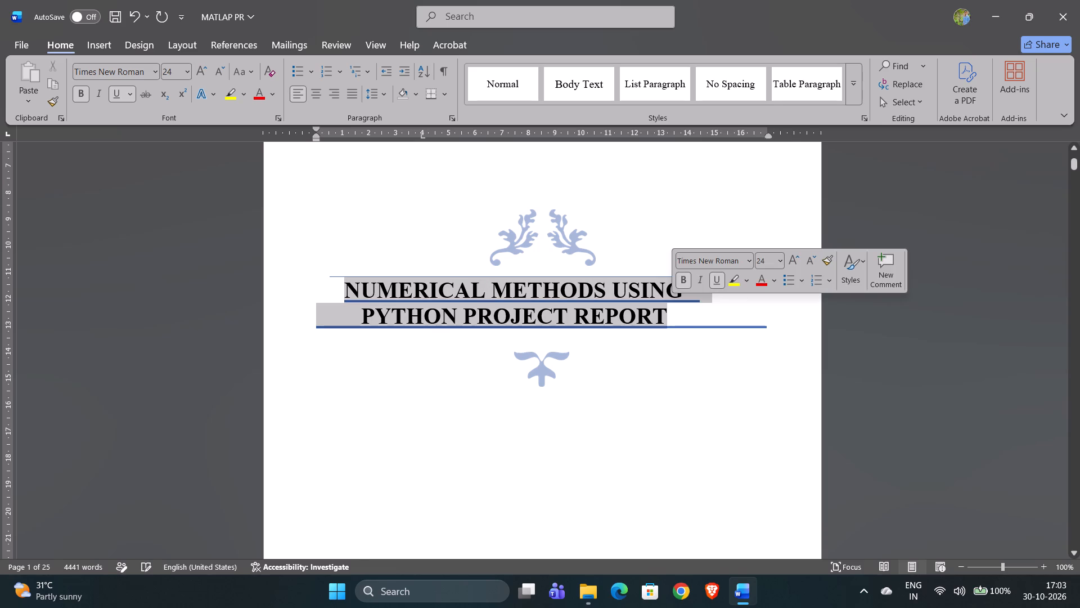
left_click(812, 263)
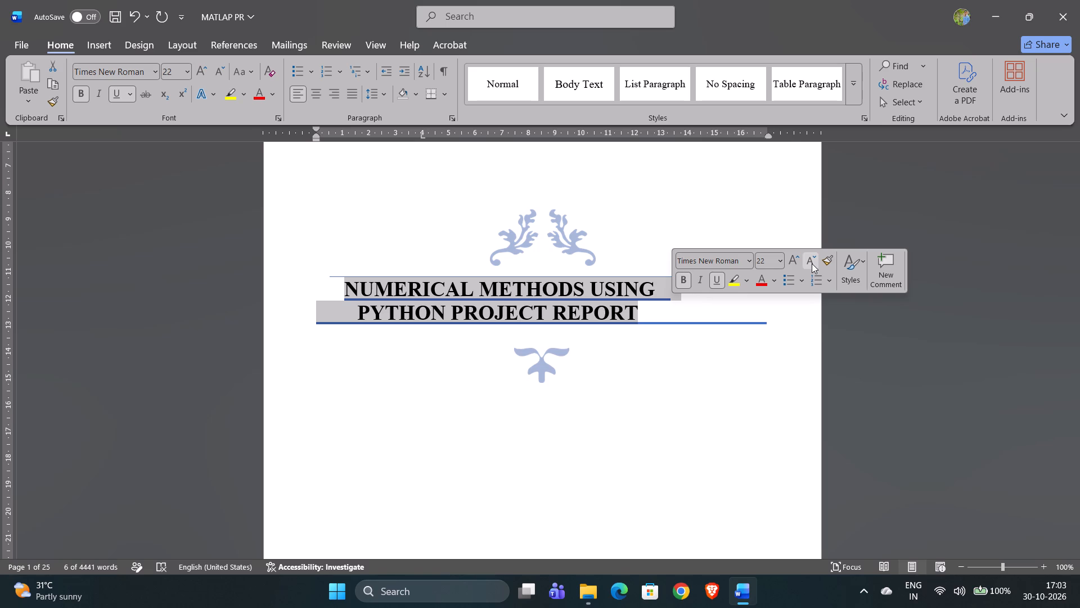
left_click(812, 263)
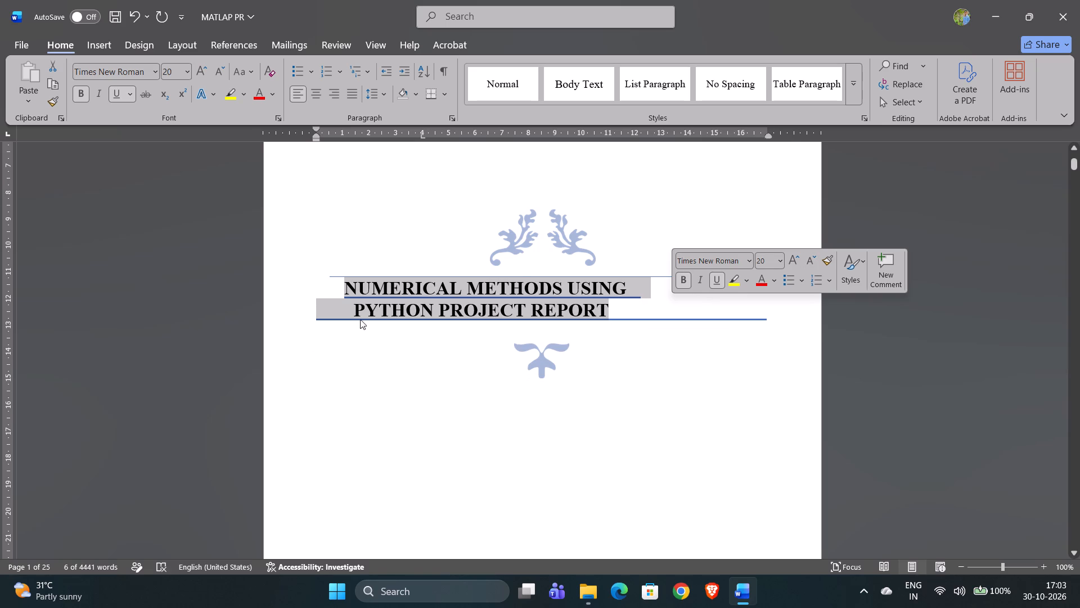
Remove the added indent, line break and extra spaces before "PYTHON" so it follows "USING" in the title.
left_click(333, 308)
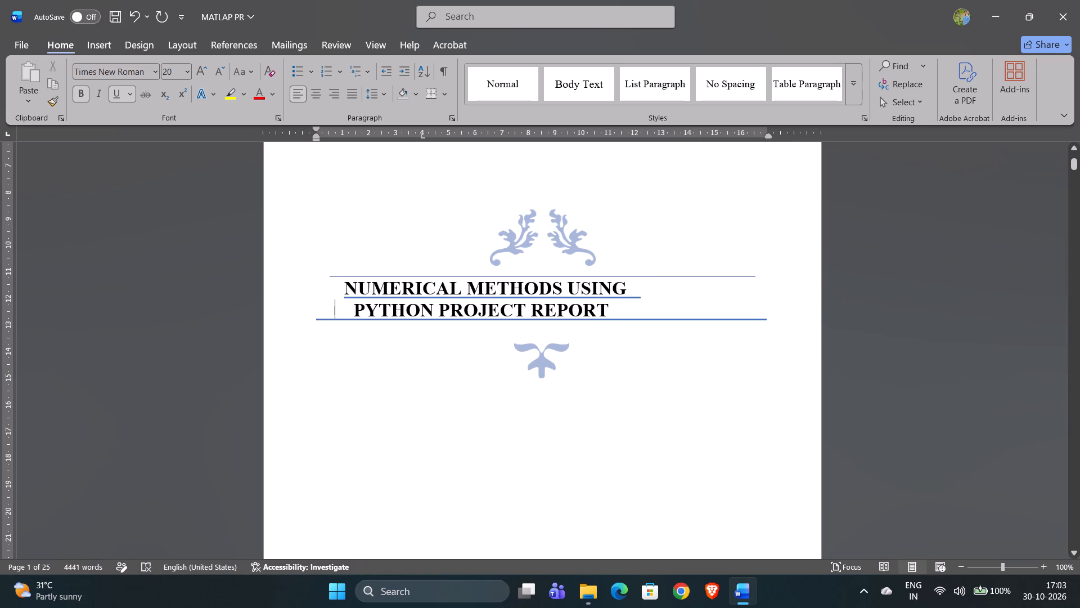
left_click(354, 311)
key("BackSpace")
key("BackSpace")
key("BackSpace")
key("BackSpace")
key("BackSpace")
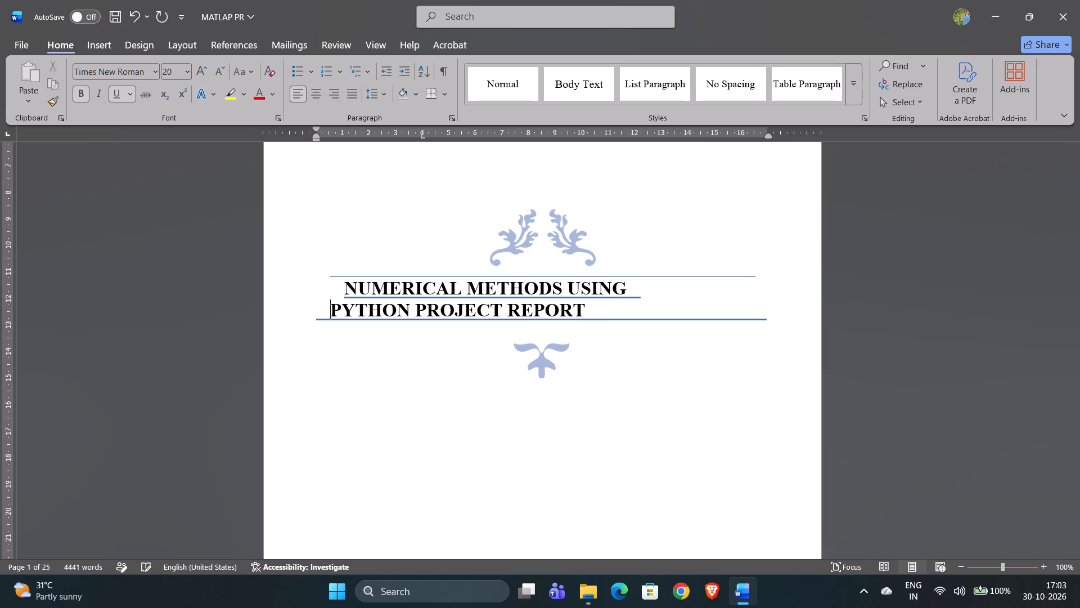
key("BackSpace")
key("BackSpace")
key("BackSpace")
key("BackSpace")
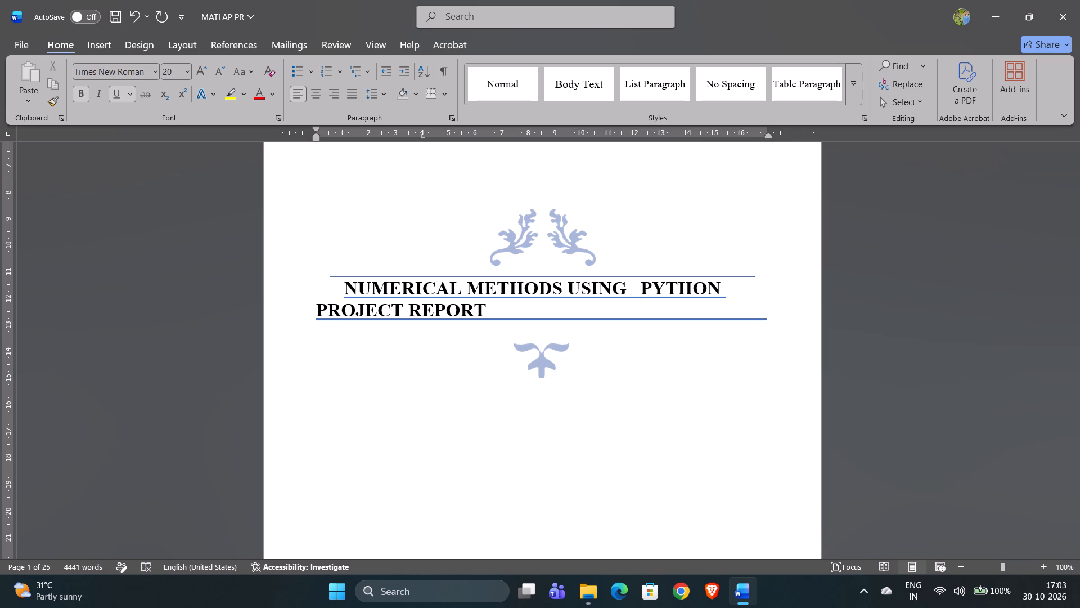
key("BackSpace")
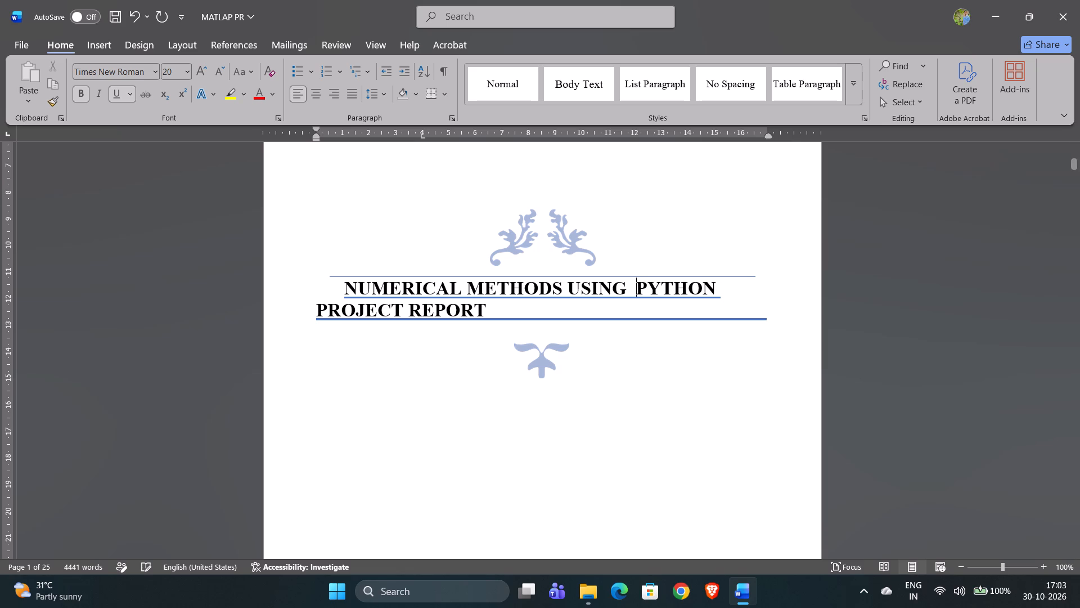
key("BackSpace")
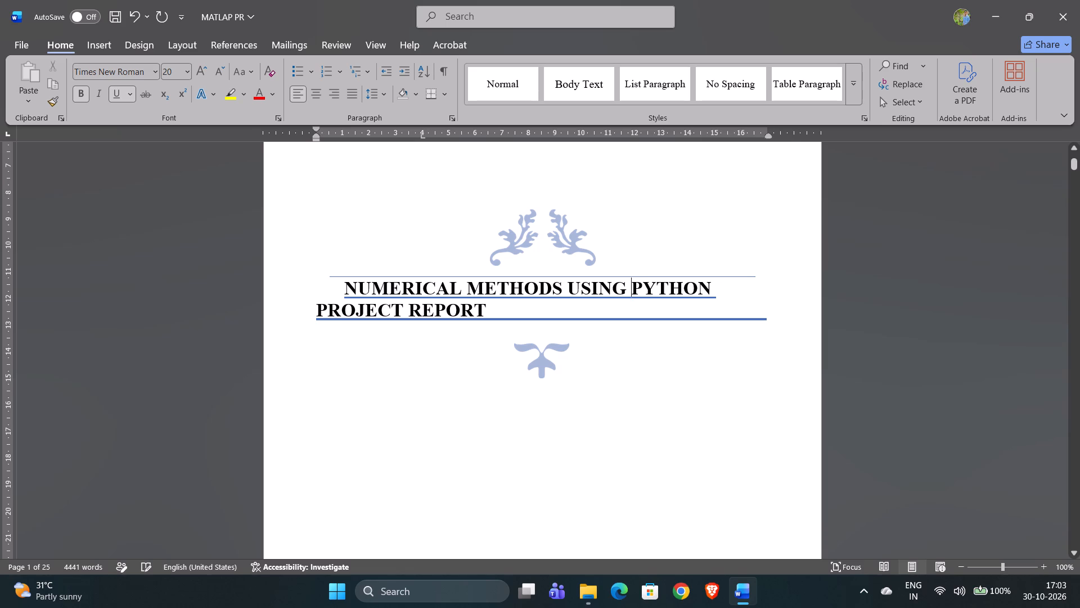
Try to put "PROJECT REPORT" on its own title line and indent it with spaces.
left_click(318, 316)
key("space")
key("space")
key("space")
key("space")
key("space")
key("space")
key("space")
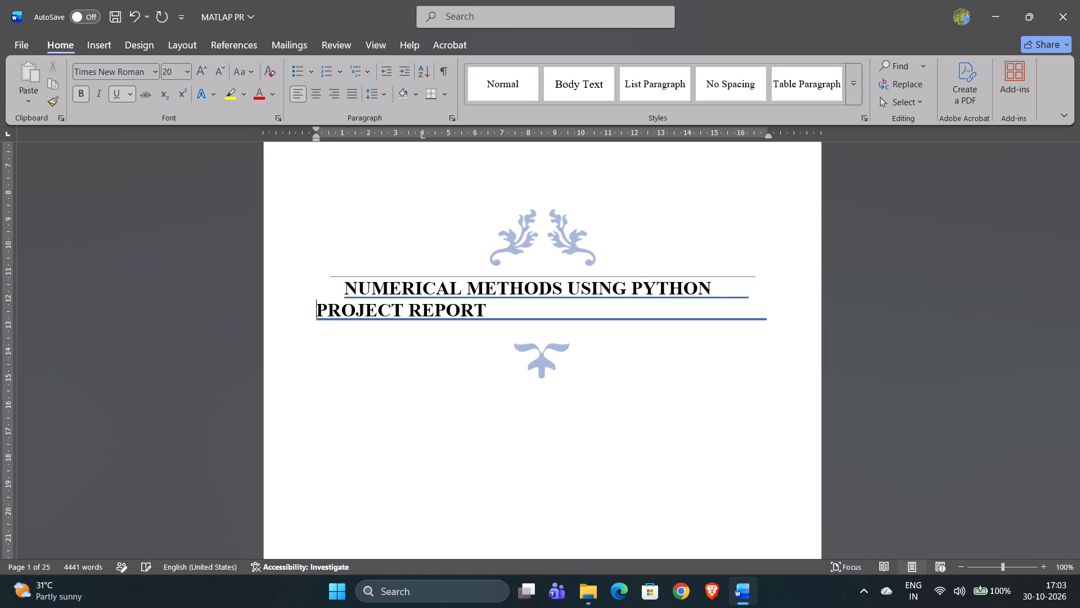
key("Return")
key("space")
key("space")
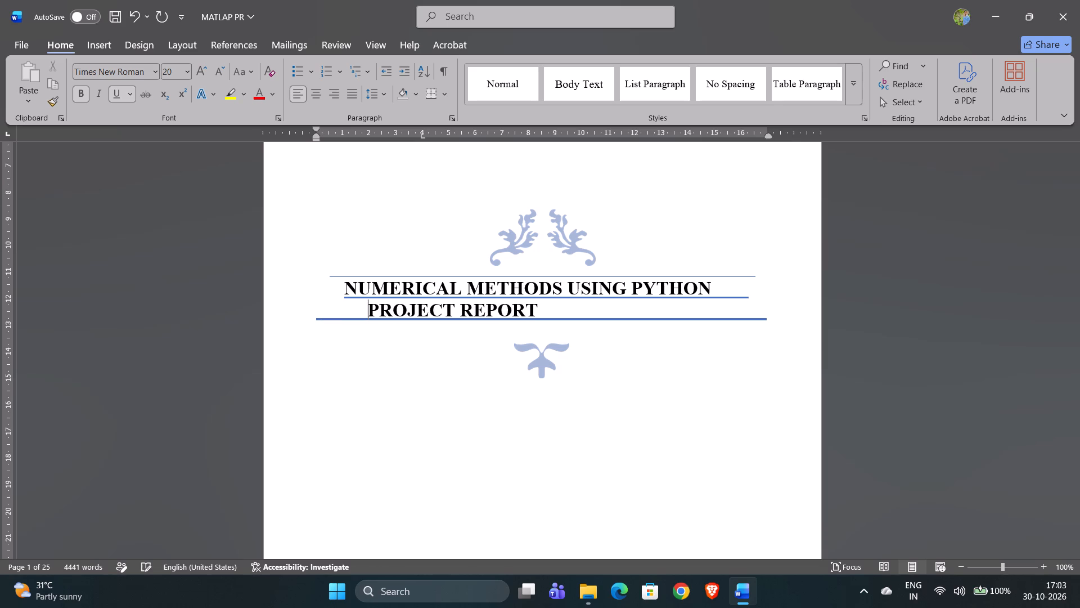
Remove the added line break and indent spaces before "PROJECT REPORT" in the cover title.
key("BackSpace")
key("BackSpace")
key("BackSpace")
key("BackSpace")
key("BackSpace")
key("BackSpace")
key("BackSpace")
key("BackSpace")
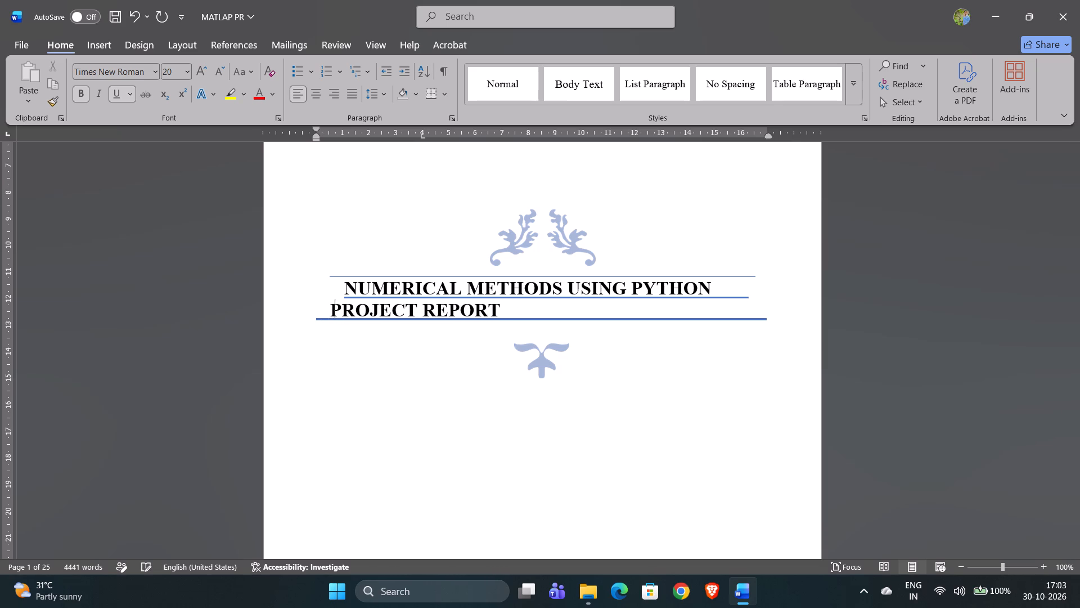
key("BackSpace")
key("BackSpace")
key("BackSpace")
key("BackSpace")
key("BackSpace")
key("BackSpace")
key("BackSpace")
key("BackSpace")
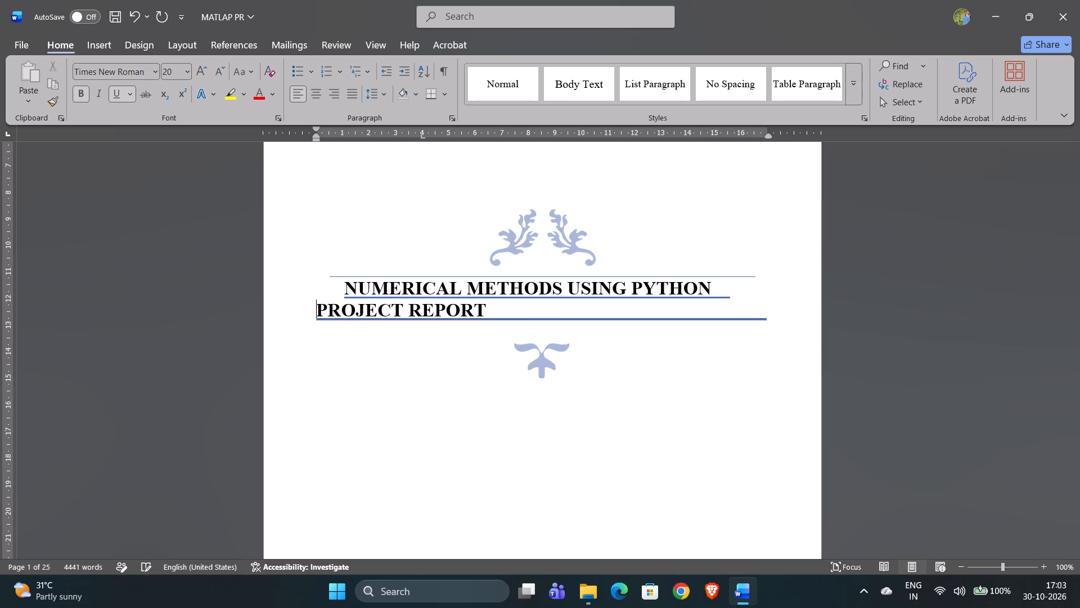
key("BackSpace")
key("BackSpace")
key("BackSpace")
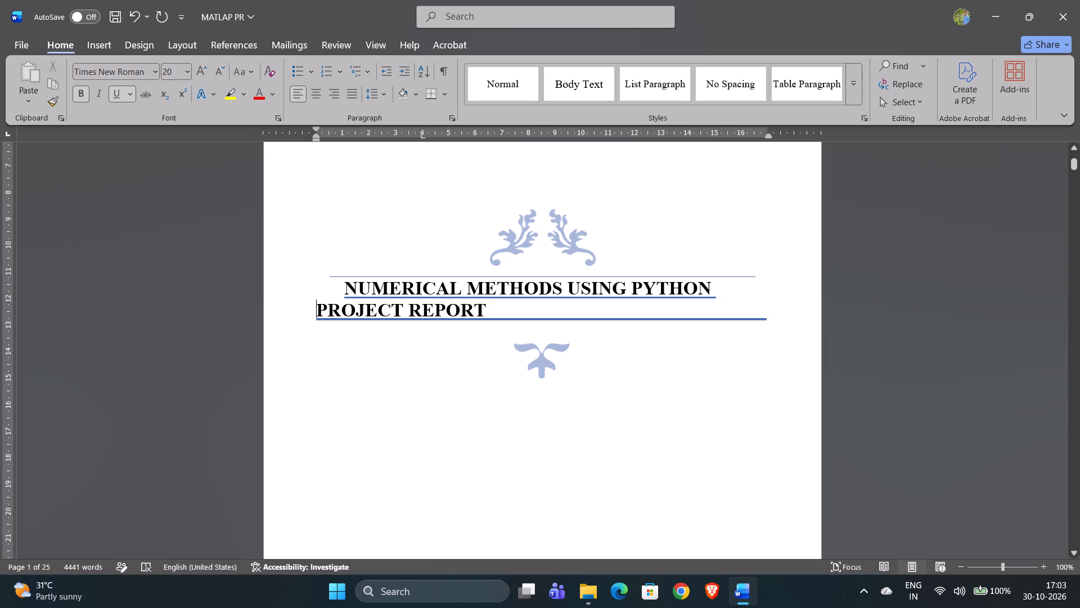
Put "PROJECT REPORT" on its own second line of the cover title and indent it with spaces until it sits roughly centred.
key("Return")
key("space")
key("space")
key("space")
key("space")
key("space")
key("space")
key("space")
key("space")
key("space")
key("space")
key("space")
key("space")
key("space")
key("space")
key("space")
key("space")
key("space")
key("space")
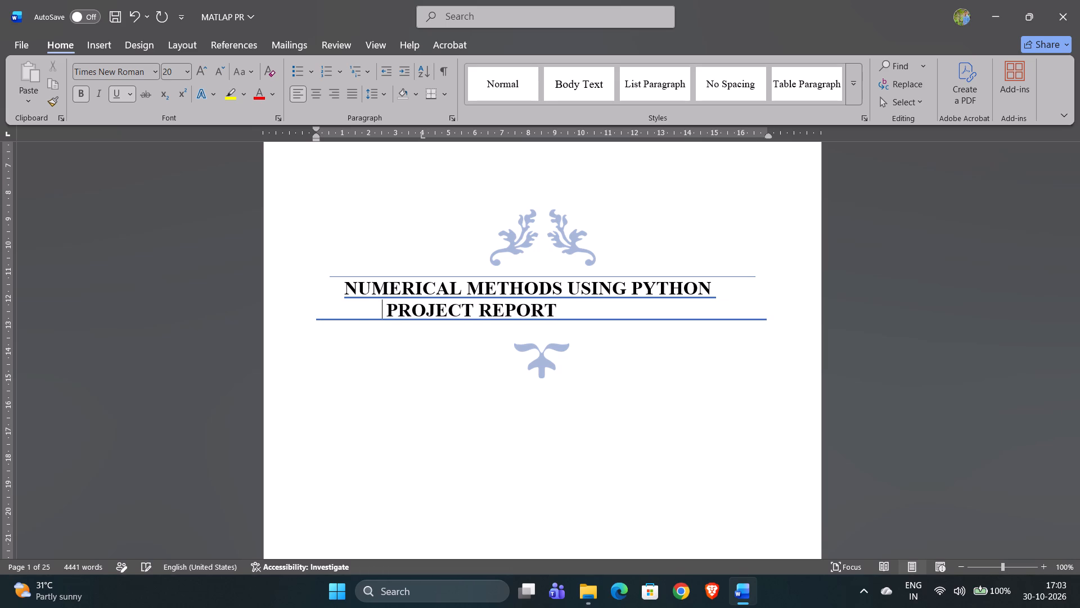
key("space")
key("space")
key("space")
key("space")
key("space")
key("space")
key("space")
key("space")
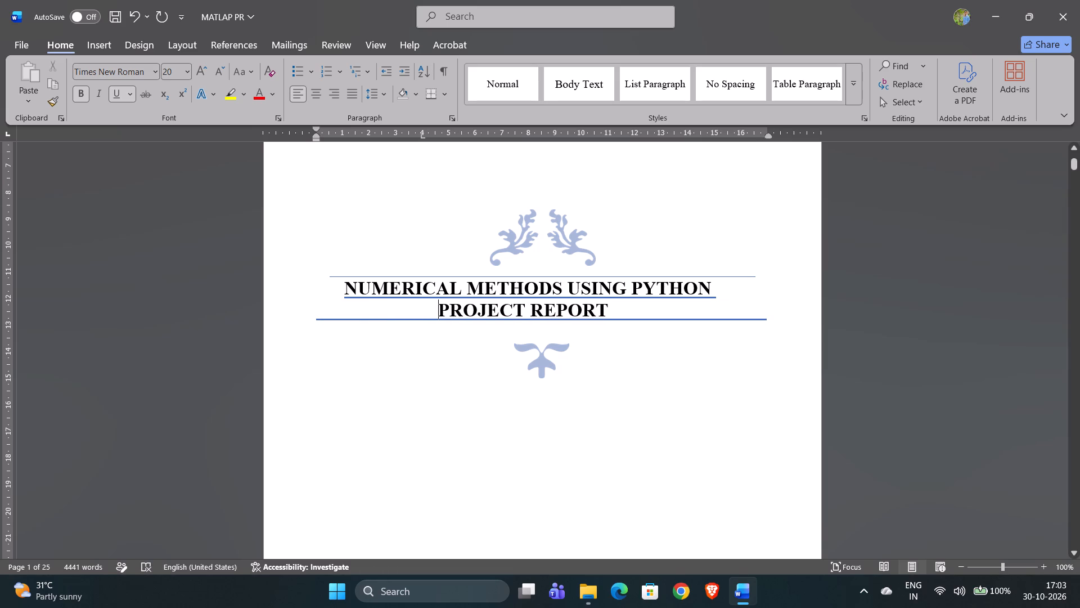
Increase the font size of the whole two-line cover title by one increment.
left_click_drag(345, 288, 602, 314)
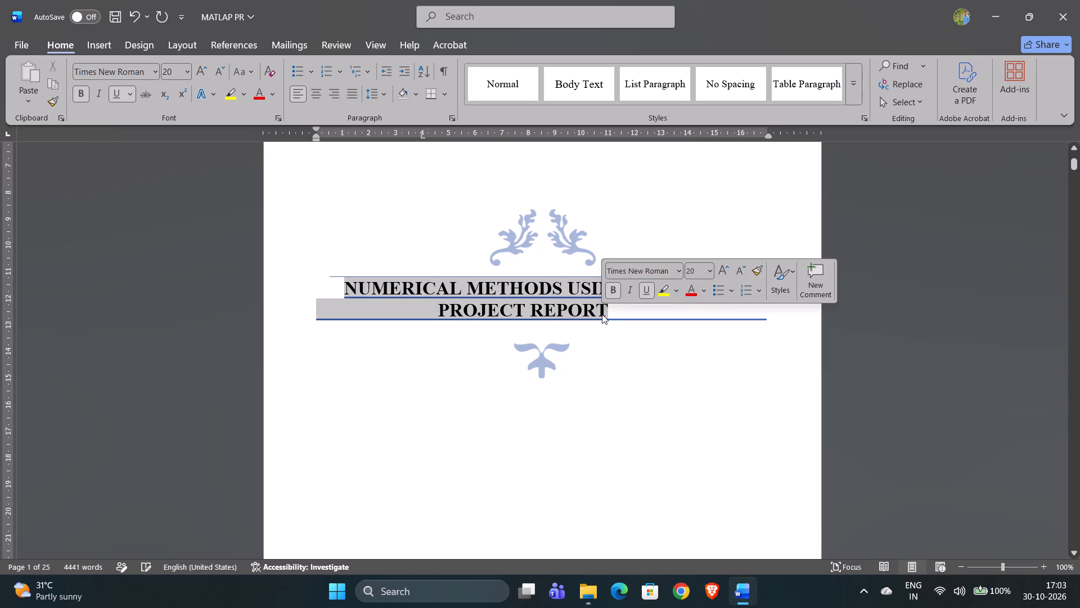
left_click(724, 269)
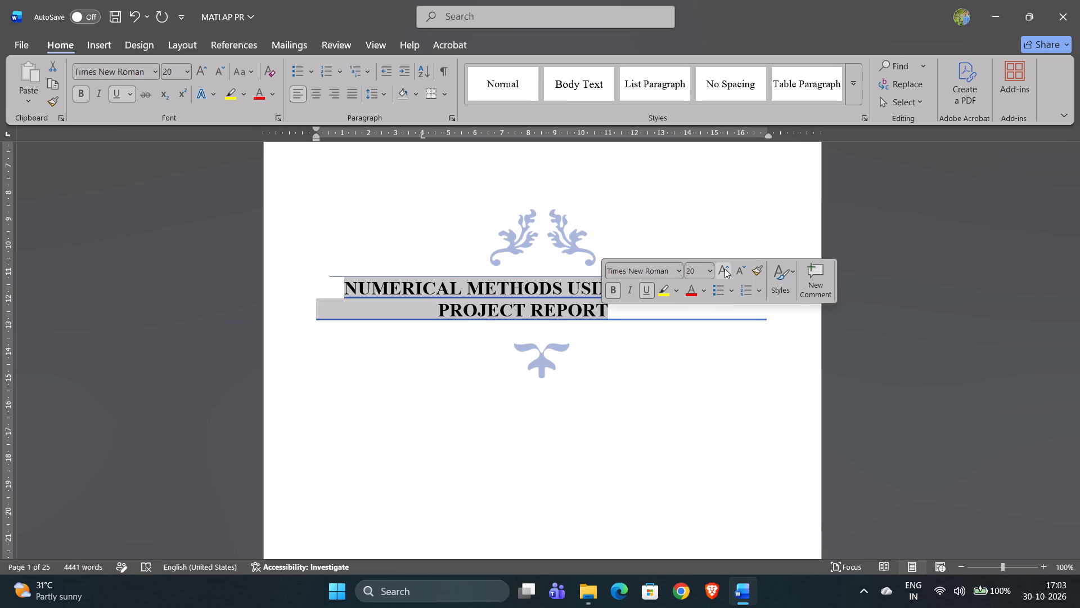
left_click(719, 213)
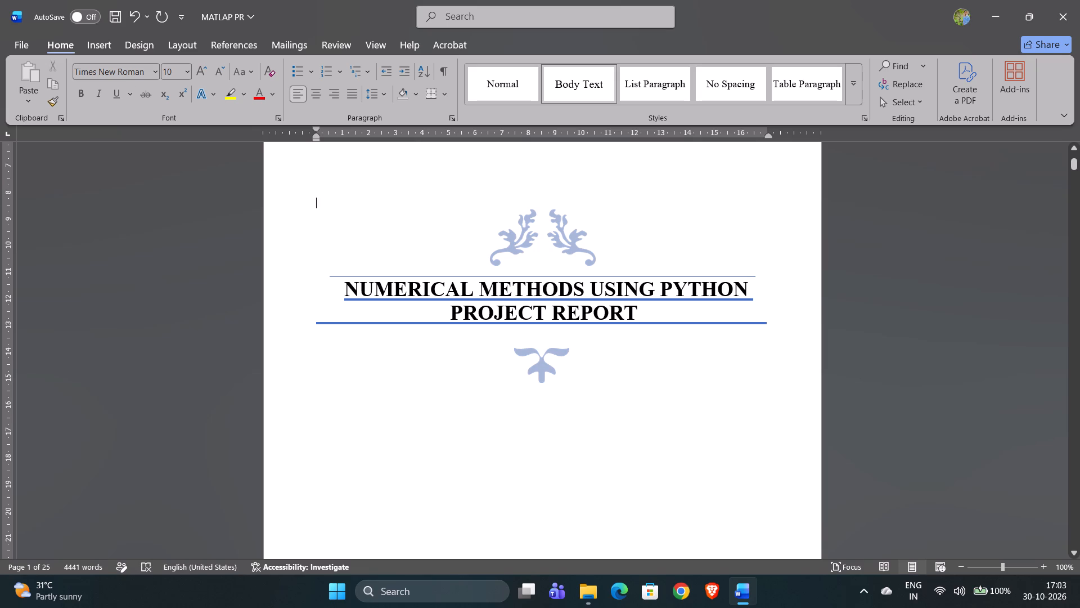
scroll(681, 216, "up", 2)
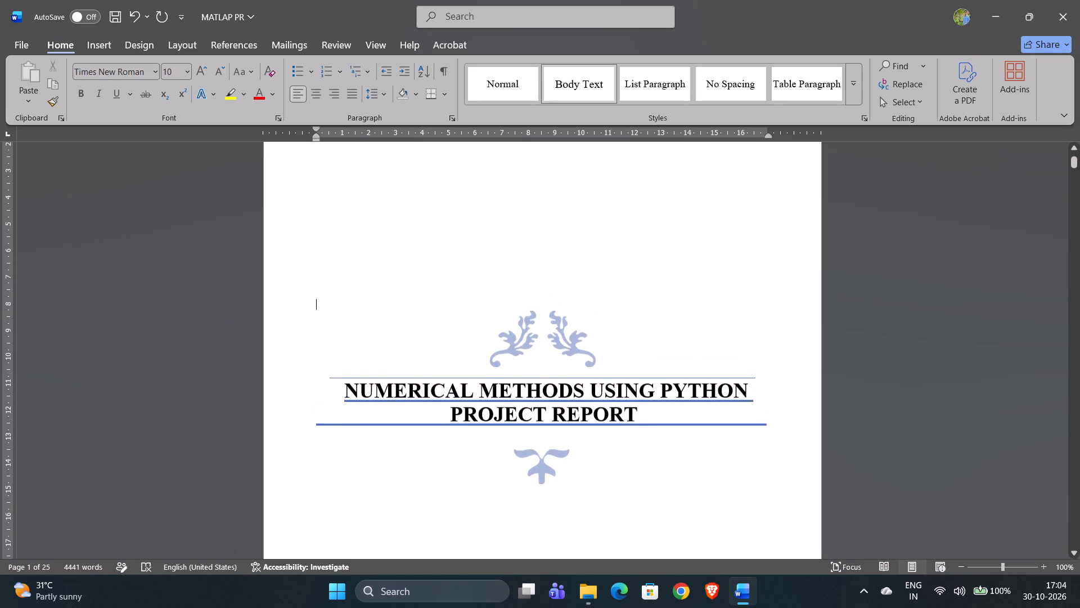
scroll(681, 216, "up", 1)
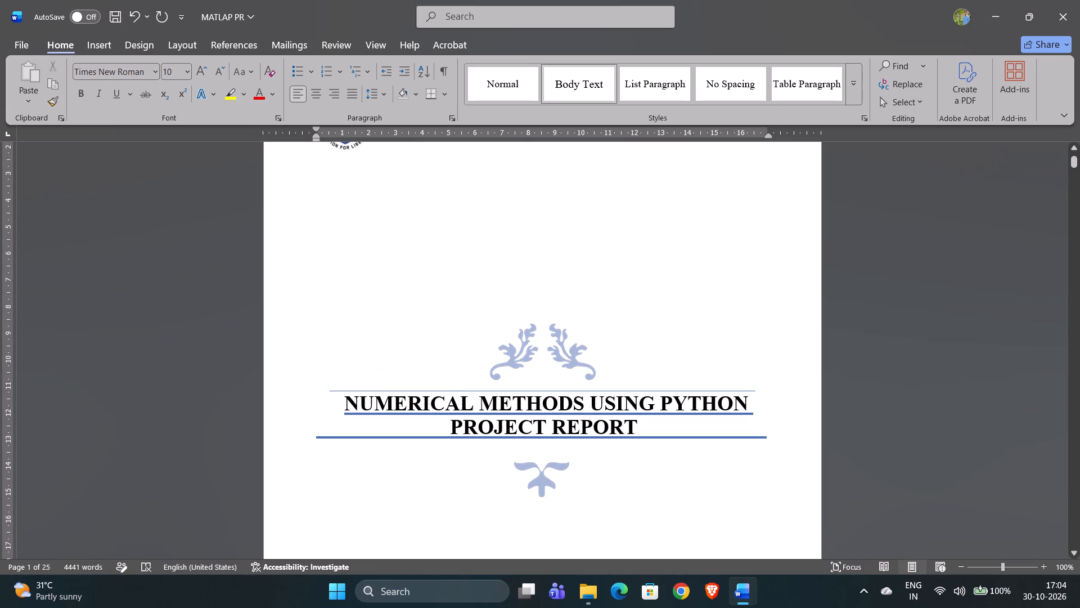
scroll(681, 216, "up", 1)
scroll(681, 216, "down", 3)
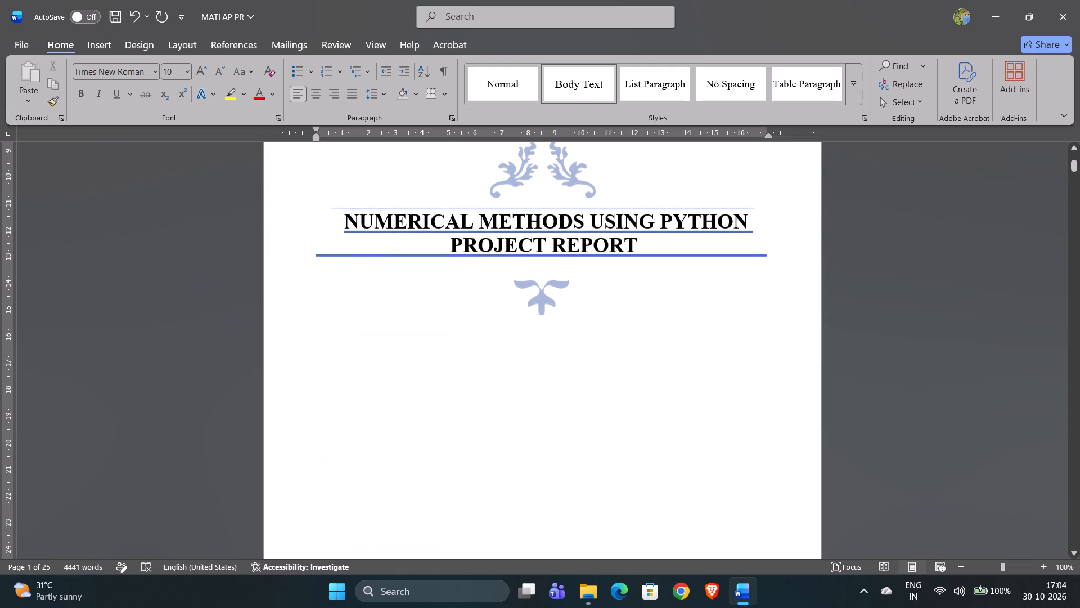
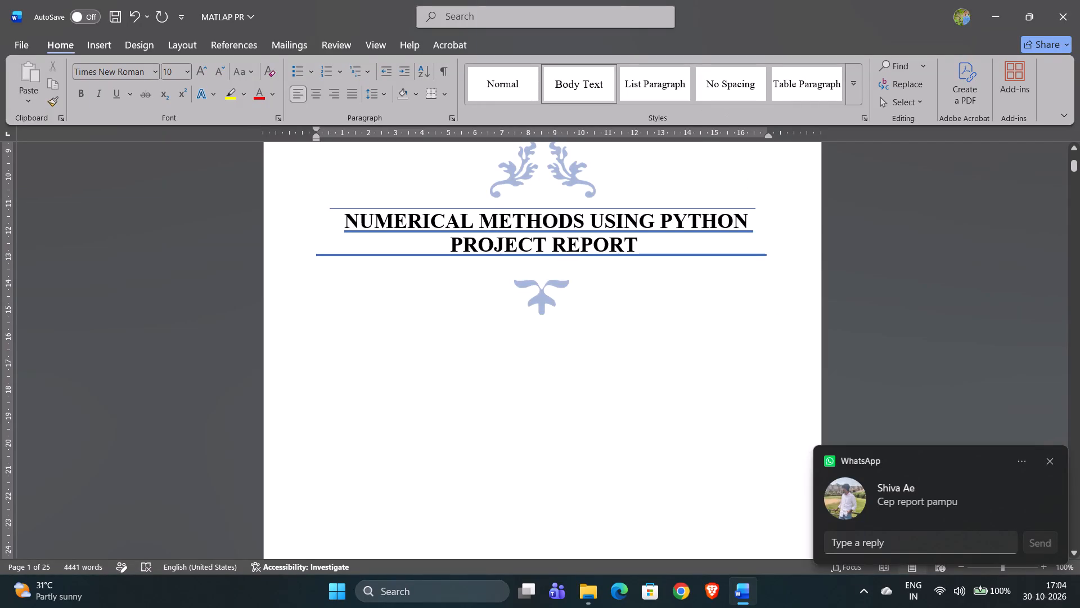
Dismiss the incoming WhatsApp message notification that covers part of the document window.
left_click(1049, 467)
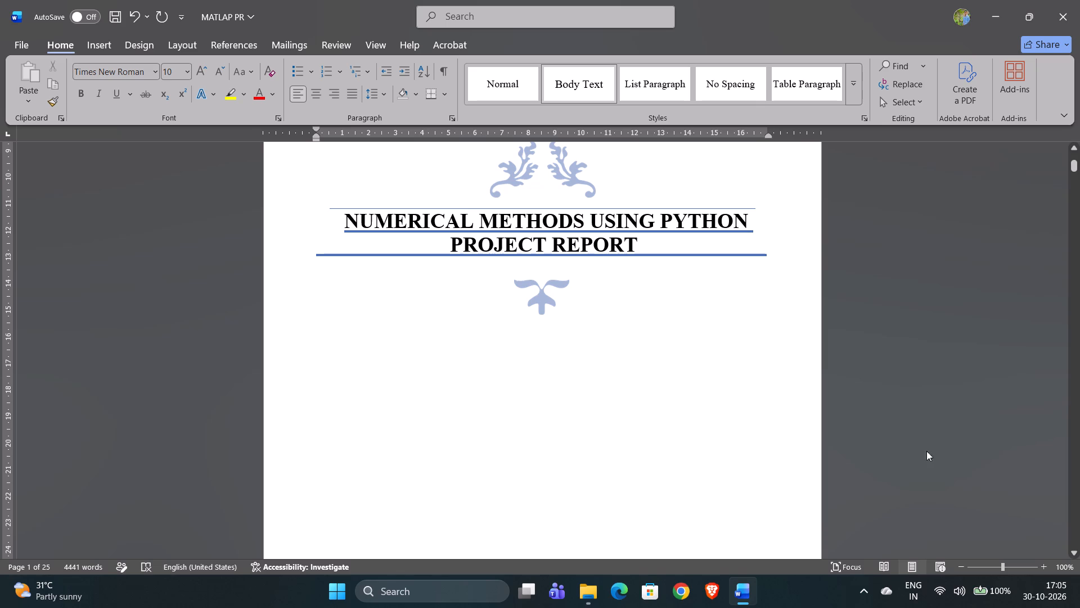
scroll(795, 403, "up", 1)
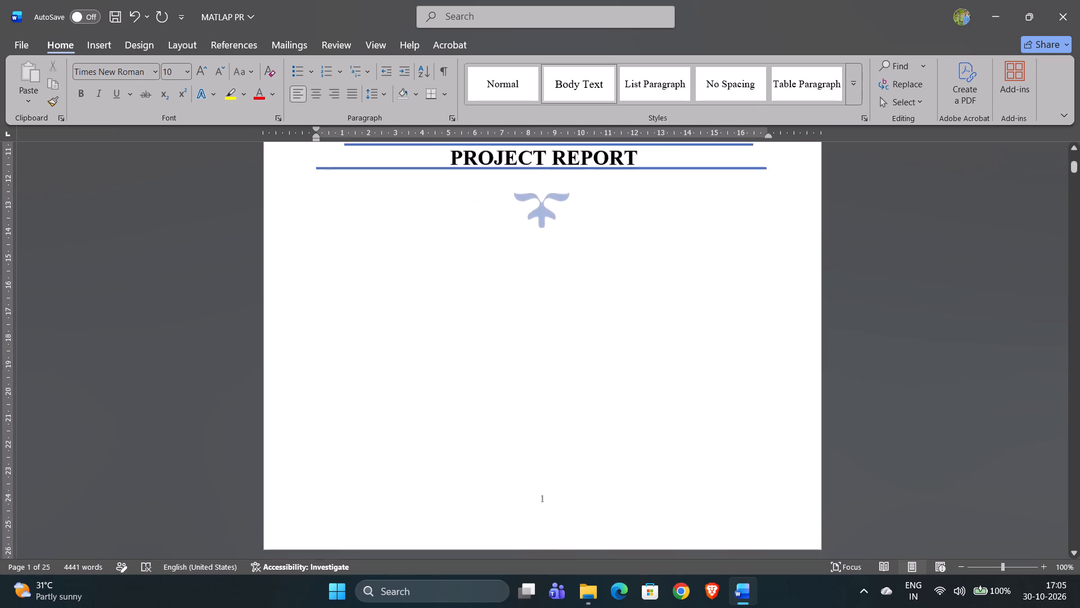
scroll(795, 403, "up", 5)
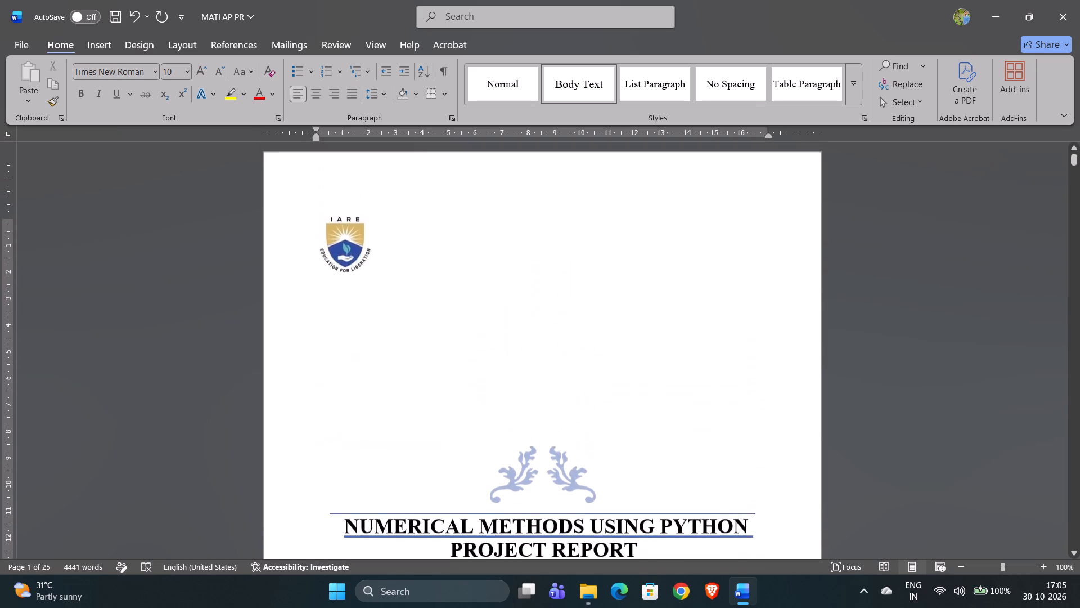
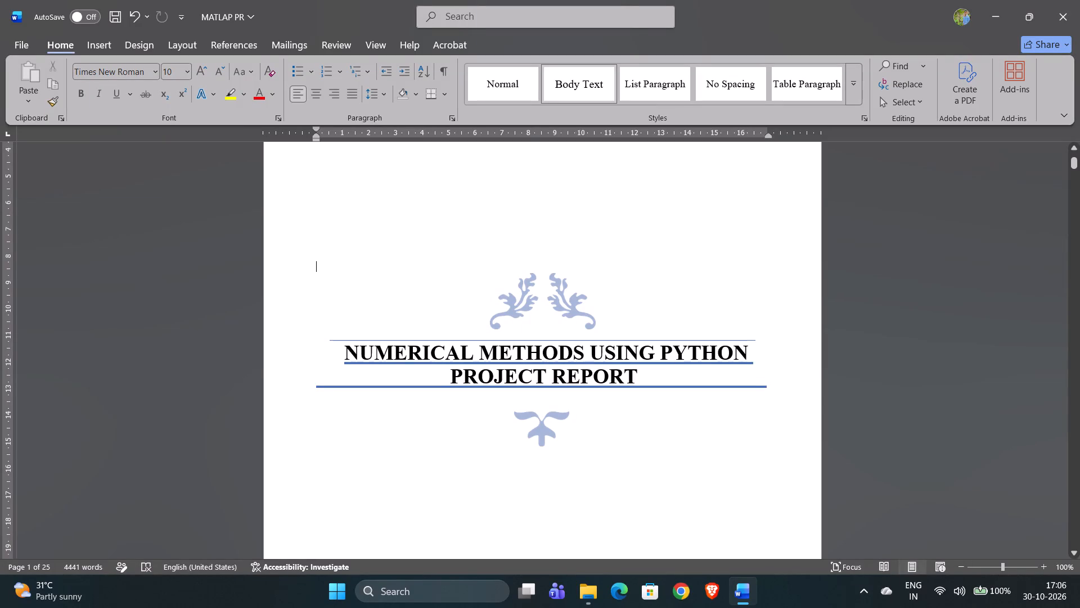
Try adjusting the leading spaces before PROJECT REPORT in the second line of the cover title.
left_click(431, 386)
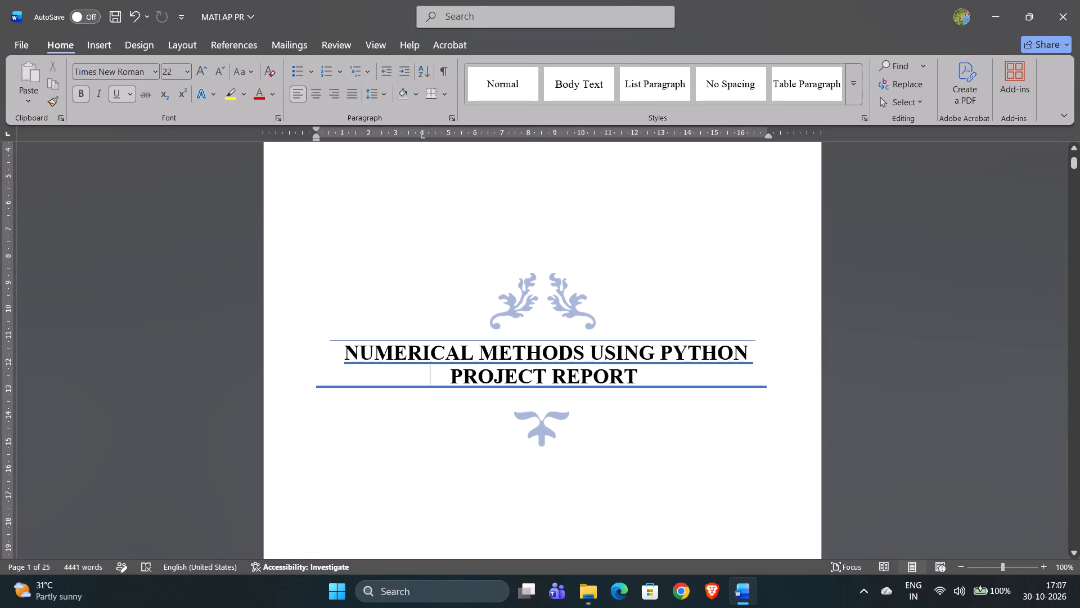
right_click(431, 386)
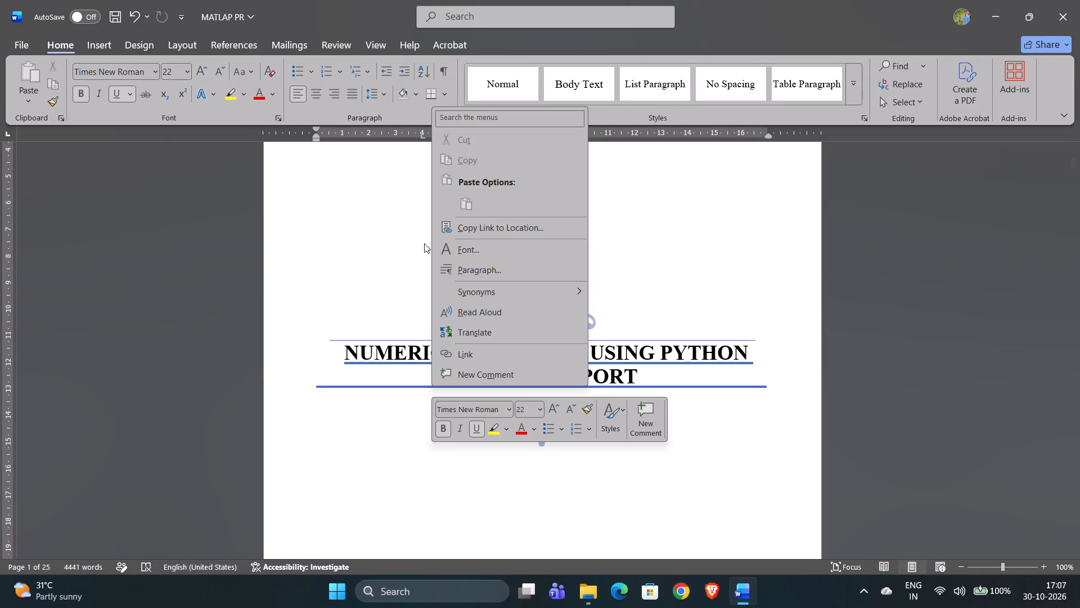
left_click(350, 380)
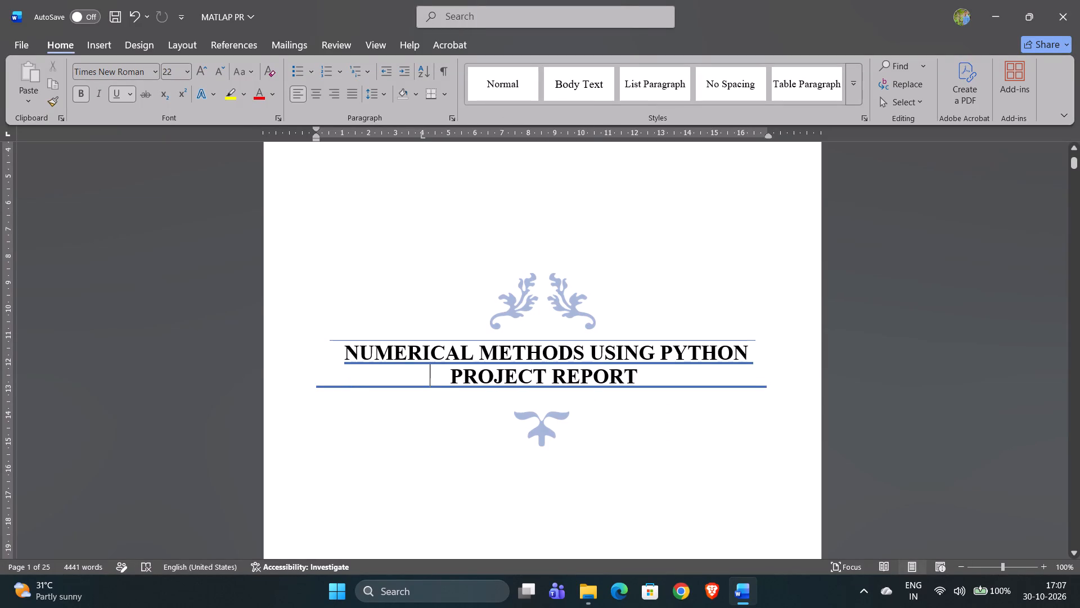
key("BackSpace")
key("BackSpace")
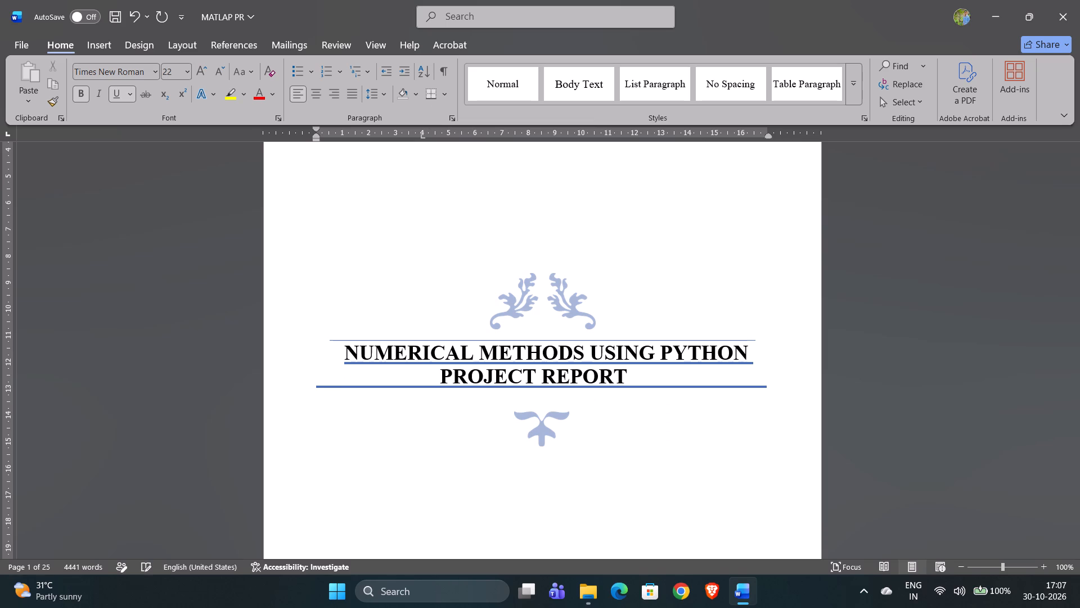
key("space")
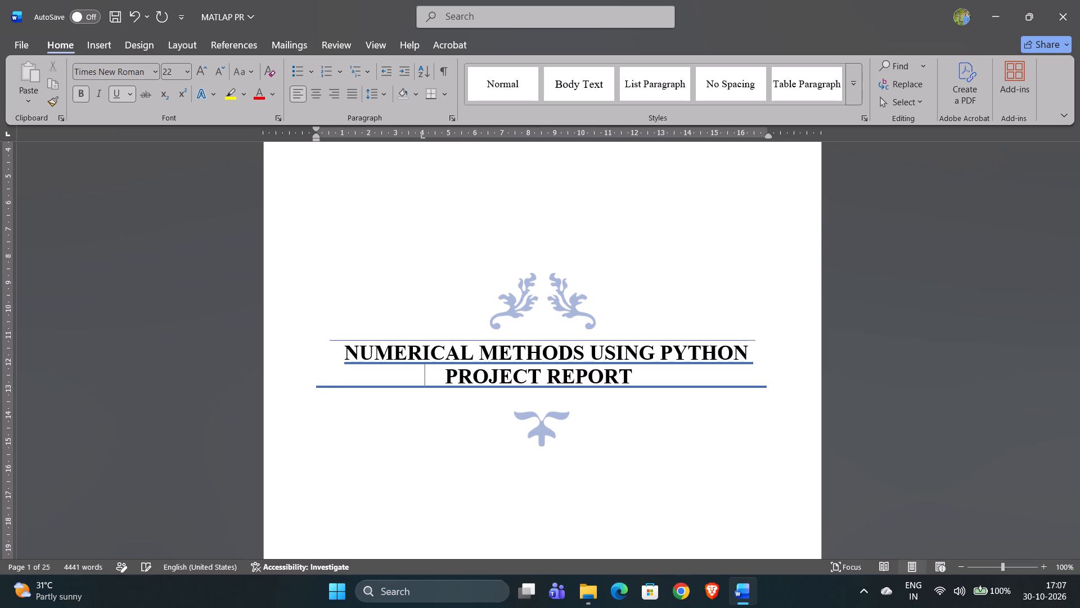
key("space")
scroll(458, 446, "down", 5)
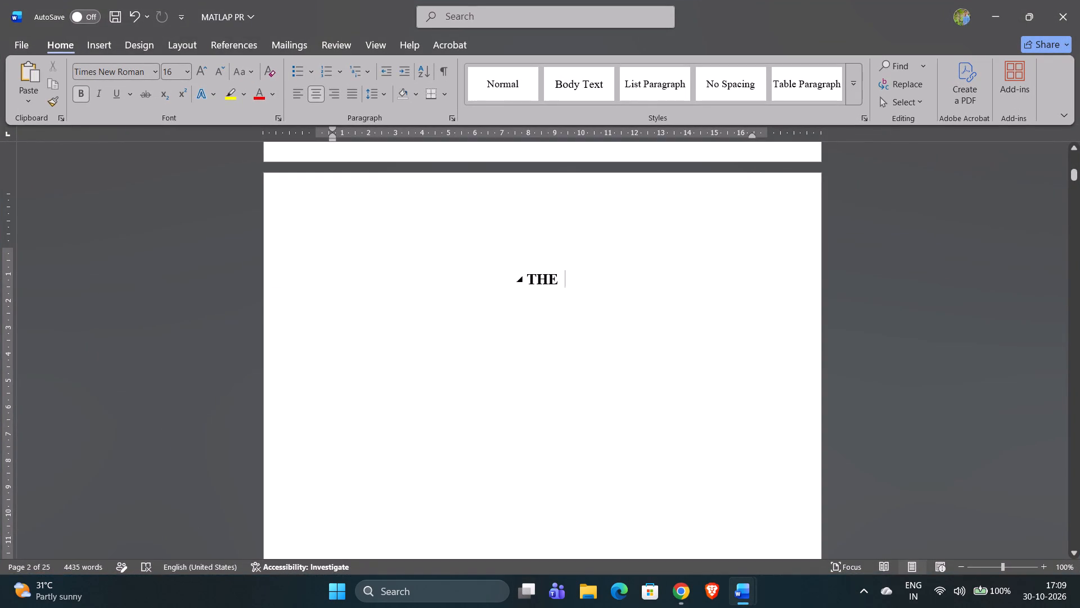
key("ctrl+v")
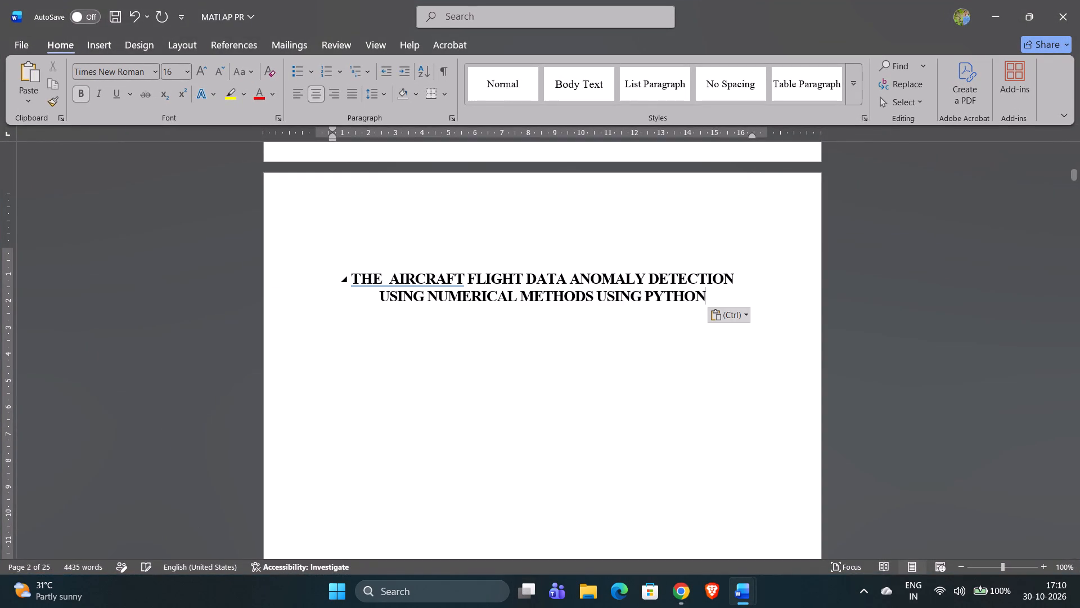
Delete the leftover word THE from the start of the page 2 title so it begins with AIRCRAFT.
left_click(385, 278)
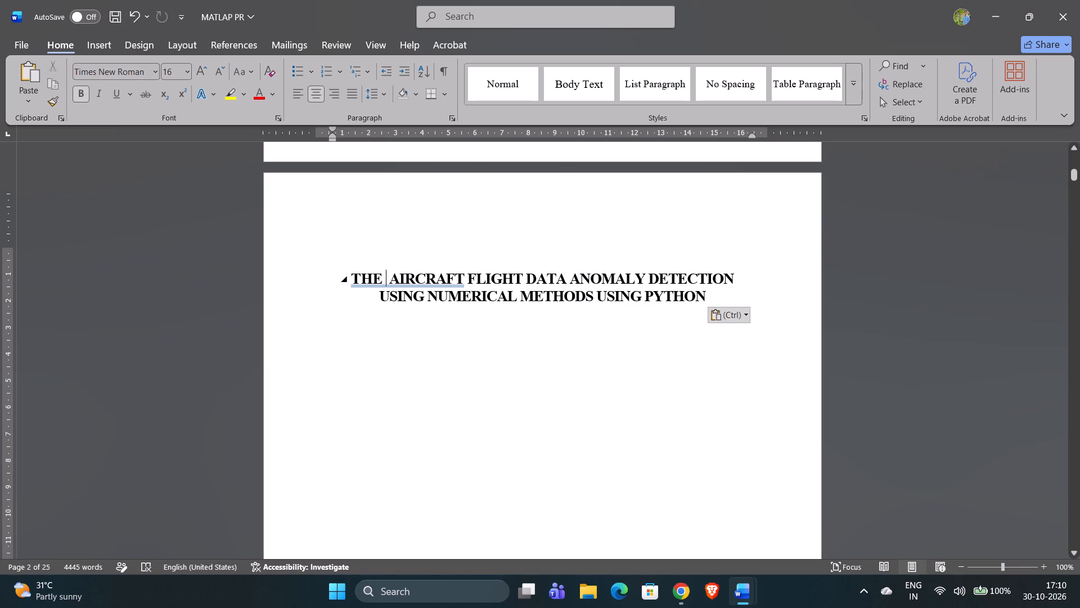
key("BackSpace")
key("BackSpace")
key("BackSpace")
key("BackSpace")
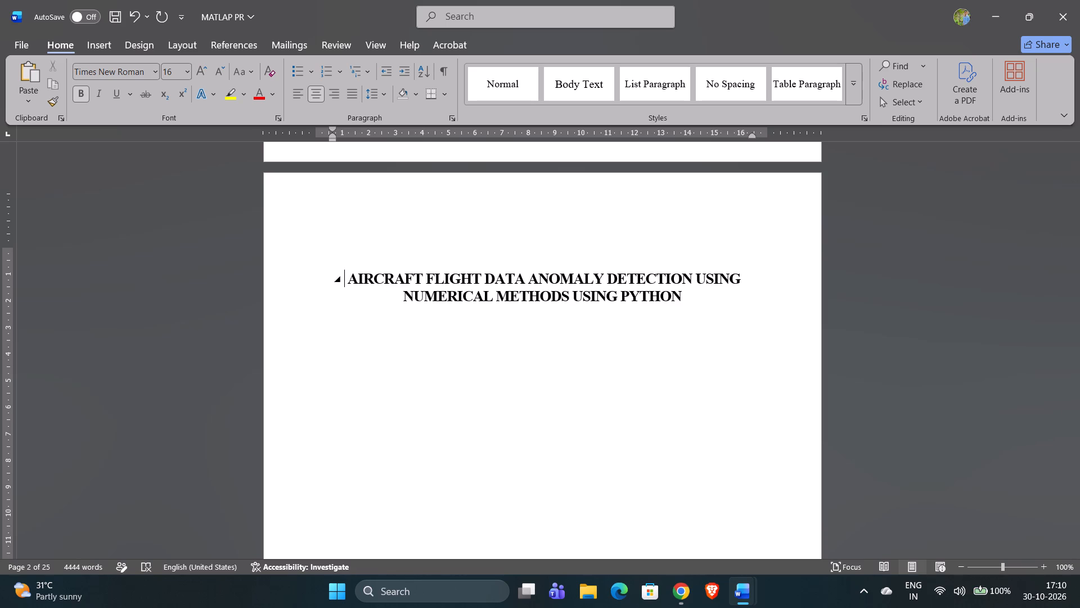
left_click(427, 279)
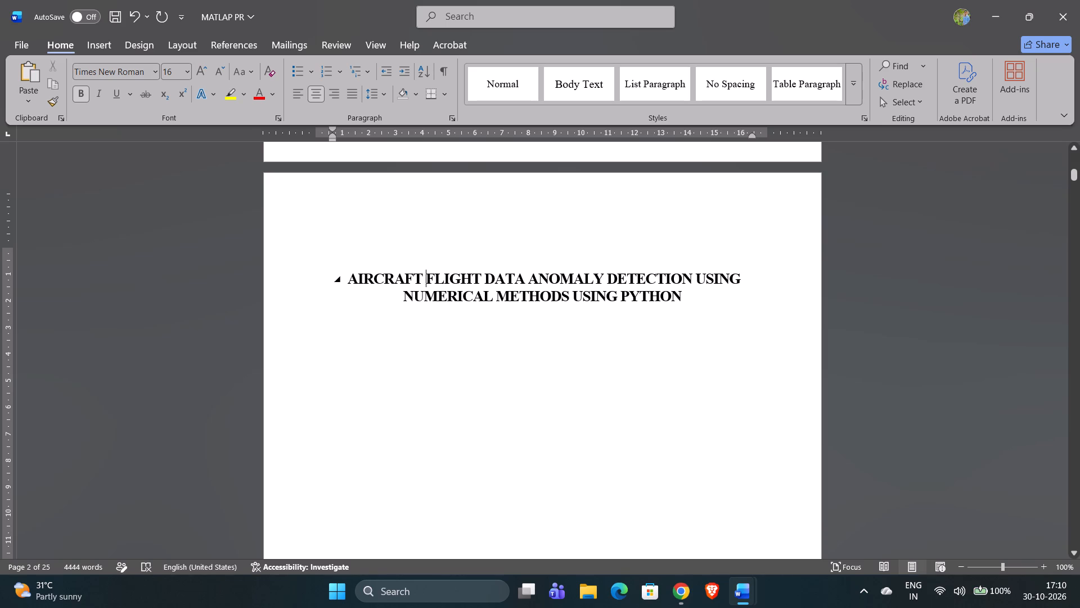
Add an extra space between each pair of words in the page 2 title's first line, from AIRCRAFT through USING.
key("space")
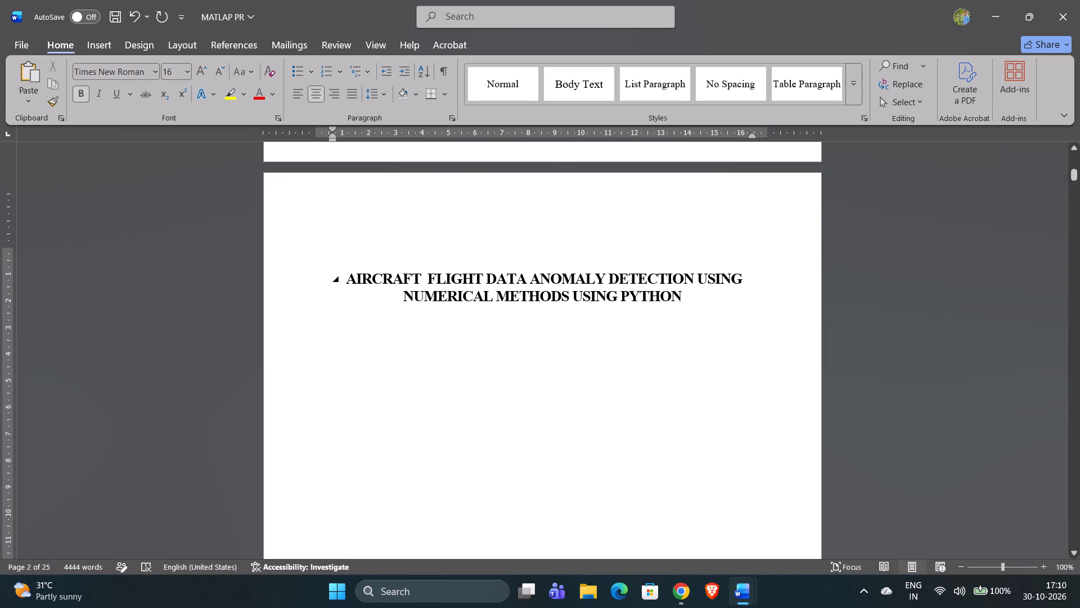
left_click(487, 278)
key("space")
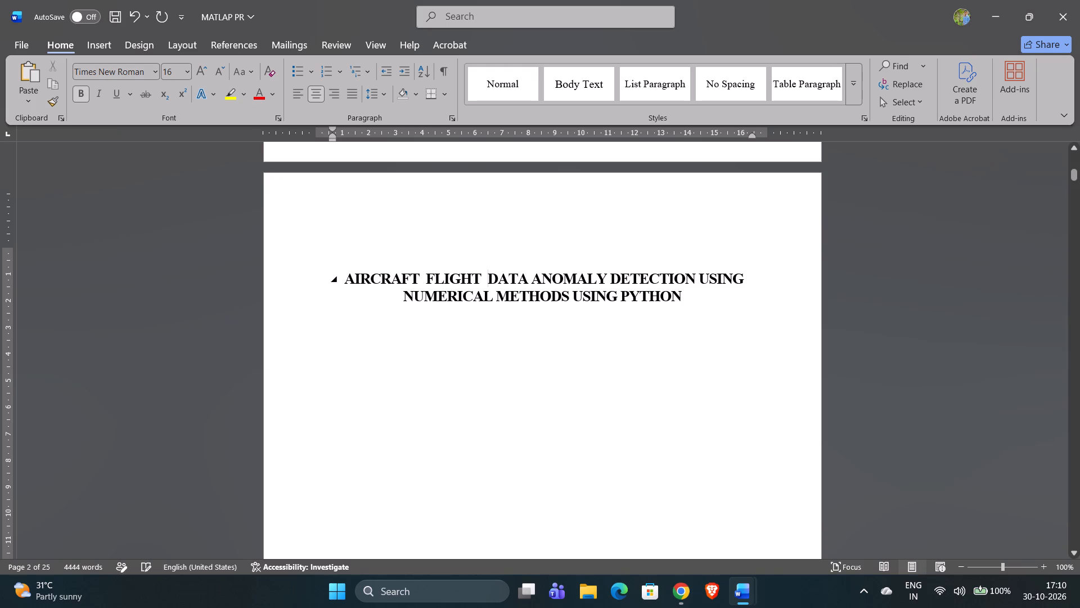
left_click(528, 278)
key("space")
left_click(610, 276)
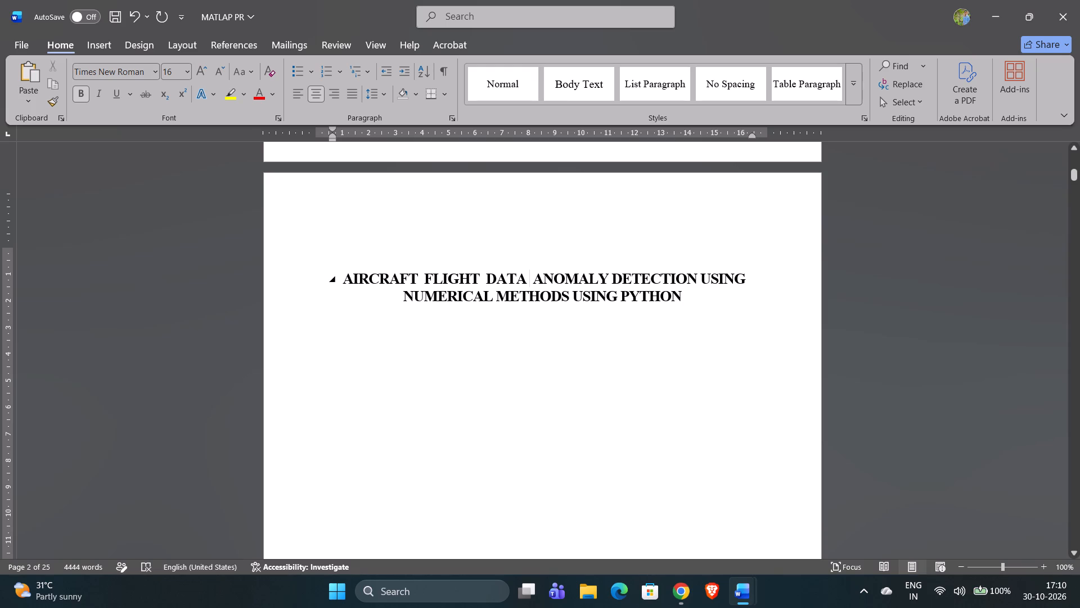
key("space")
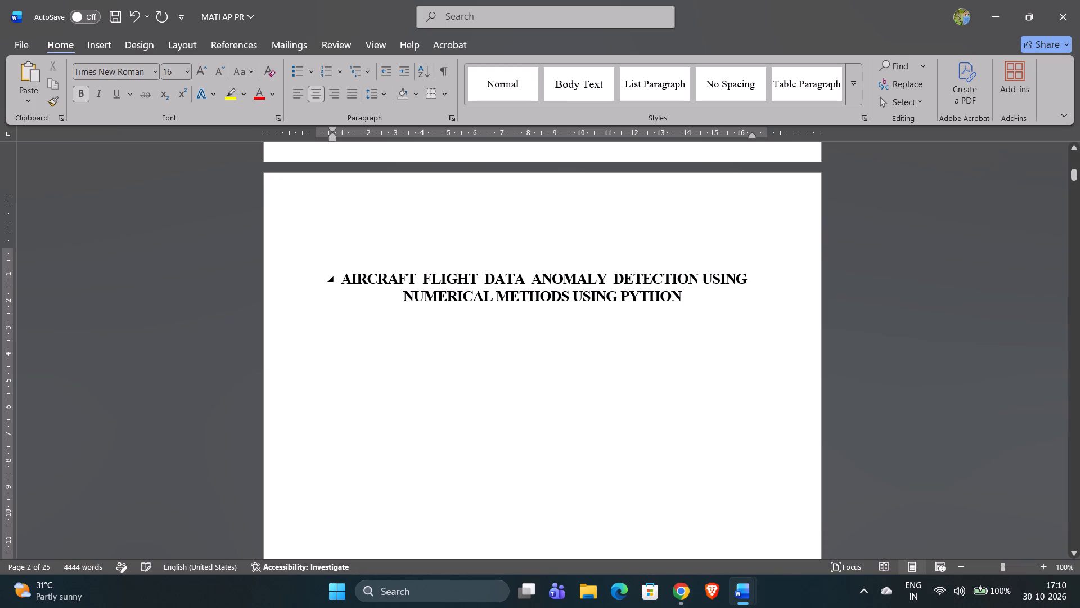
left_click(696, 278)
key("space")
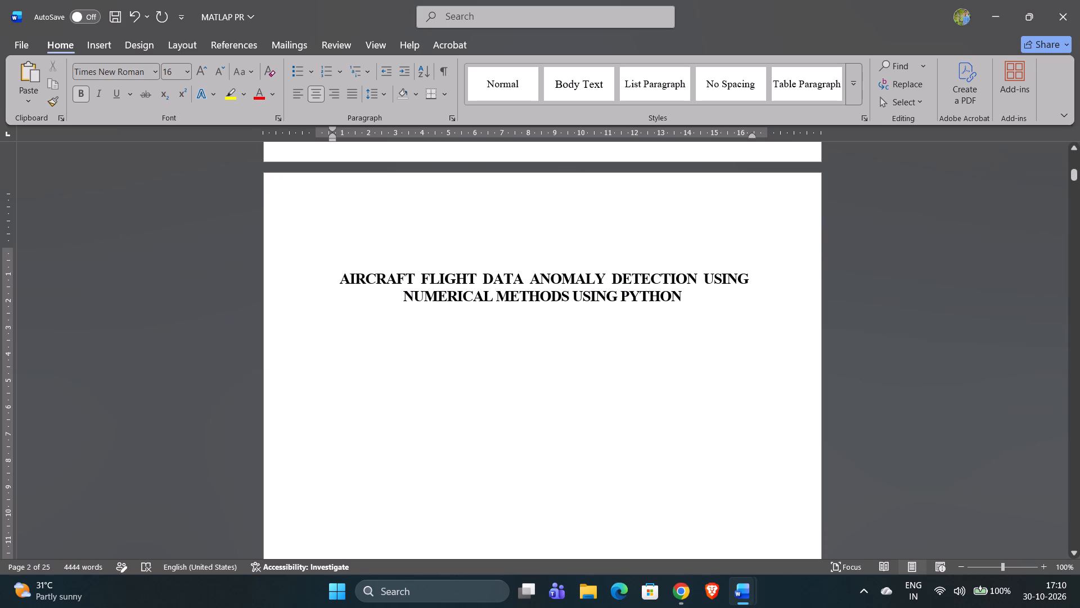
Review the cover page, the page 2 title and the page 3 title page for headings that still need replacing.
scroll(573, 363, "down", 1)
scroll(573, 363, "up", 2)
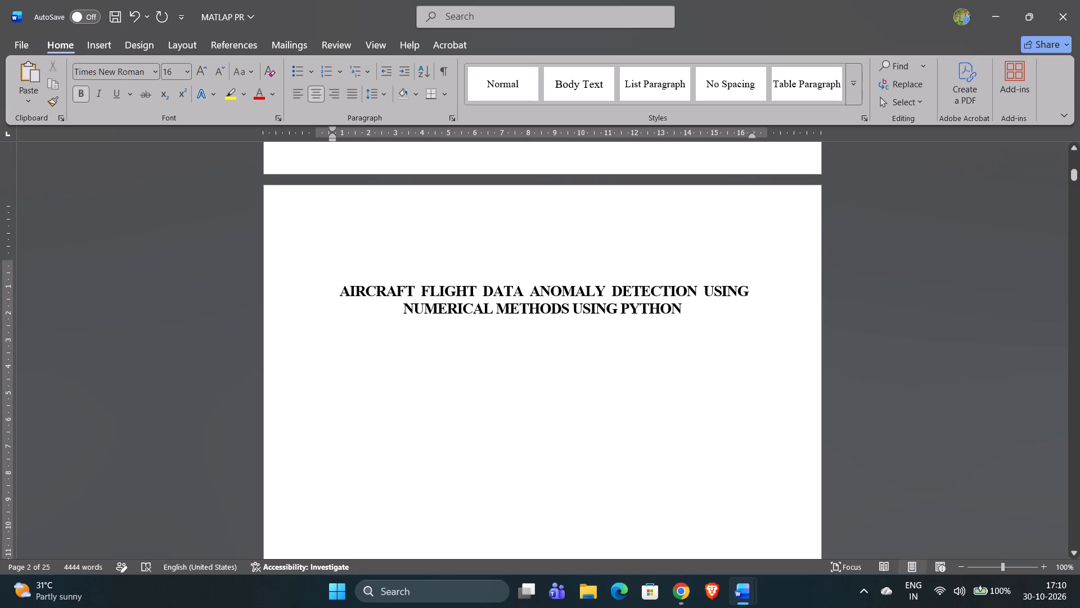
scroll(573, 363, "down", 4)
scroll(573, 363, "up", 1)
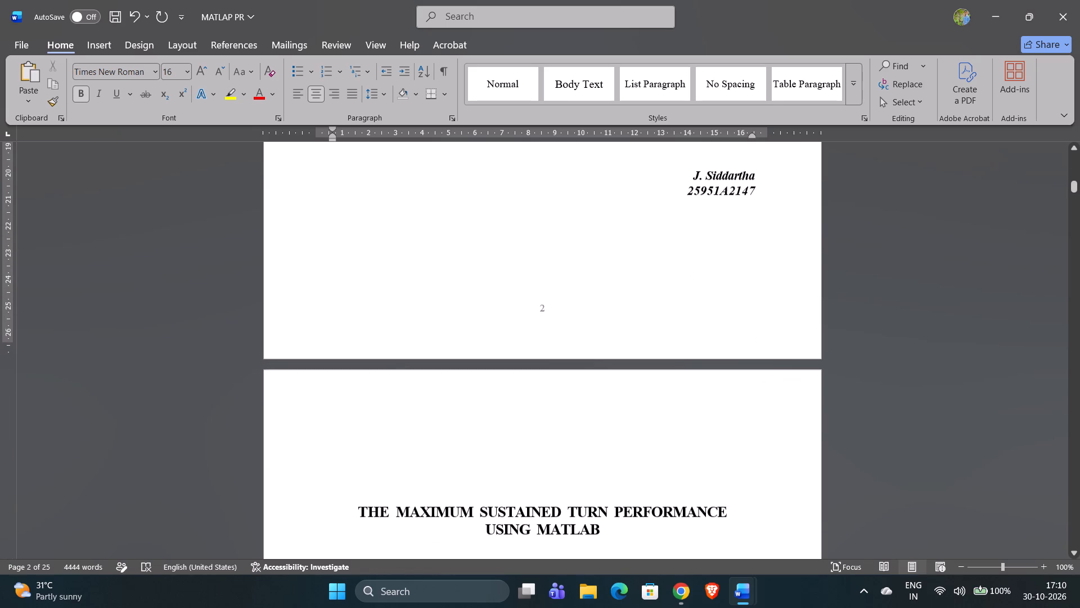
scroll(573, 363, "up", 3)
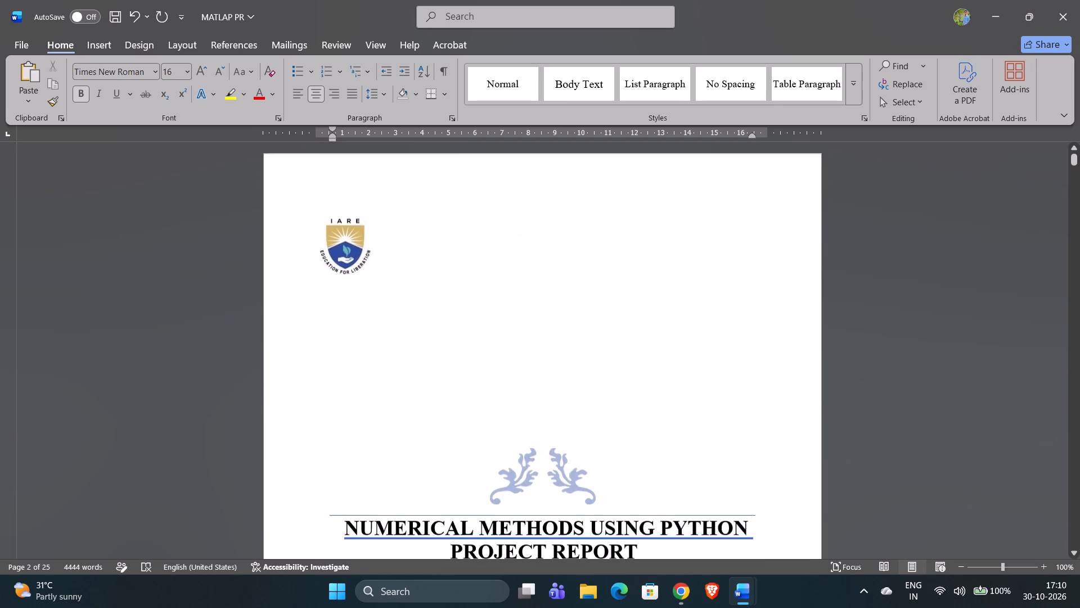
scroll(573, 363, "down", 8)
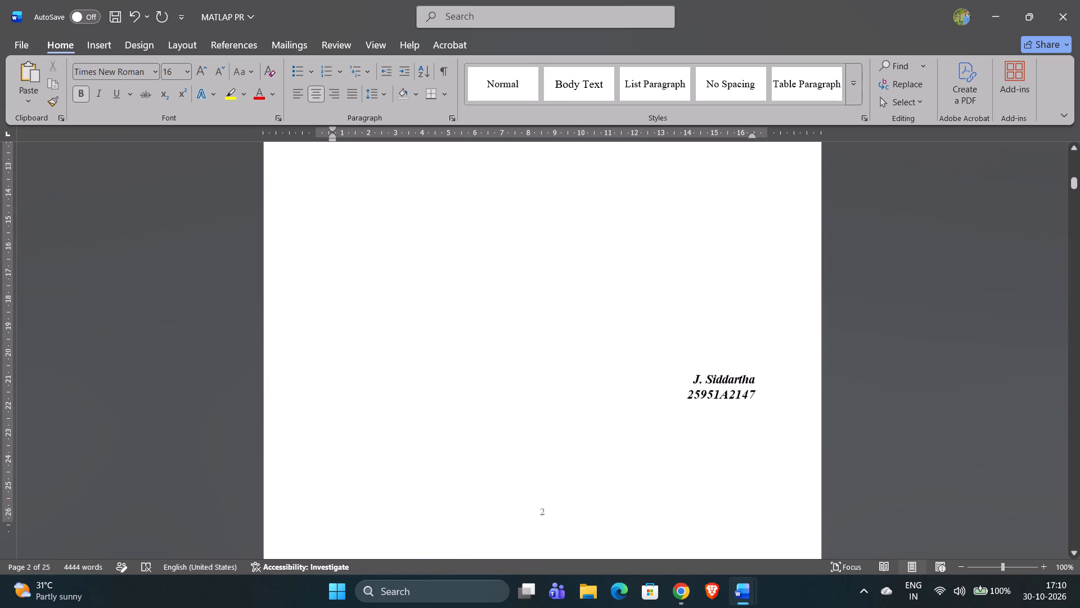
scroll(573, 363, "down", 2)
scroll(573, 363, "up", 1)
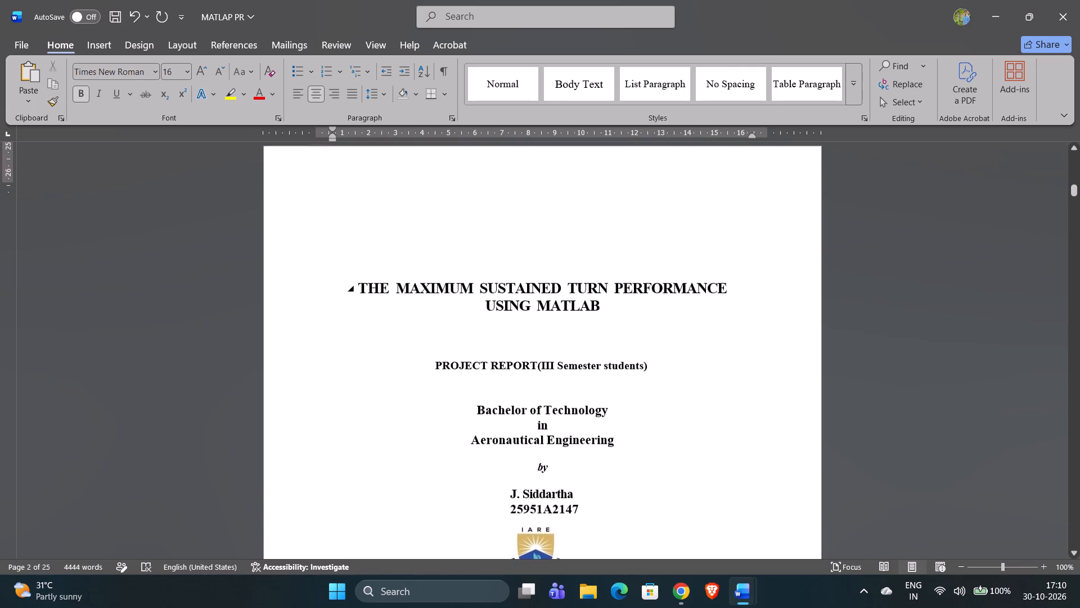
scroll(573, 363, "up", 5)
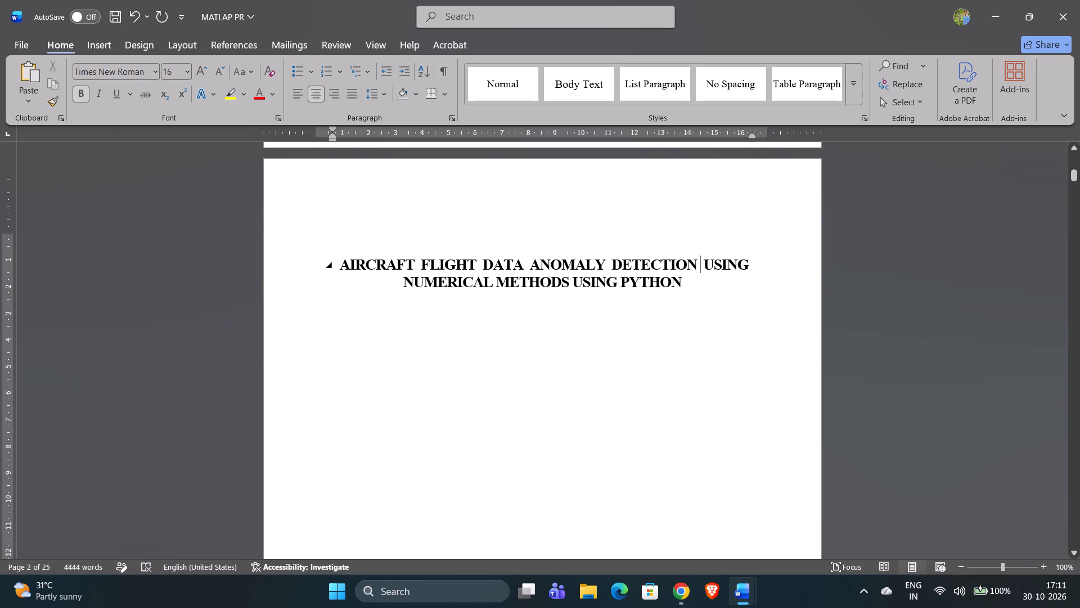
Copy AIRCRAFT FLIGHT DATA ANOMALY DETECTION from the page 2 title and replace MAXIMUM SUSTAINED TURN PERFORMANCE USING MATLAB with it on page 3, keeping THE.
left_click_drag(342, 263, 654, 251)
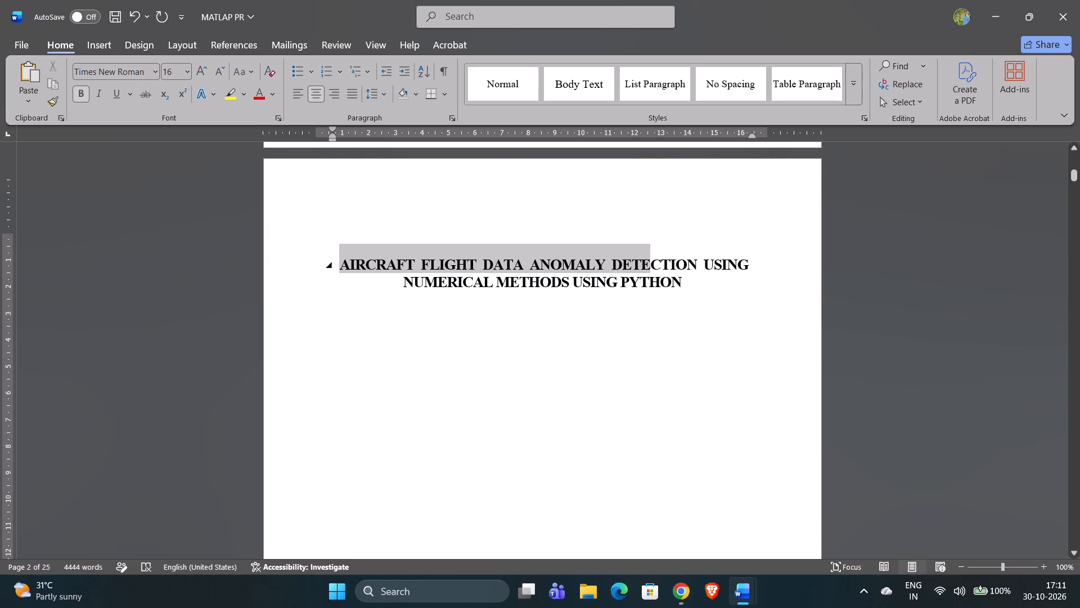
left_click_drag(654, 251, 685, 252)
key("ctrl+c")
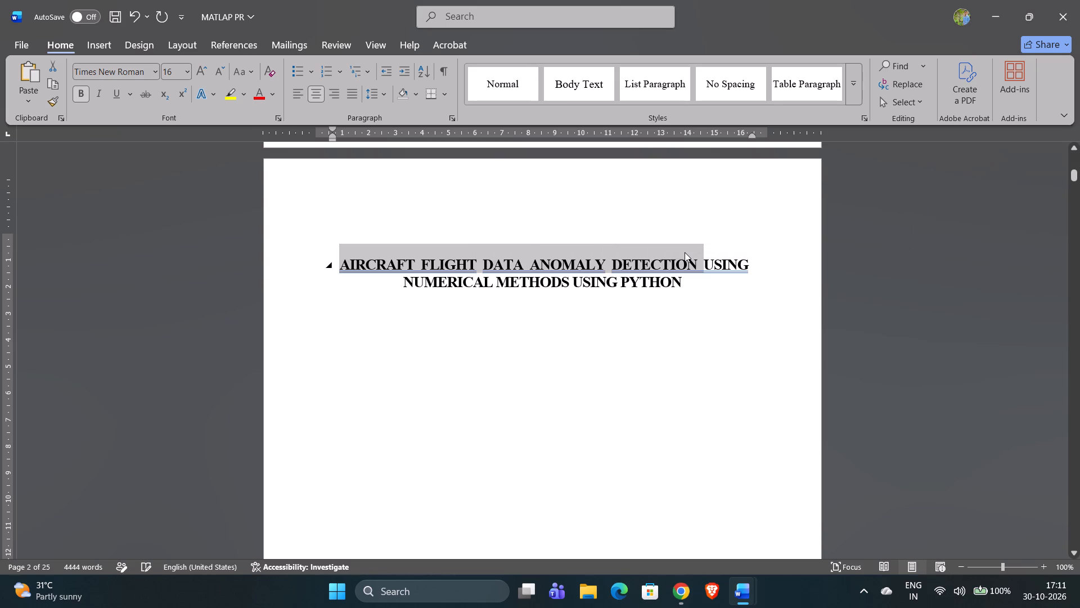
scroll(542, 371, "down", 4)
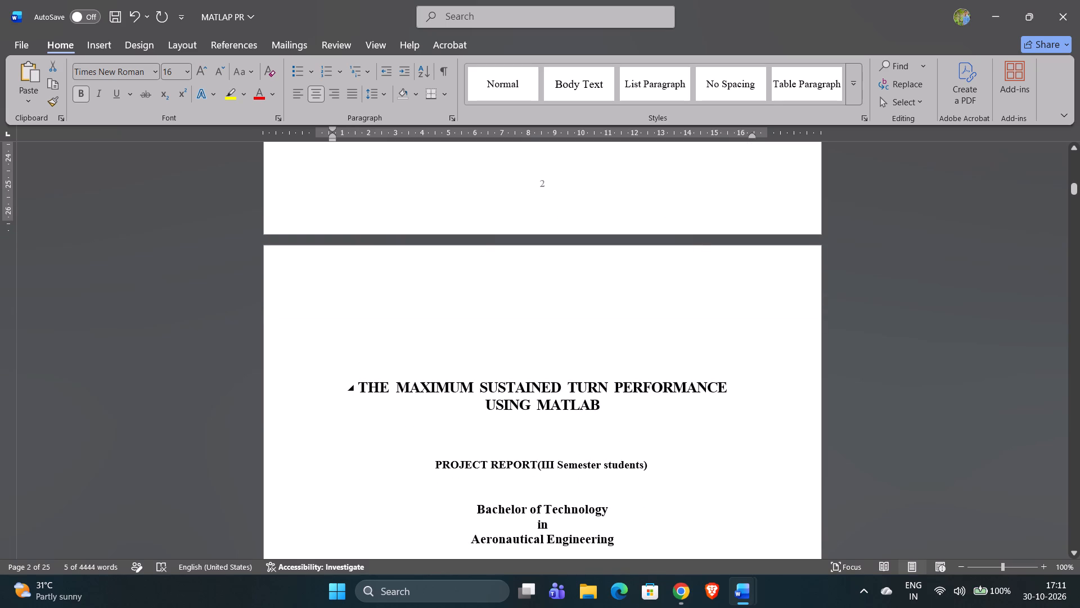
left_click_drag(398, 388, 638, 409)
key("BackSpace")
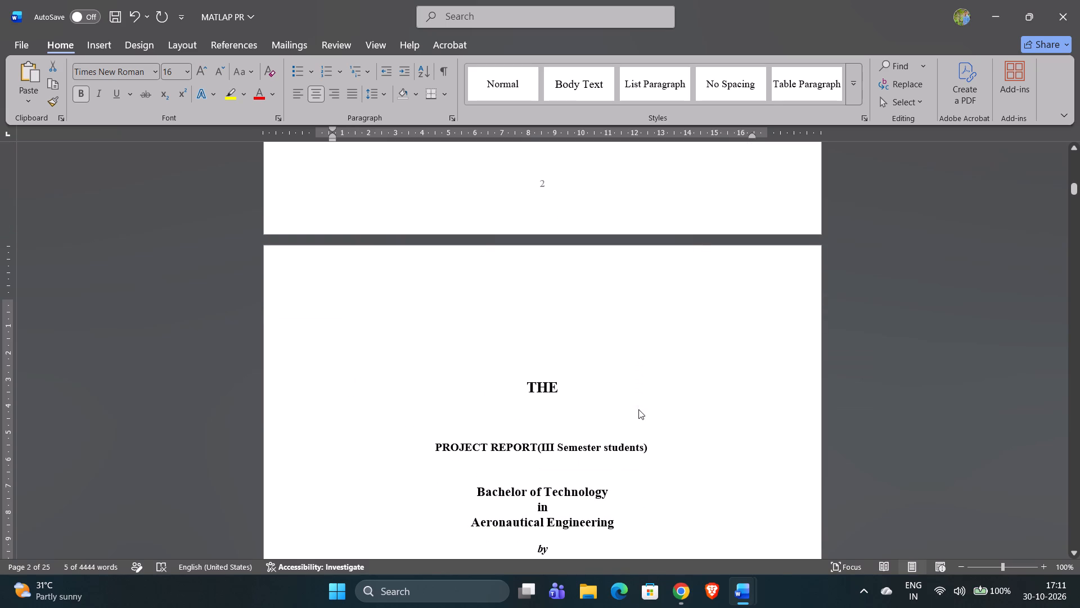
key("ctrl+v")
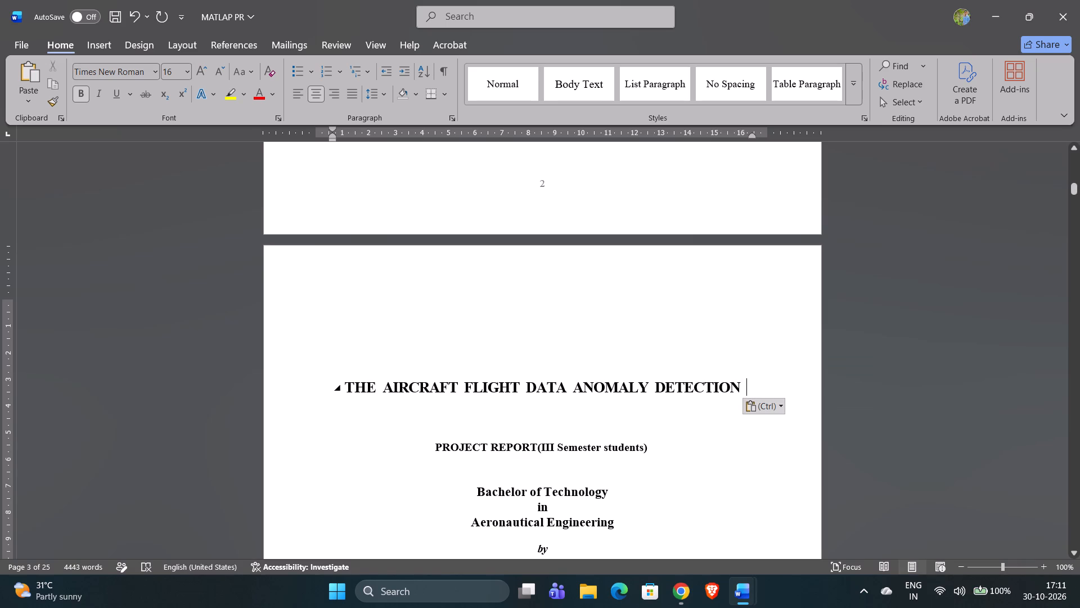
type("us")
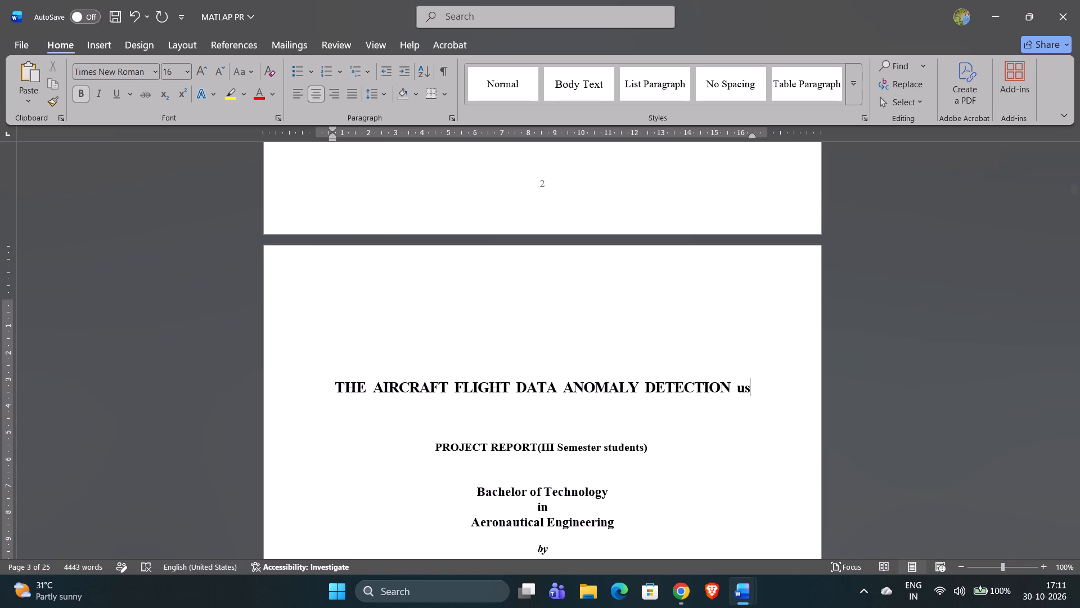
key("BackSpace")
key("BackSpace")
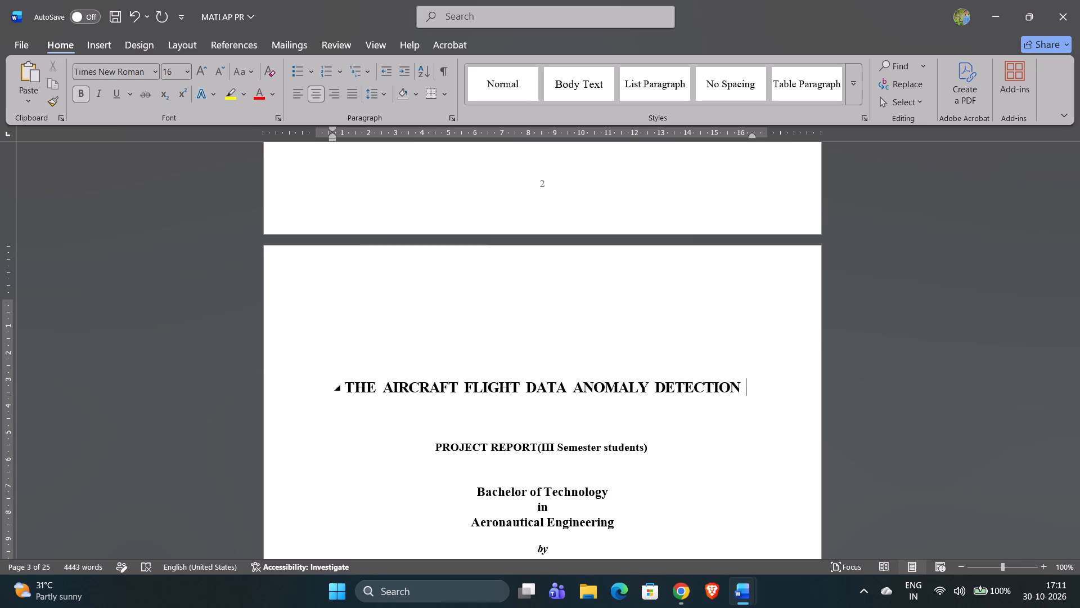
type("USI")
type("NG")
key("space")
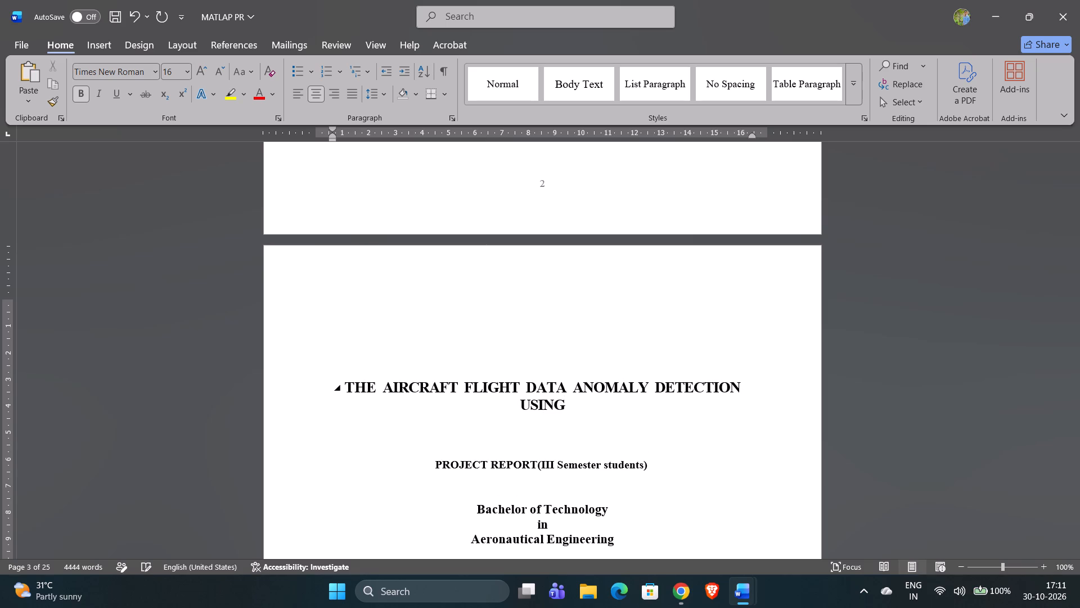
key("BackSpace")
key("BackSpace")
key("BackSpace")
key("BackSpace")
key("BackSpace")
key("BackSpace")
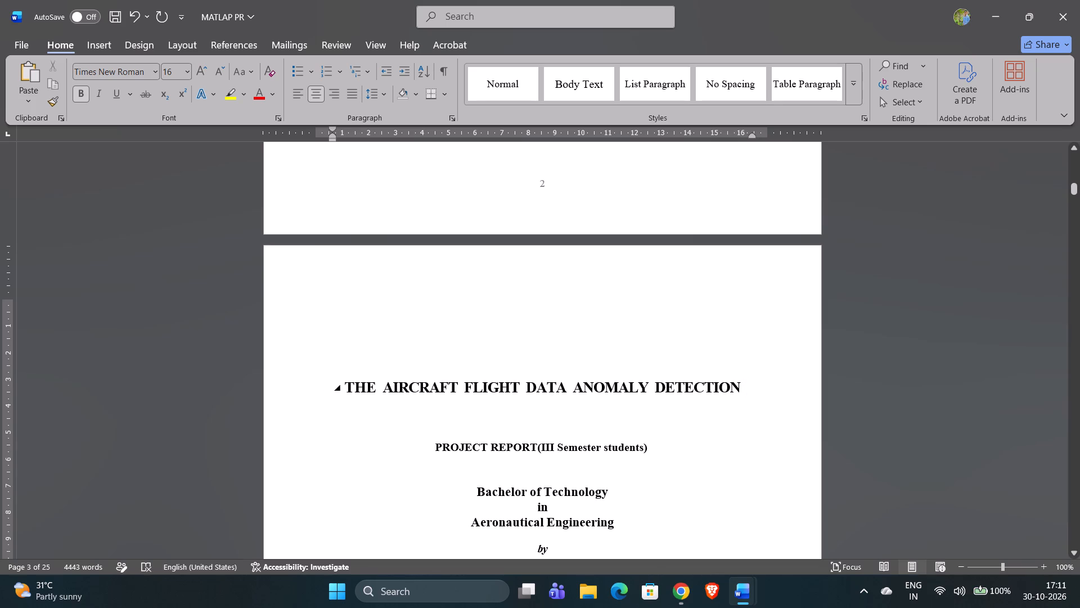
Ignore once the grammar flags on AIRCRAFT FLIGHT, DATA ANOMALY and DETECTION USING in the page 2 title.
scroll(509, 336, "up", 4)
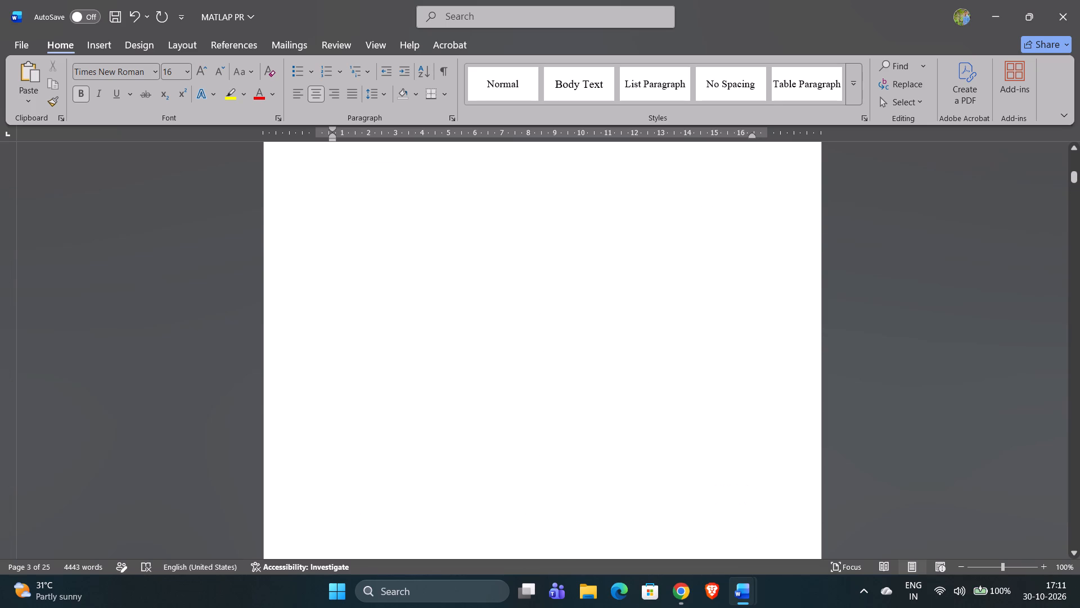
scroll(509, 336, "up", 1)
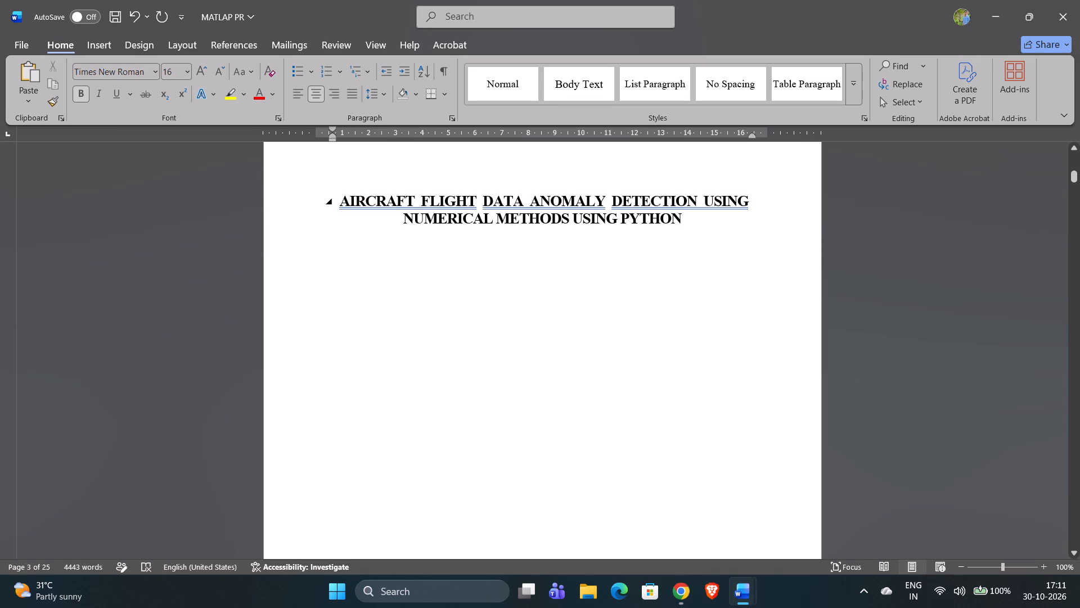
left_click(408, 203)
right_click(408, 203)
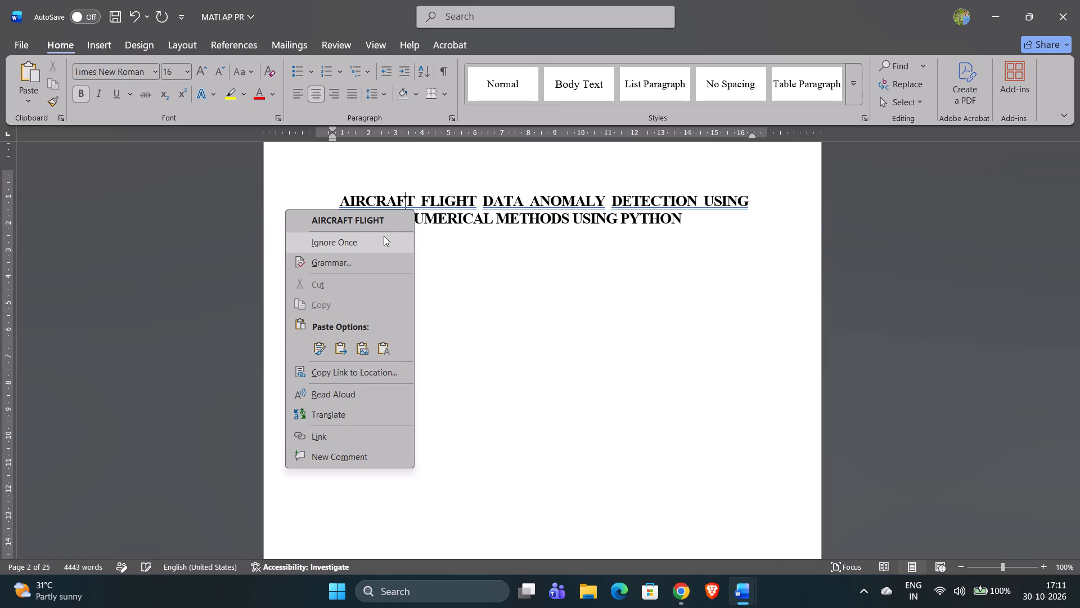
left_click(378, 243)
left_click(558, 205)
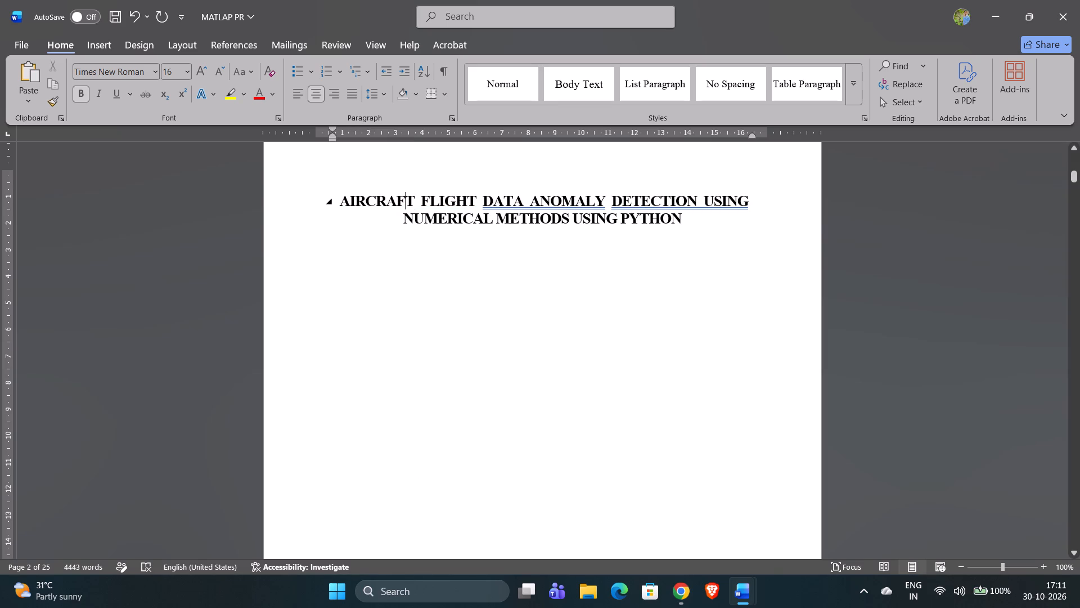
right_click(558, 205)
left_click(546, 248)
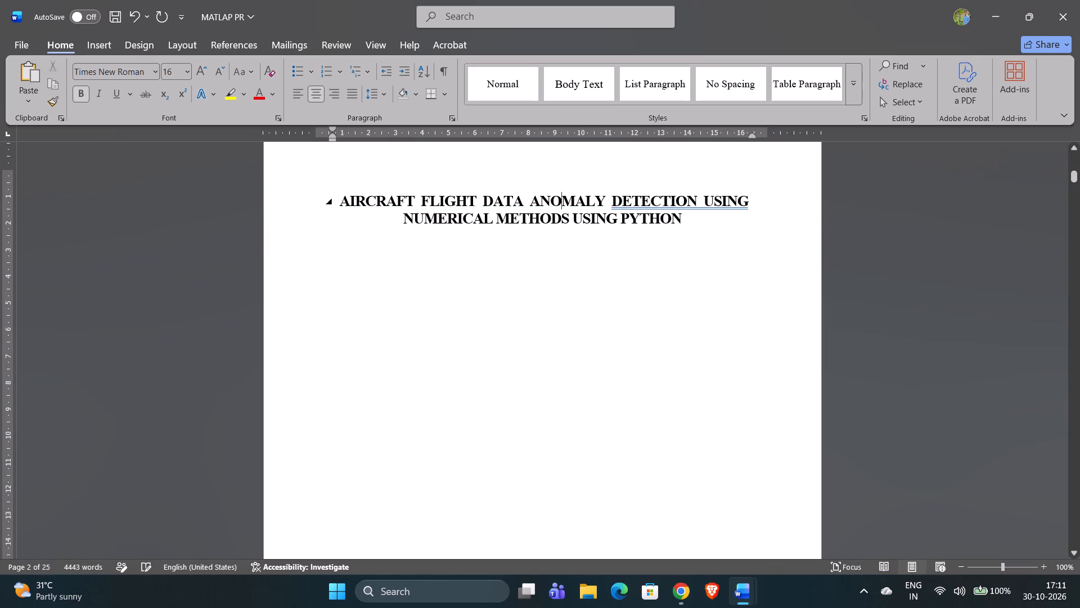
left_click(677, 198)
right_click(677, 198)
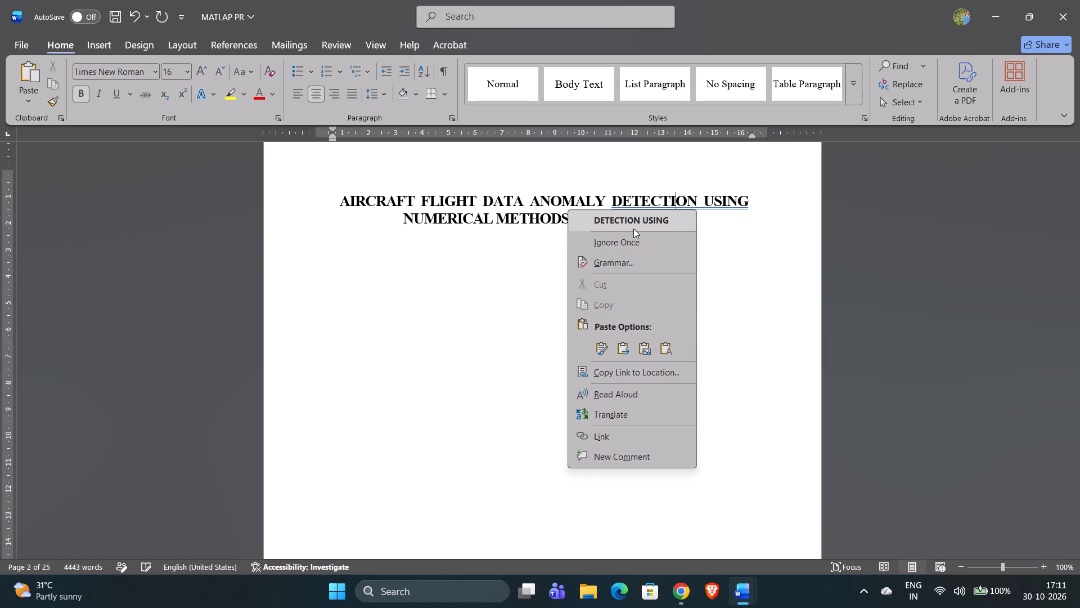
left_click(628, 239)
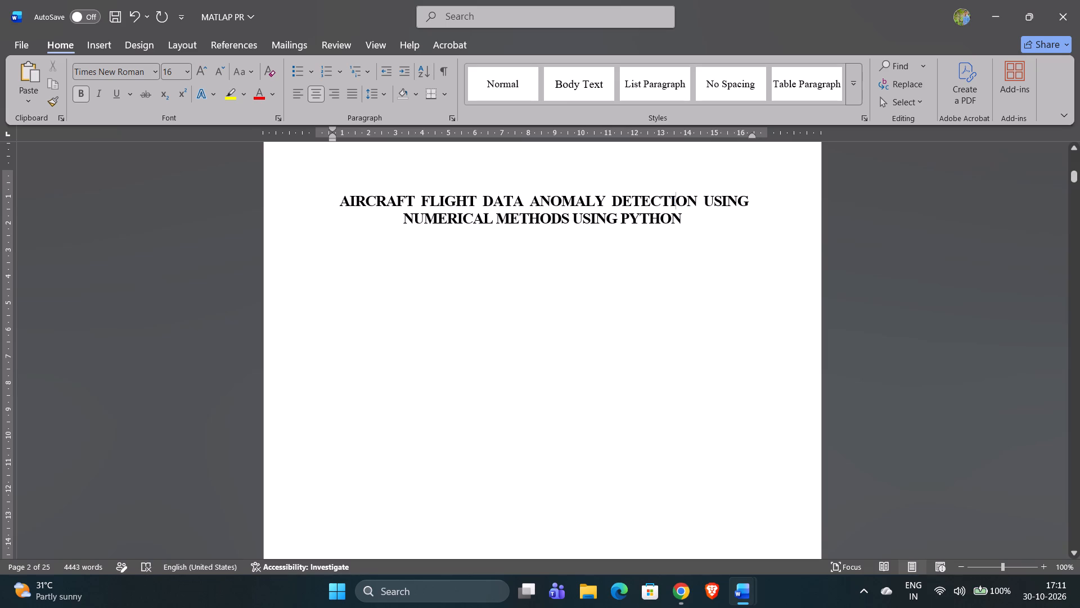
Ignore once the grammar flags on THE AIRCRAFT and FLIGHT DATA in the page 3 title.
scroll(575, 297, "down", 3)
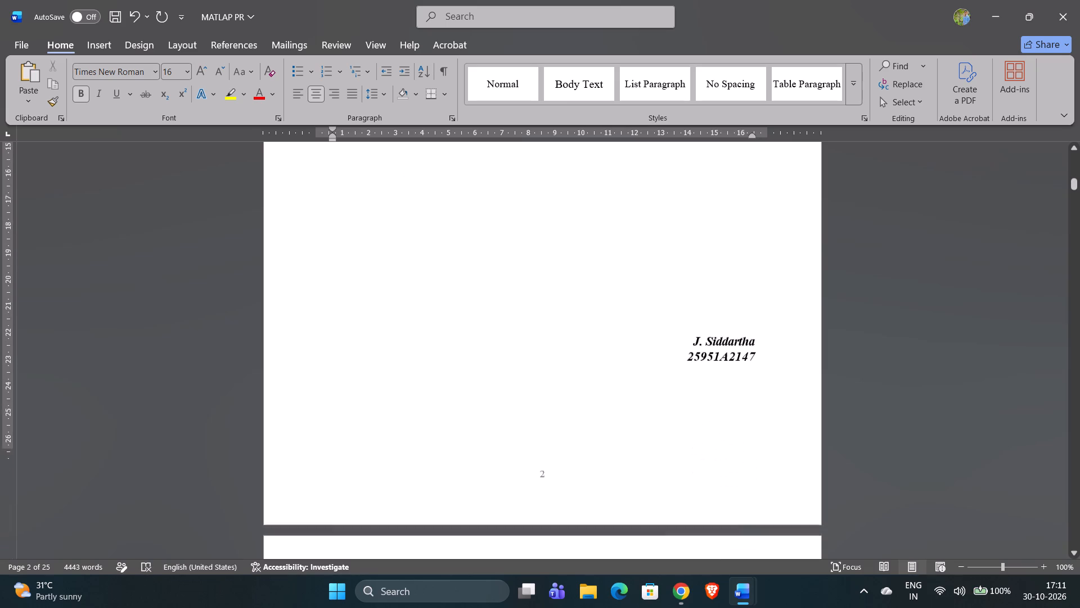
scroll(575, 297, "down", 2)
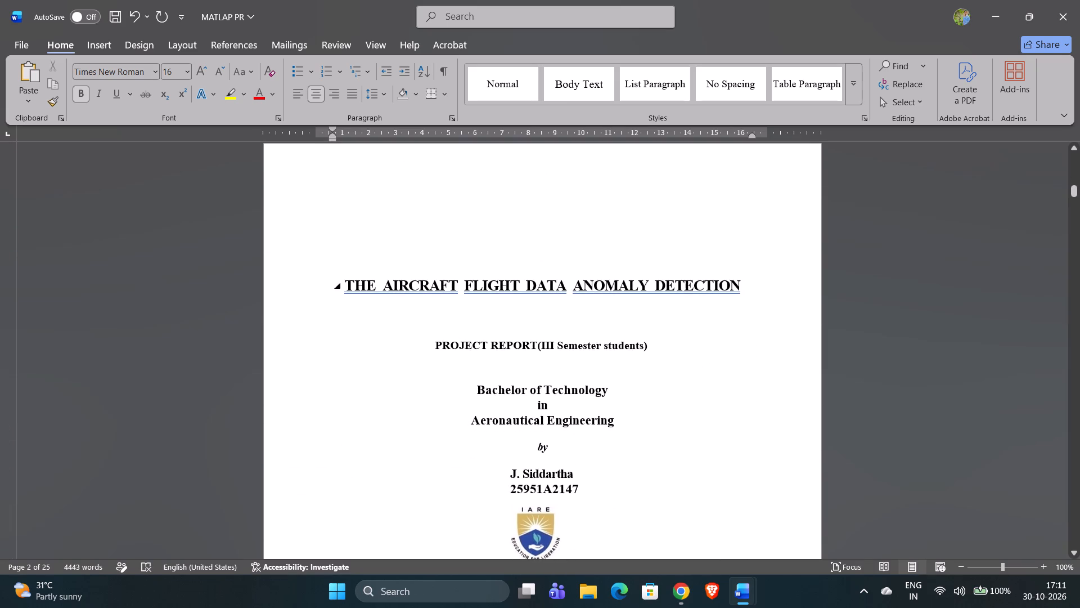
left_click(400, 293)
right_click(400, 293)
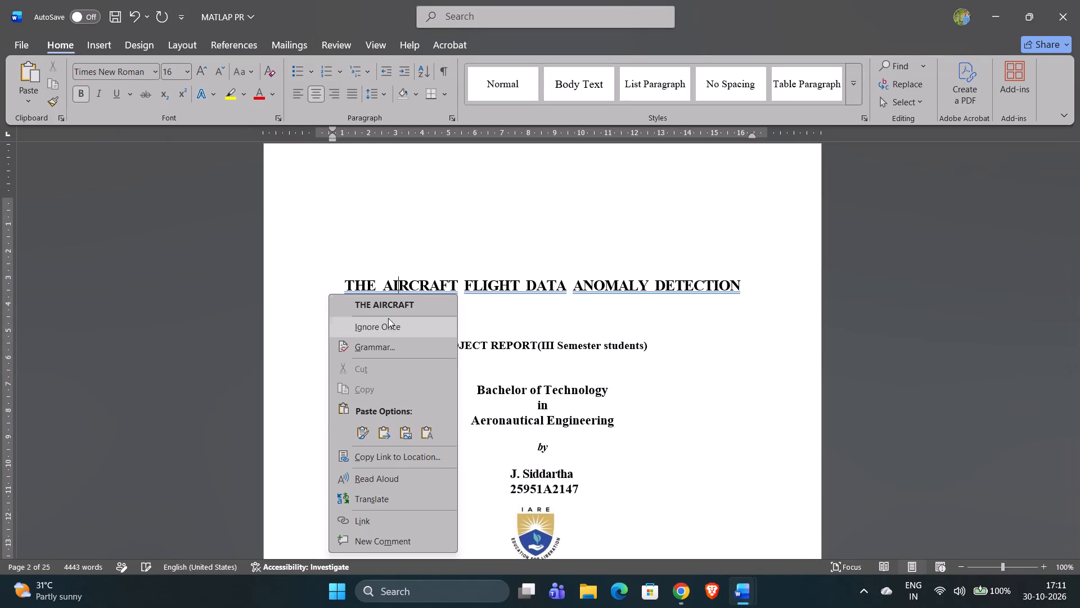
left_click(387, 325)
left_click(487, 290)
right_click(487, 290)
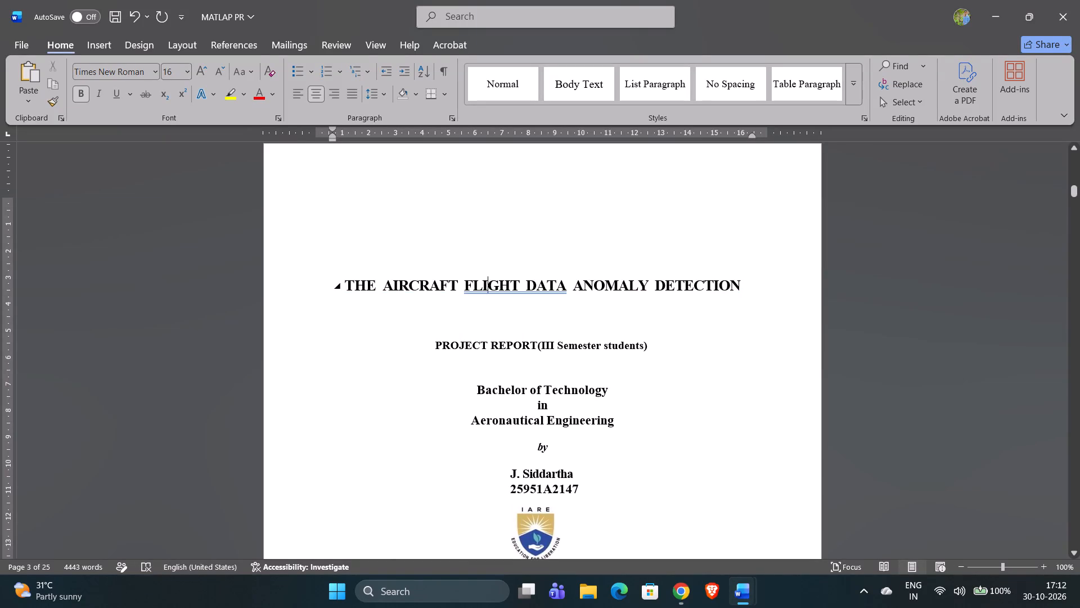
left_click(470, 325)
scroll(529, 406, "down", 1)
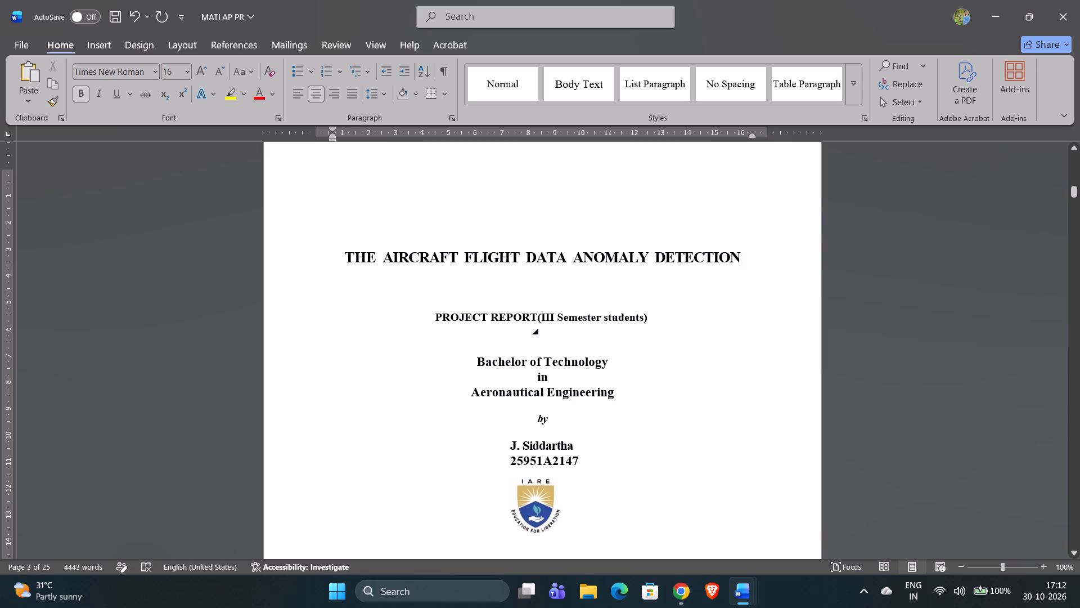
Delete the word students from the PROJECT REPORT(III Semester students) line on the page 3 title page.
left_click(642, 318)
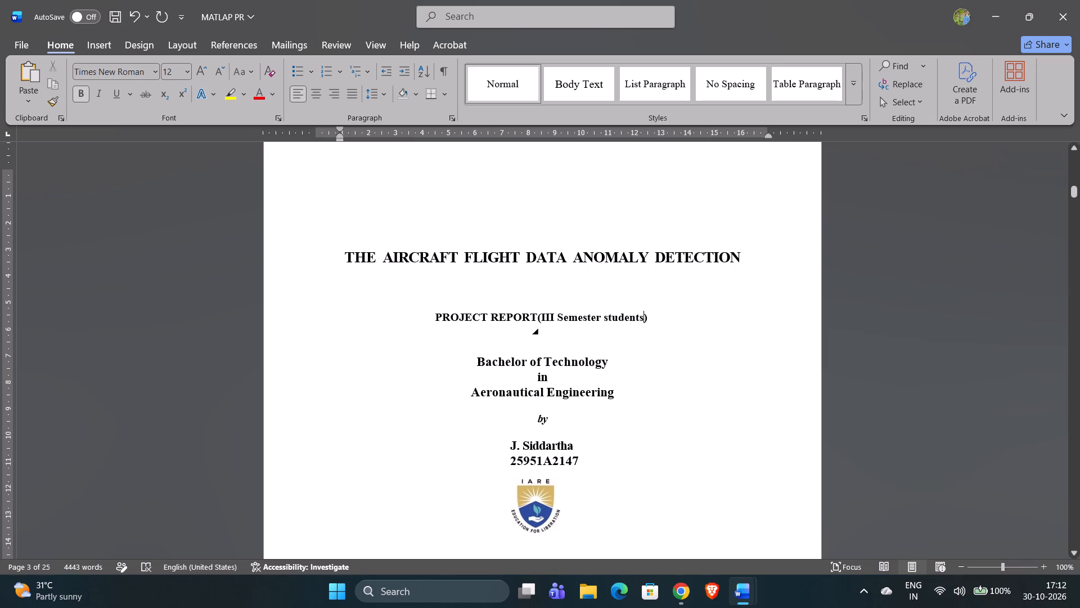
key("BackSpace")
key("BackSpace")
key("BackSpace")
key("BackSpace")
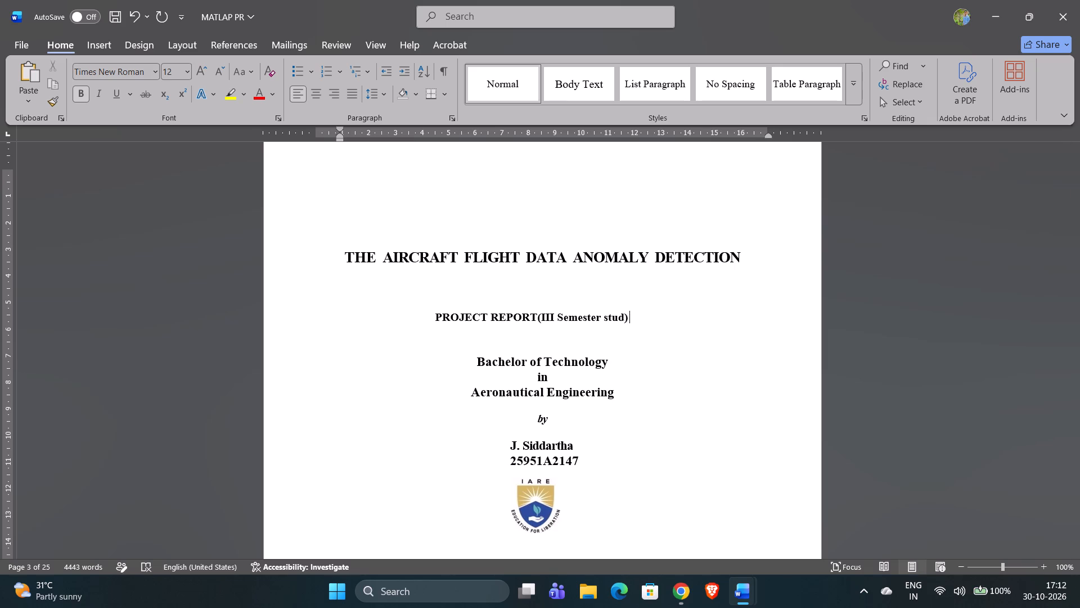
key("BackSpace")
key("BackSpace")
key("BackSpace")
key("BackSpace")
Indent the PROJECT REPORT(III Semester) line with nine leading spaces to centre it, and remove the space before its closing bracket.
left_click(430, 316)
key("space")
key("space")
key("space")
key("space")
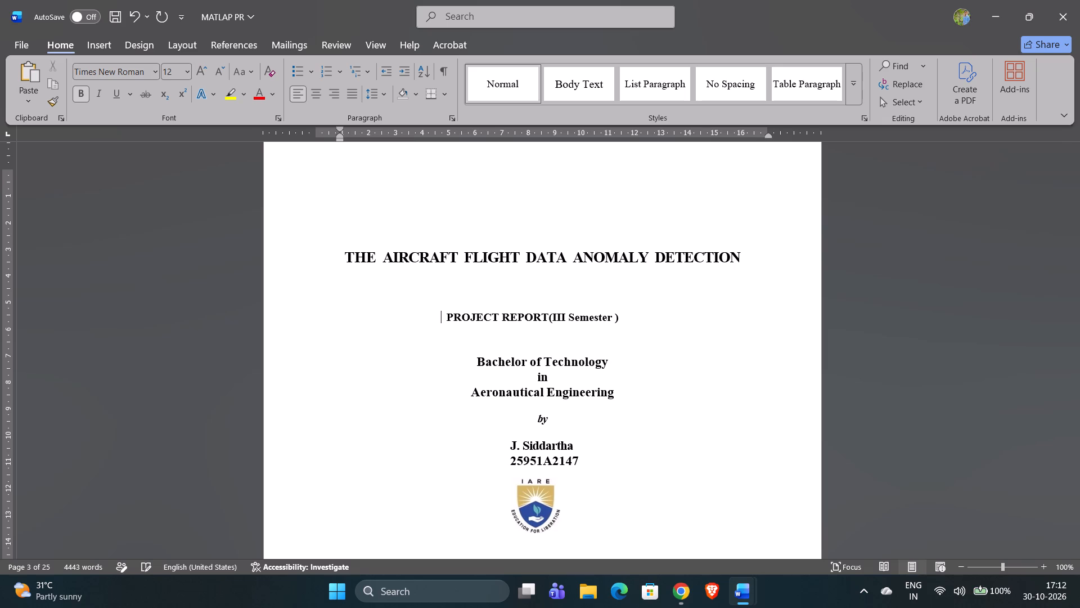
key("space")
key("space")
key("space")
key("space")
key("space")
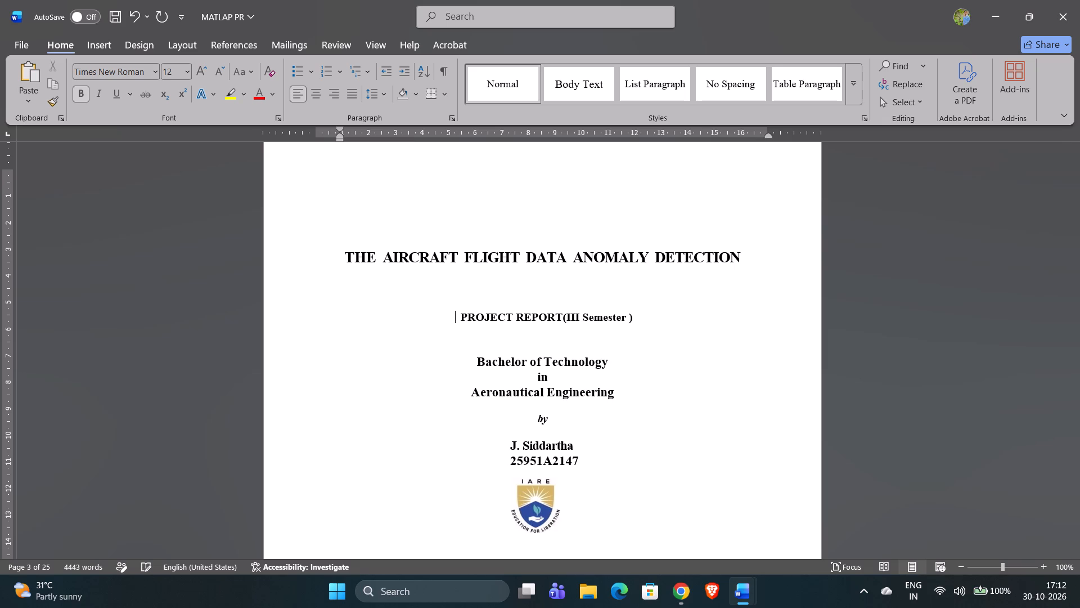
left_click(628, 318)
key("BackSpace")
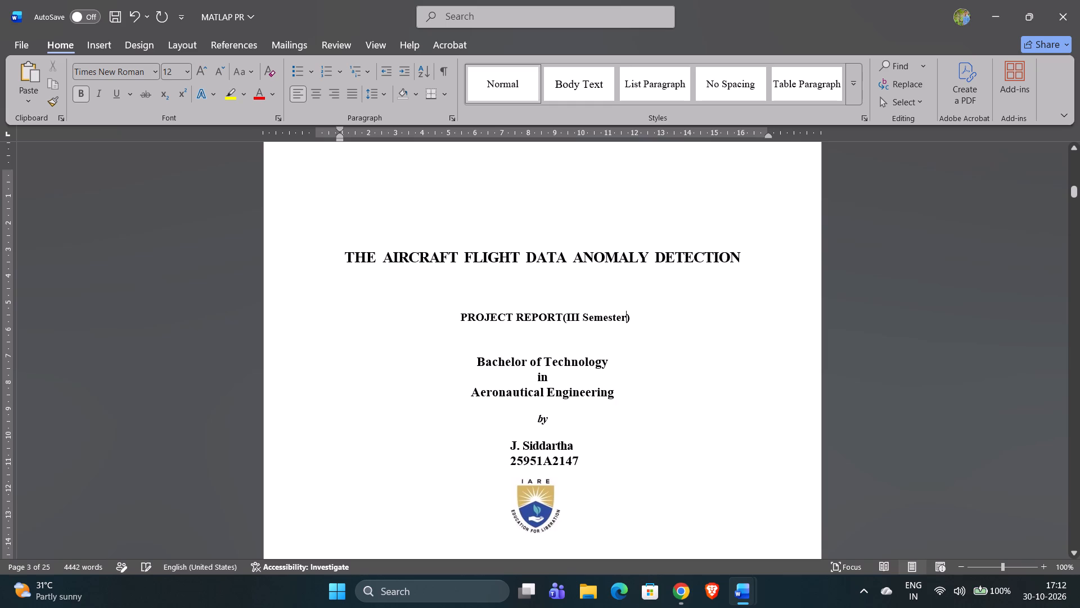
Fill in Hyderabad as the Place on the DECLARATION page.
scroll(571, 403, "down", 2)
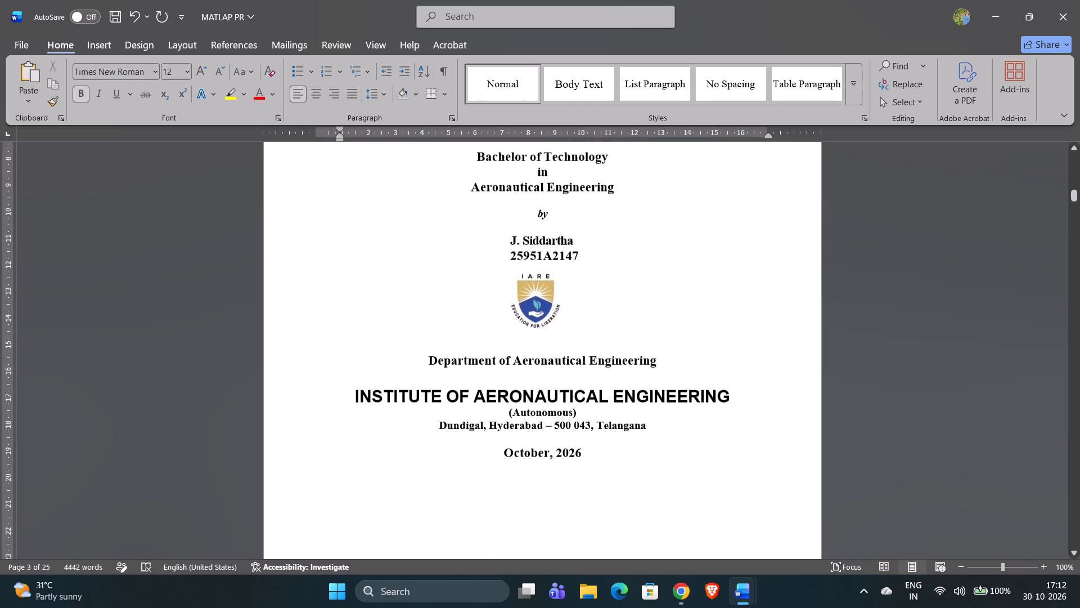
scroll(571, 403, "down", 2)
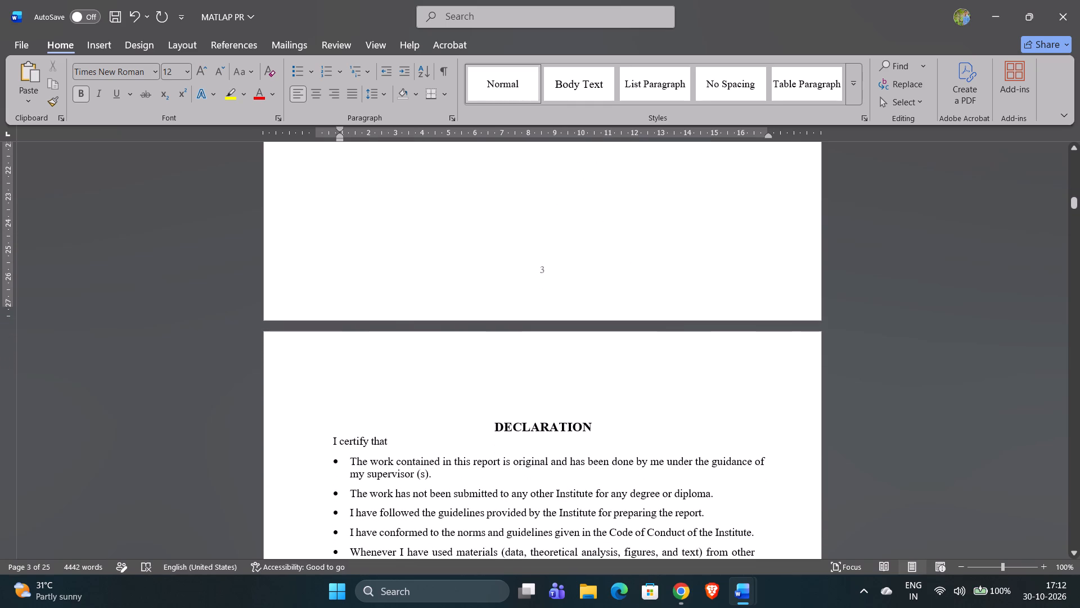
scroll(571, 403, "down", 4)
scroll(571, 403, "up", 1)
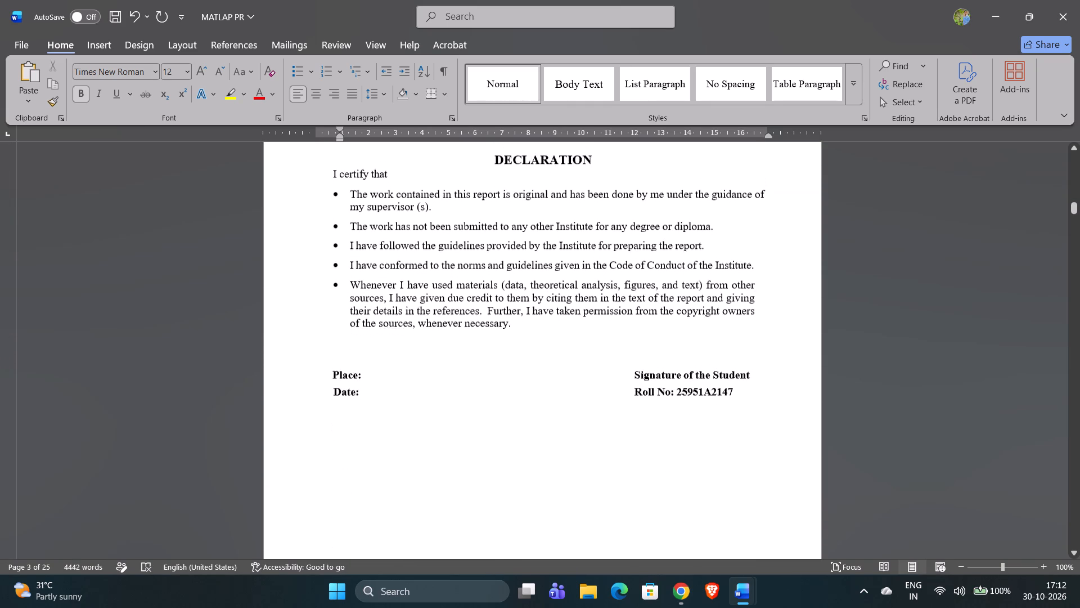
scroll(571, 403, "up", 1)
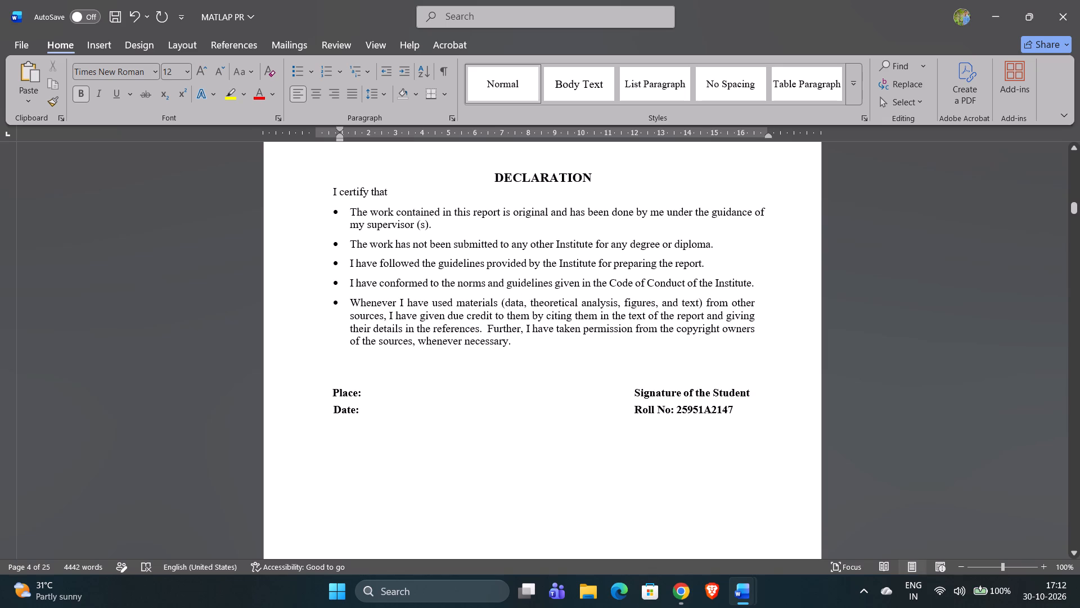
left_click(366, 393)
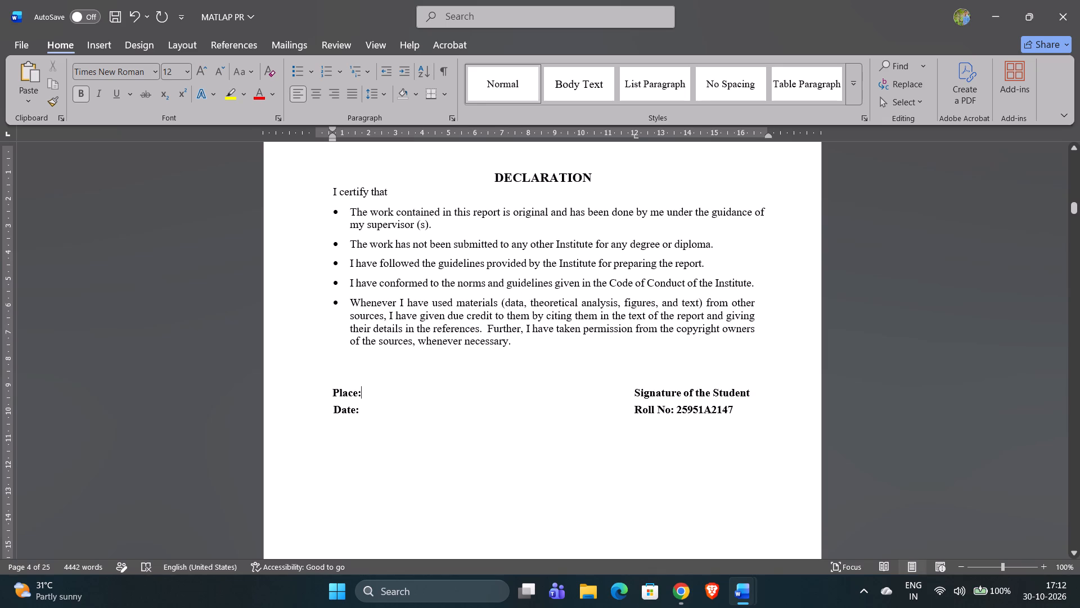
key("BackSpace")
key("space")
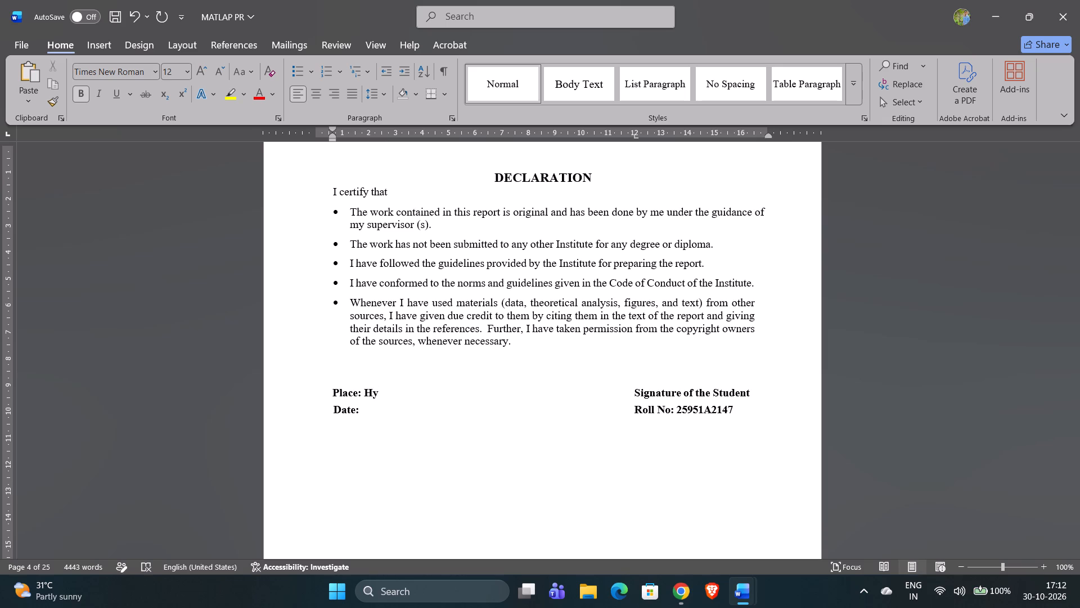
type("derabad")
Fill in 30-10-2026 as the Date on the DECLARATION page.
left_click(386, 409)
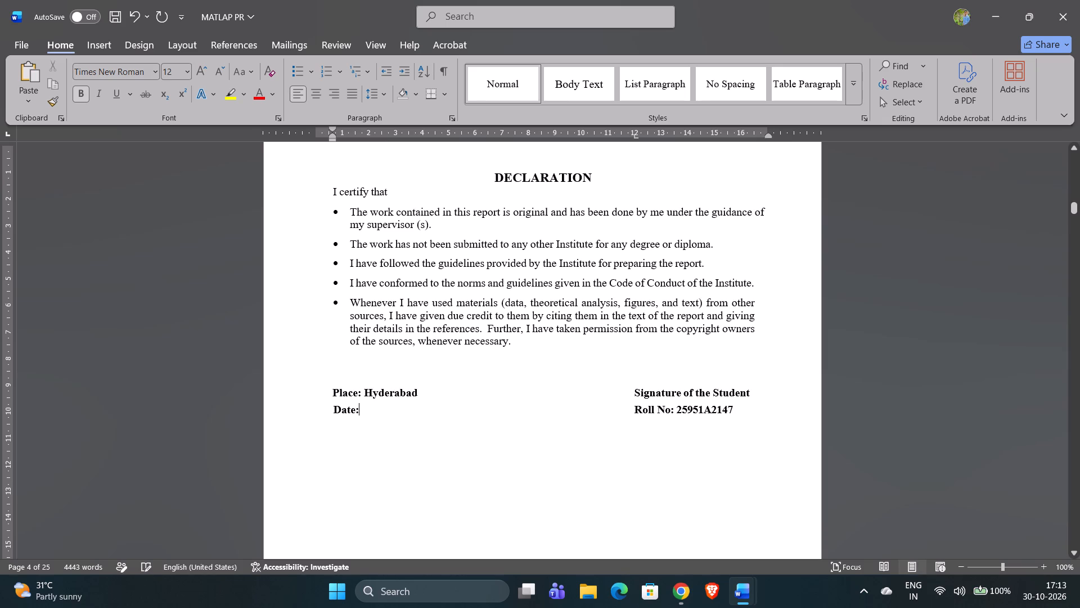
key("space")
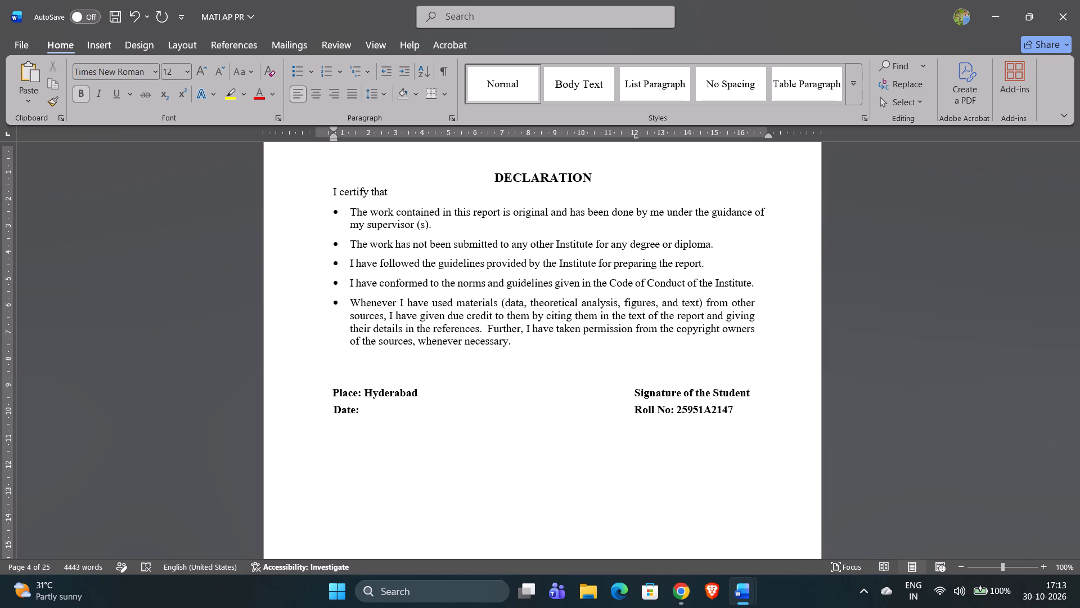
key("3")
key("0")
key("minus")
type("10")
key("minus")
type("2026")
Copy the full title AIRCRAFT FLIGHT DATA ANOMALY DETECTION USING NUMERICAL METHODS USING PYTHON from page 2 for use in the APPROVAL SHEET.
scroll(386, 409, "down", 5)
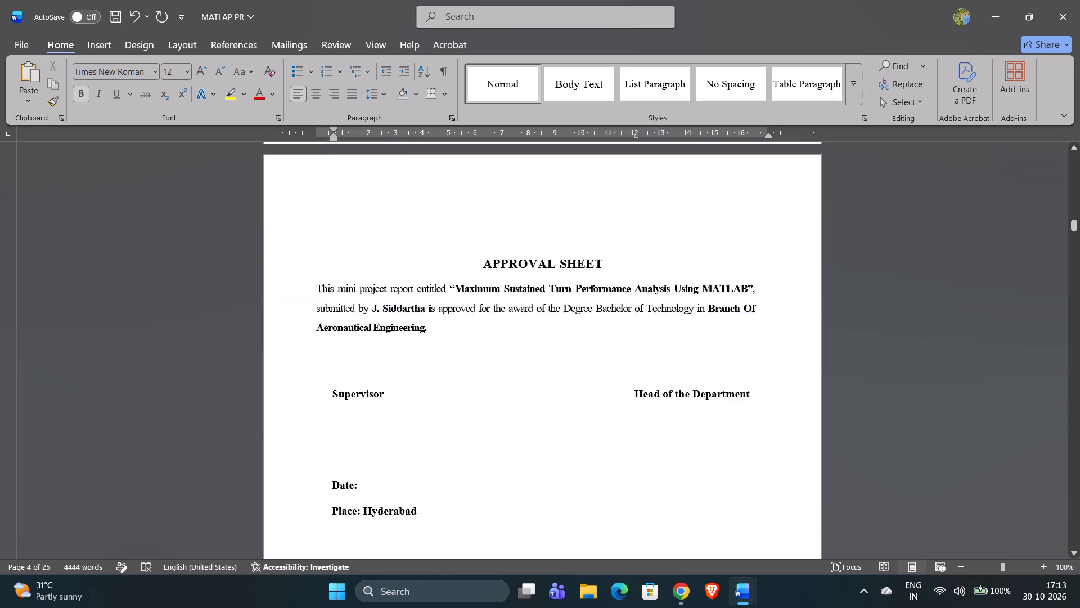
scroll(386, 409, "down", 1)
scroll(386, 409, "up", 2)
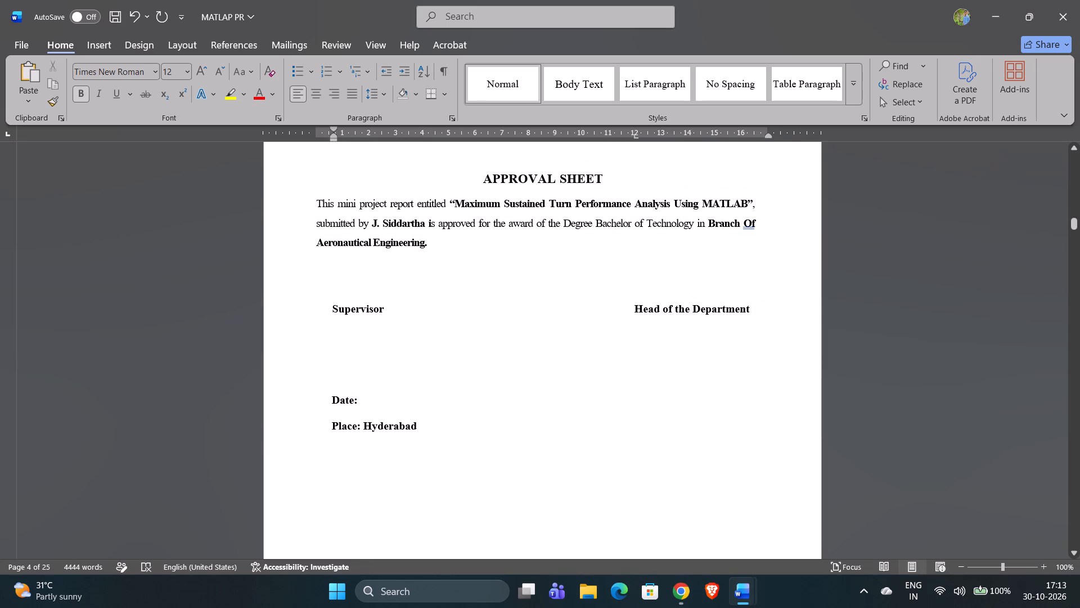
scroll(381, 302, "up", 2)
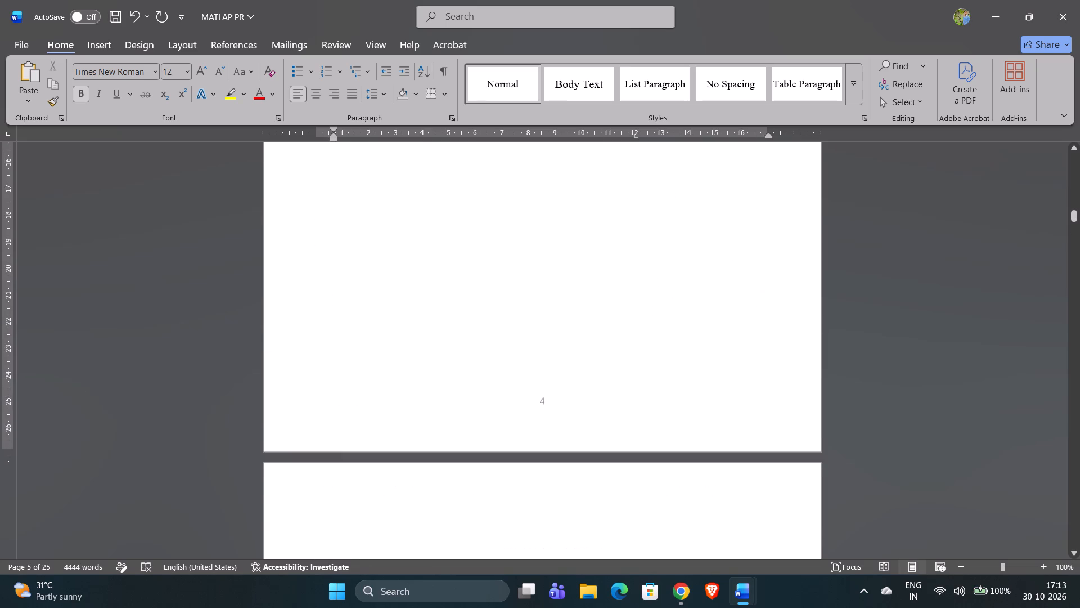
scroll(381, 302, "up", 5)
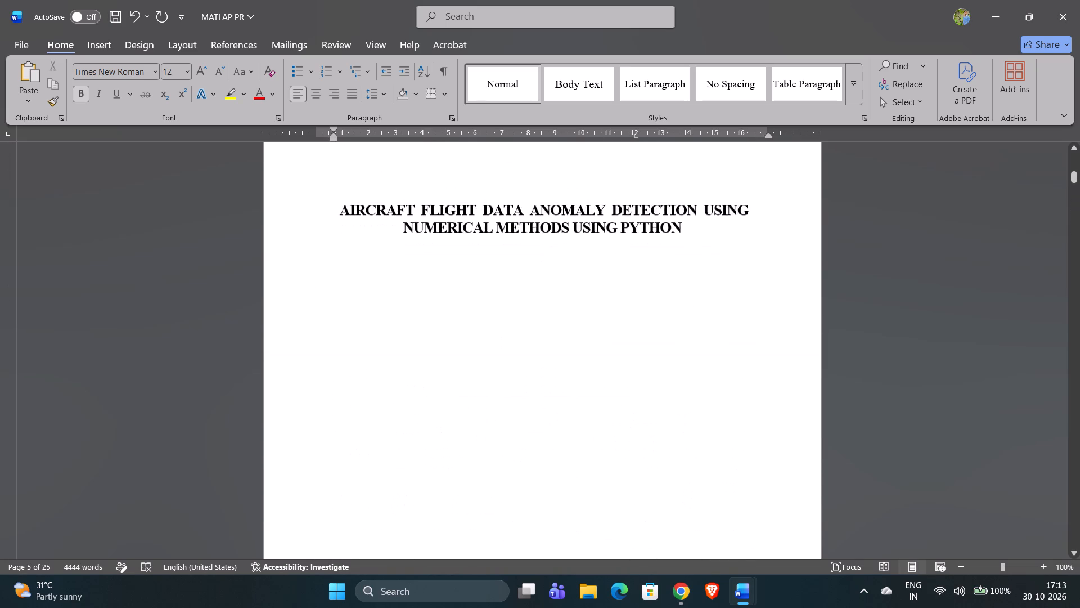
scroll(381, 302, "up", 1)
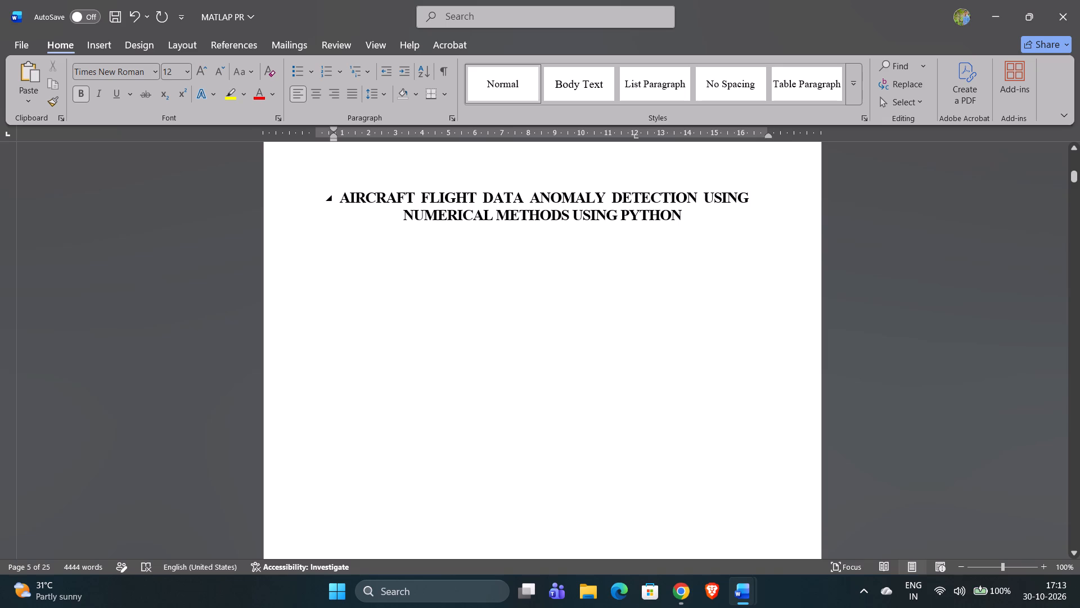
left_click_drag(342, 192, 680, 205)
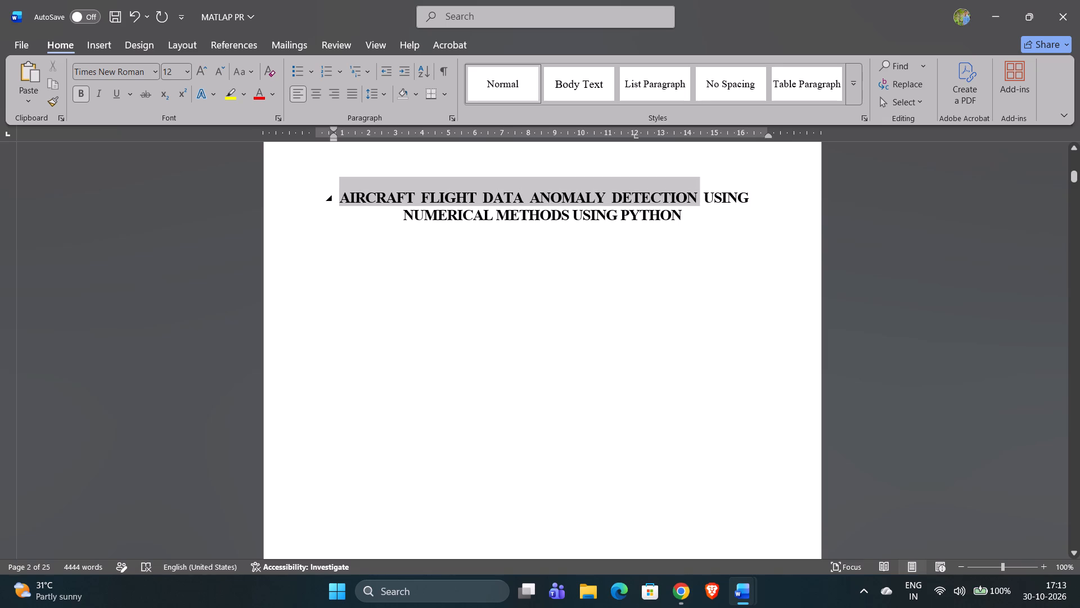
left_click_drag(680, 205, 696, 215)
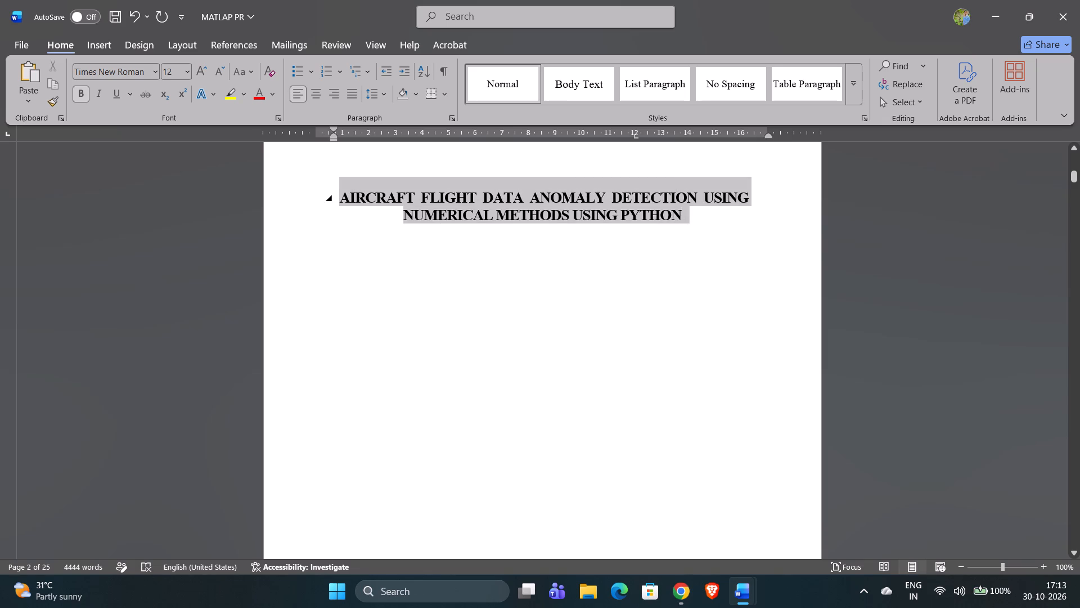
left_click_drag(696, 215, 691, 218)
left_click_drag(691, 218, 691, 218)
left_click_drag(691, 218, 684, 217)
left_click_drag(684, 217, 685, 216)
key("ctrl+c")
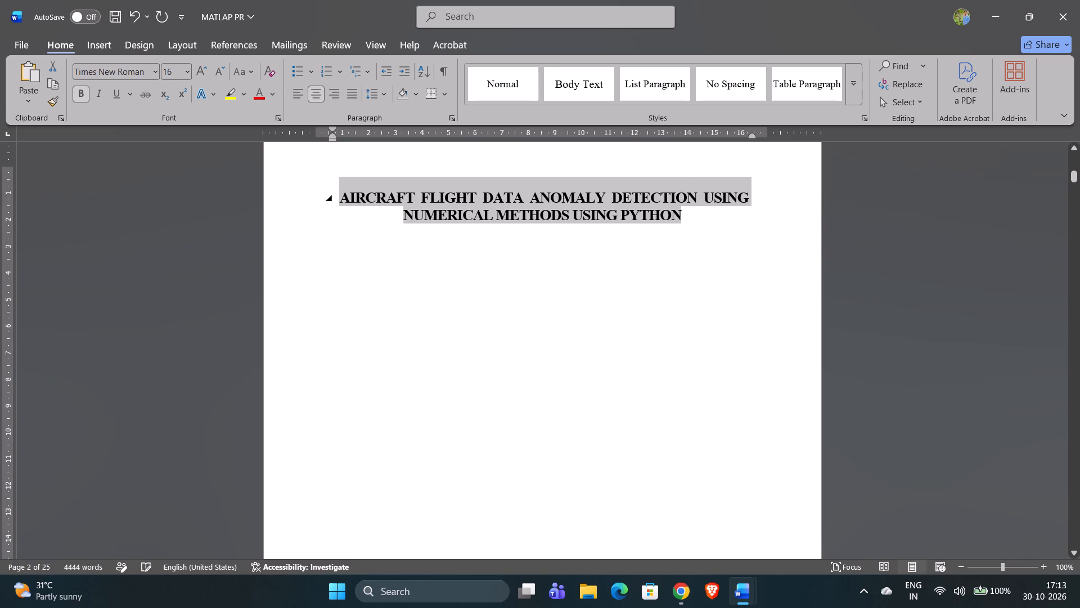
Replace “Sustained Turn Performance Analysis Using MATLAB” in the APPROVAL SHEET with the copied title AIRCRAFT FLIGHT DATA ANOMALY DETECTION USING NUMERICAL METHODS USING PYTHON.
scroll(685, 216, "down", 8)
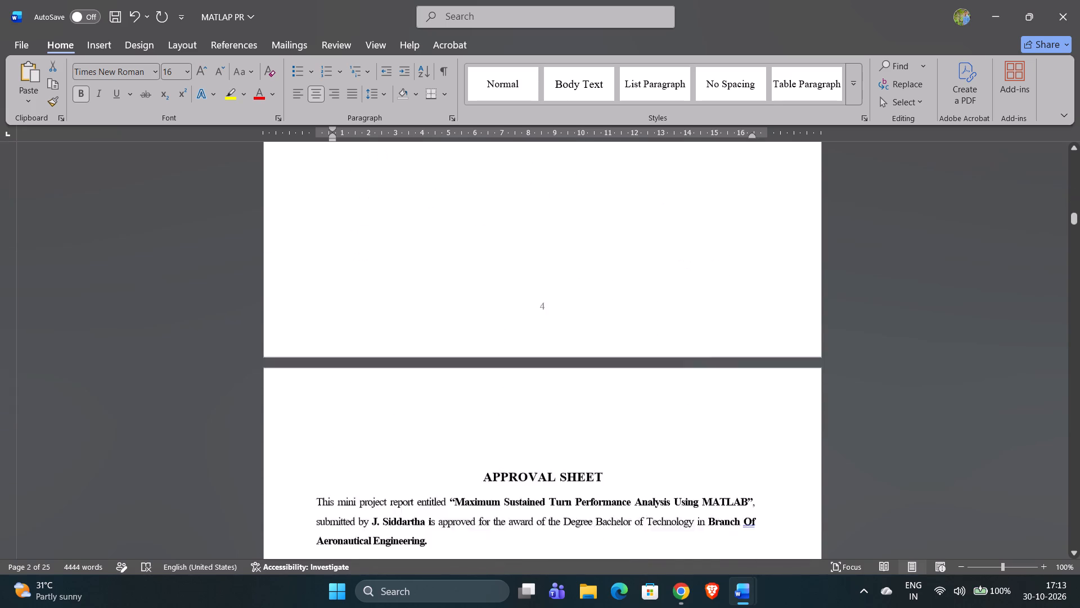
scroll(685, 216, "up", 3)
scroll(685, 216, "down", 1)
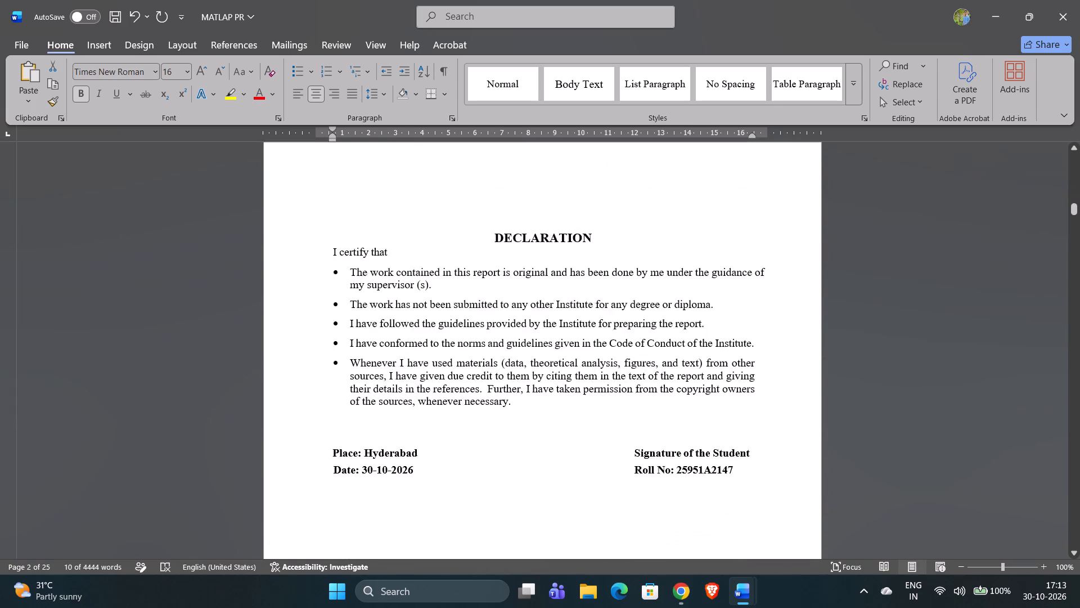
scroll(685, 216, "down", 3)
scroll(685, 216, "up", 1)
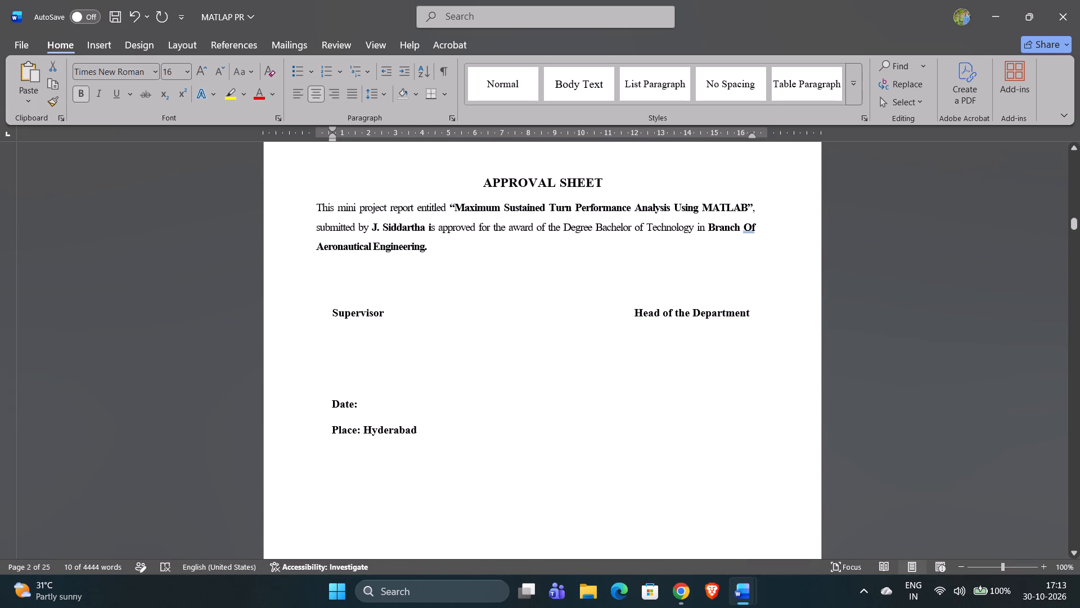
left_click_drag(506, 205, 705, 208)
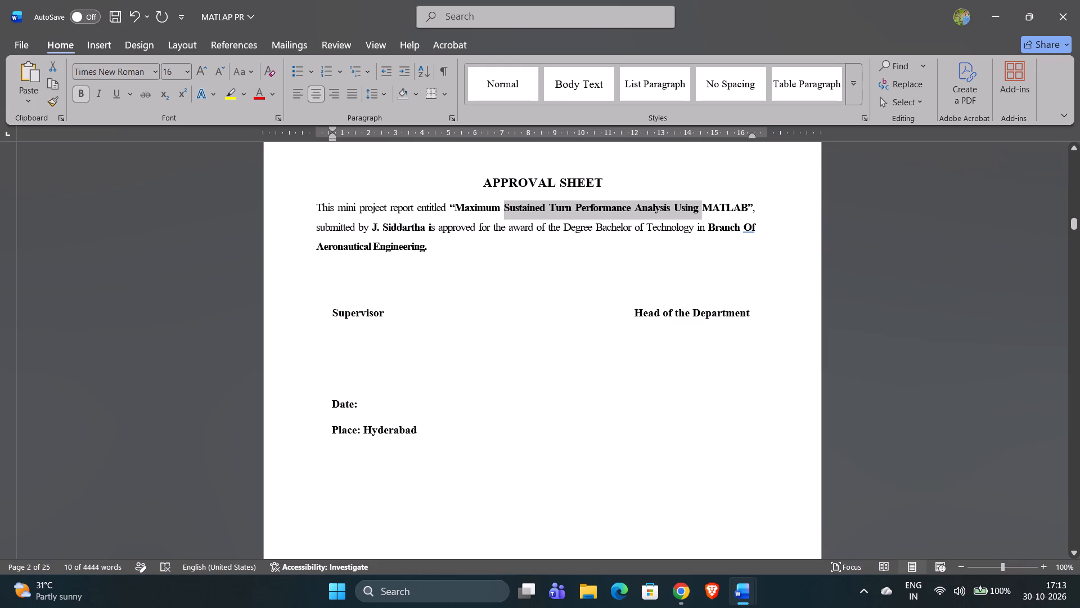
left_click_drag(705, 208, 731, 207)
left_click_drag(731, 207, 740, 206)
left_click_drag(740, 206, 751, 204)
left_click_drag(751, 204, 746, 204)
key("BackSpace")
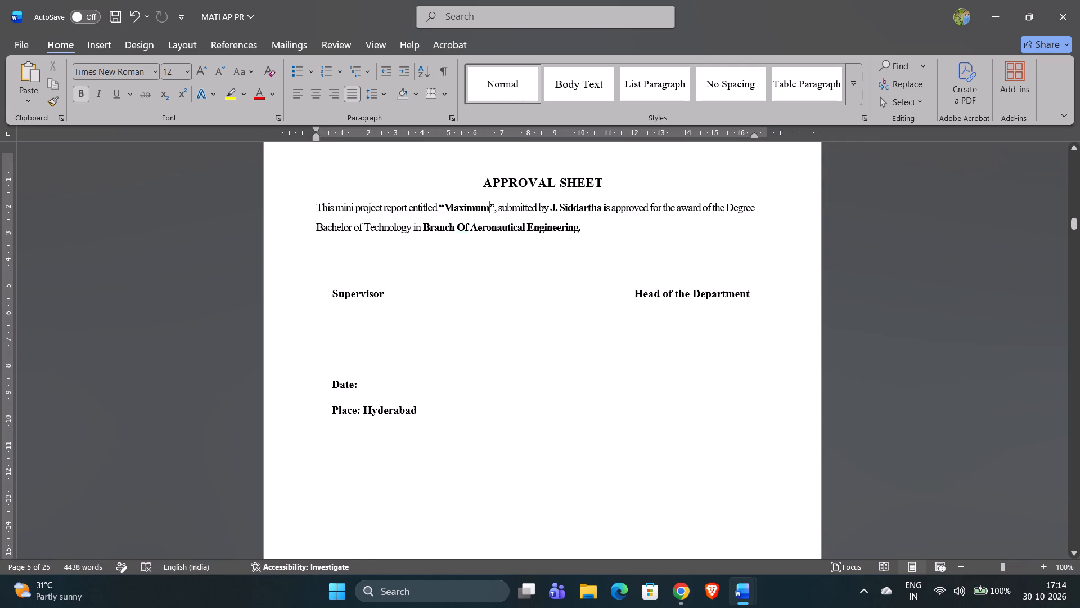
key("ctrl+v")
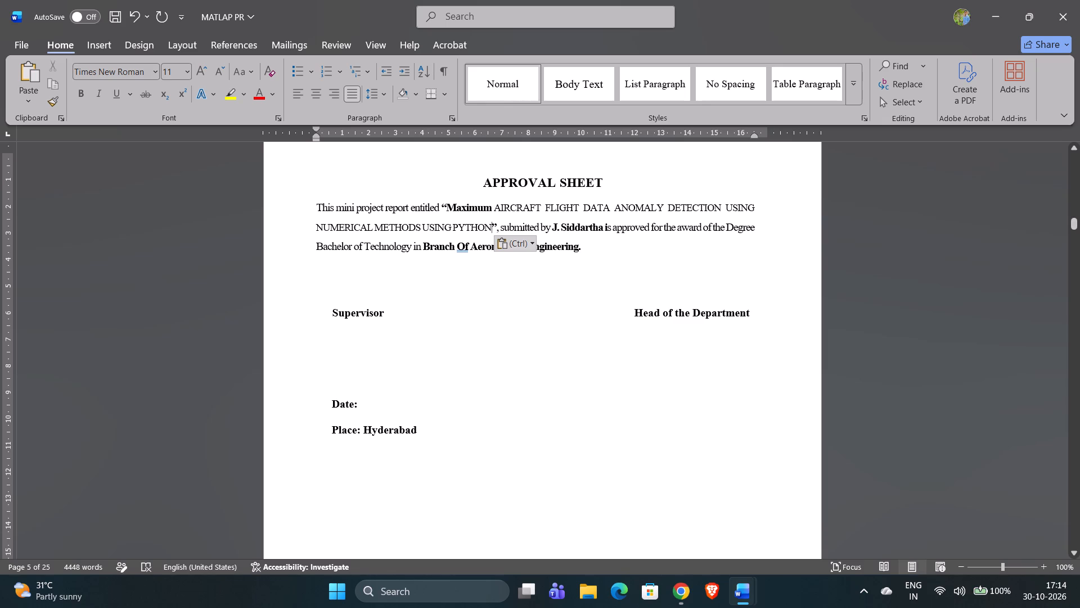
Delete the leftover word Maximum and its trailing space before AIRCRAFT in the APPROVAL SHEET title.
left_click(493, 208)
key("BackSpace")
key("BackSpace")
key("BackSpace")
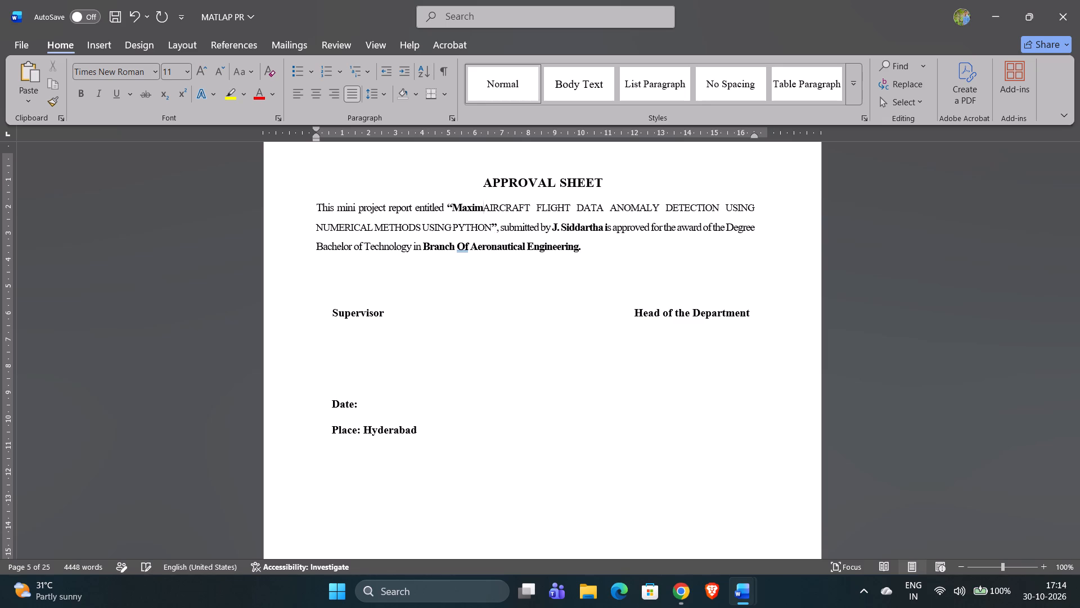
key("BackSpace")
key("BackSpace")
key("BackSpace")
key("BackSpace")
key("BackSpace")
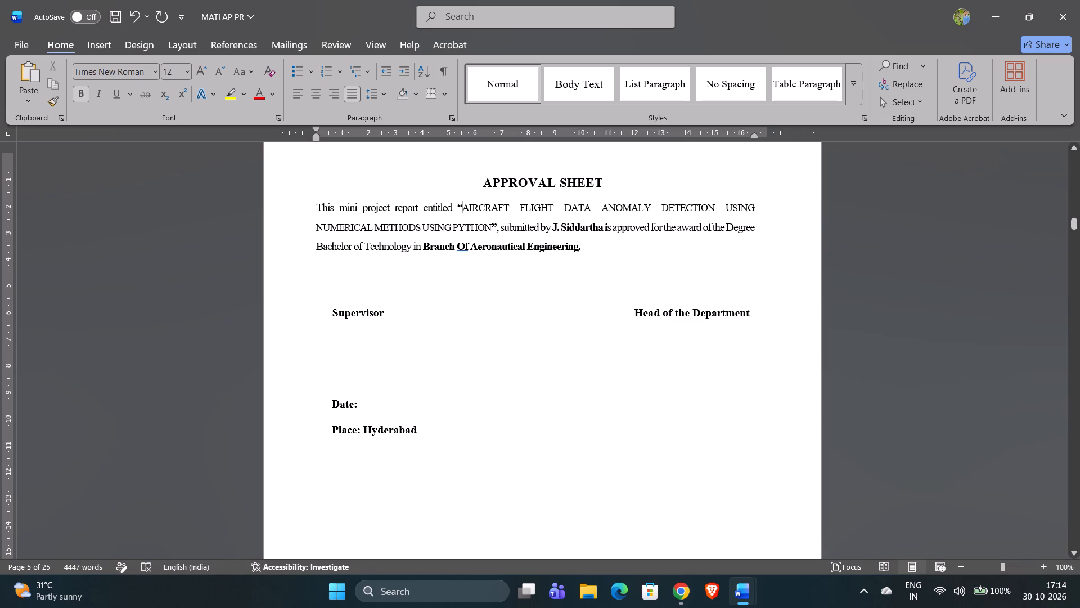
Make the whole quoted project title in the APPROVAL SHEET bold, including its quotation marks.
left_click_drag(466, 208, 471, 218)
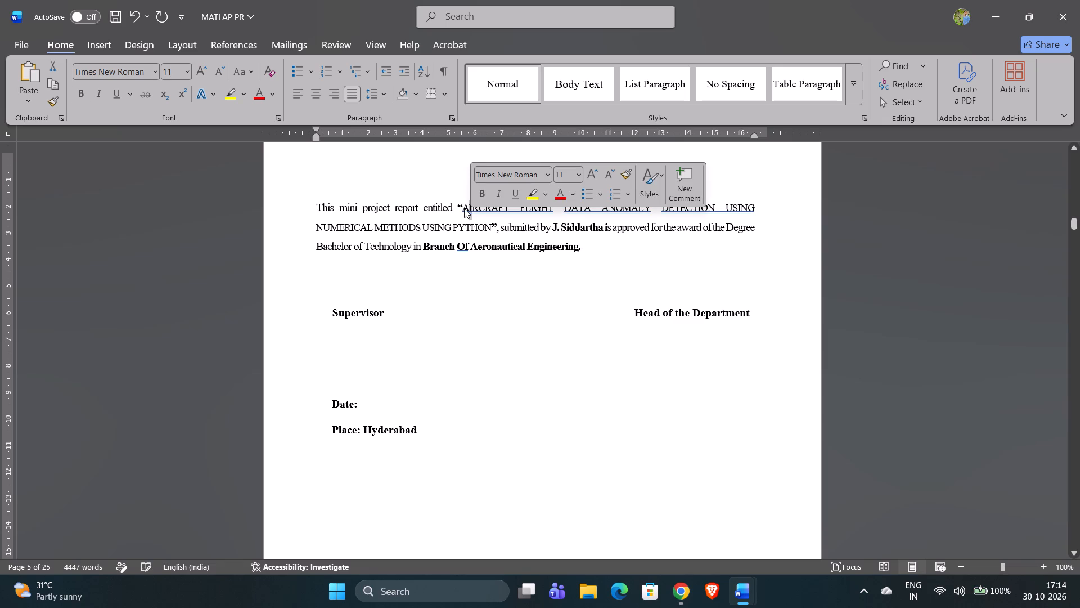
left_click_drag(463, 205, 483, 224)
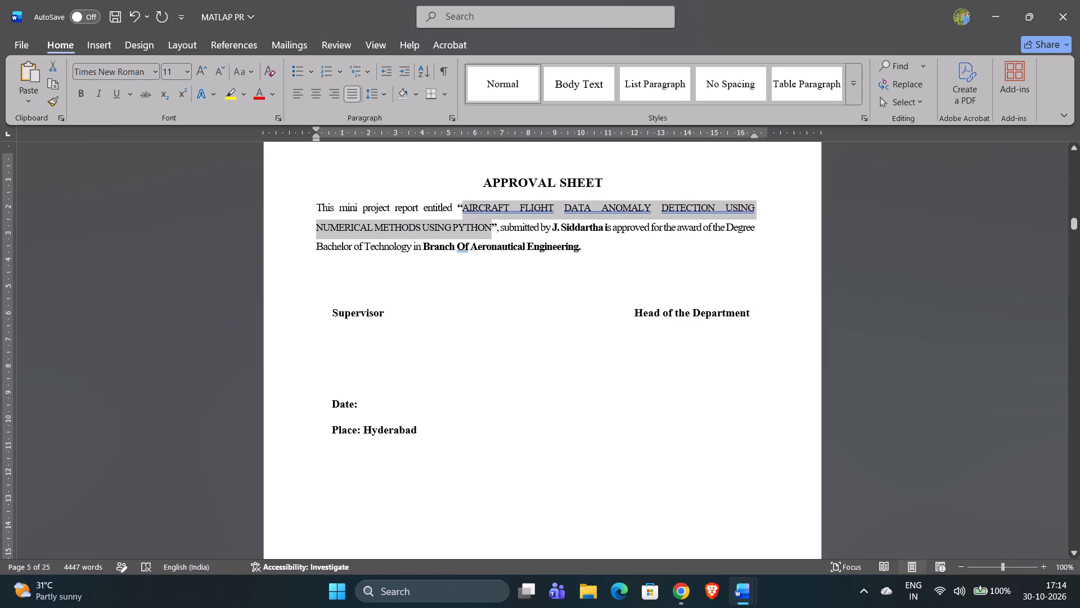
left_click_drag(483, 224, 489, 225)
left_click_drag(489, 225, 492, 224)
left_click(445, 180)
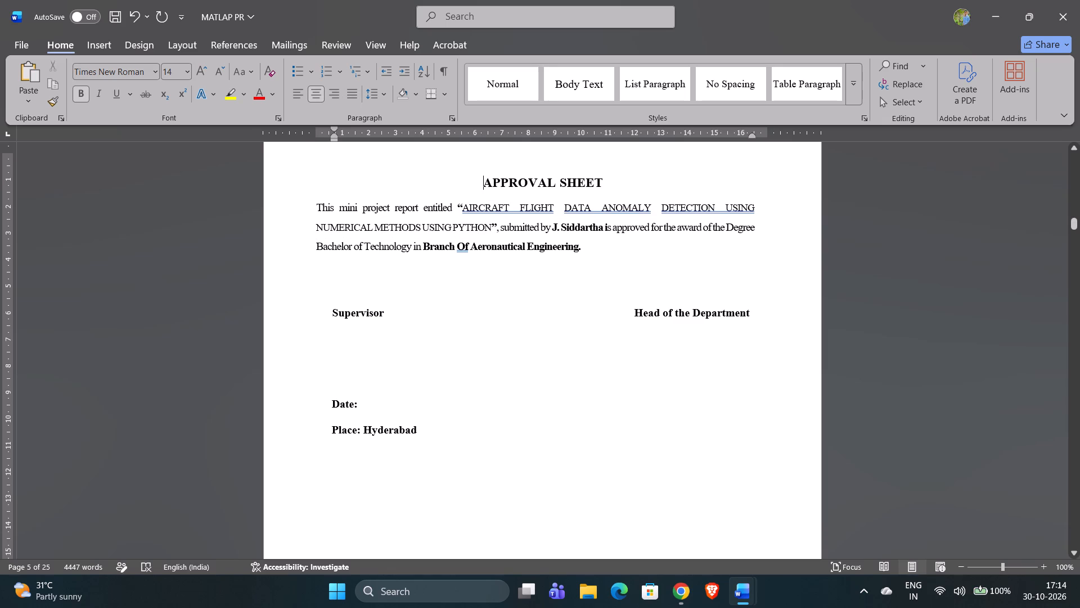
left_click_drag(457, 207, 484, 221)
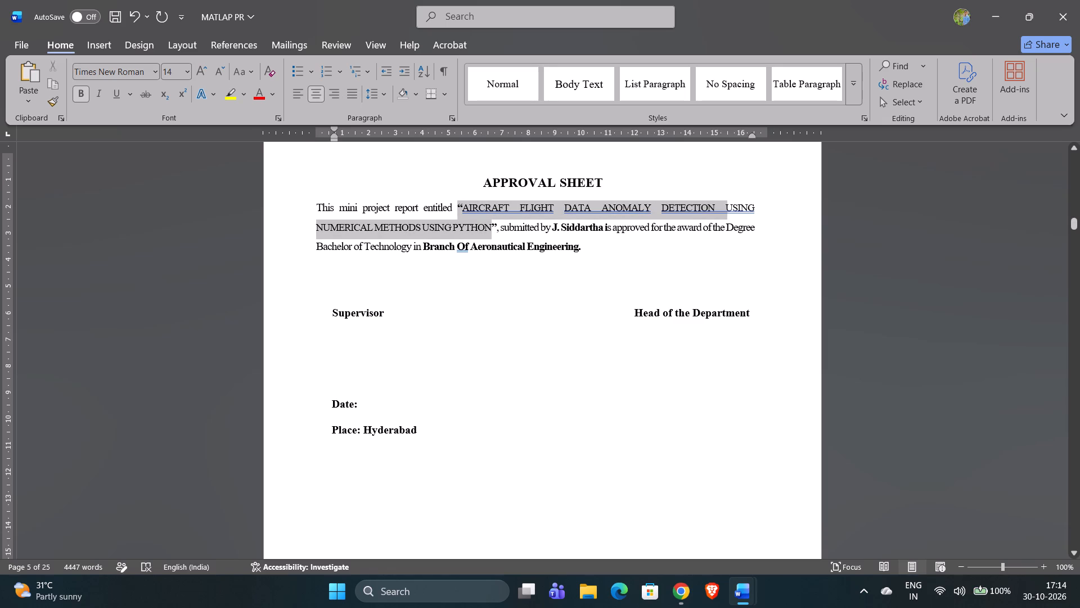
left_click_drag(484, 221, 494, 227)
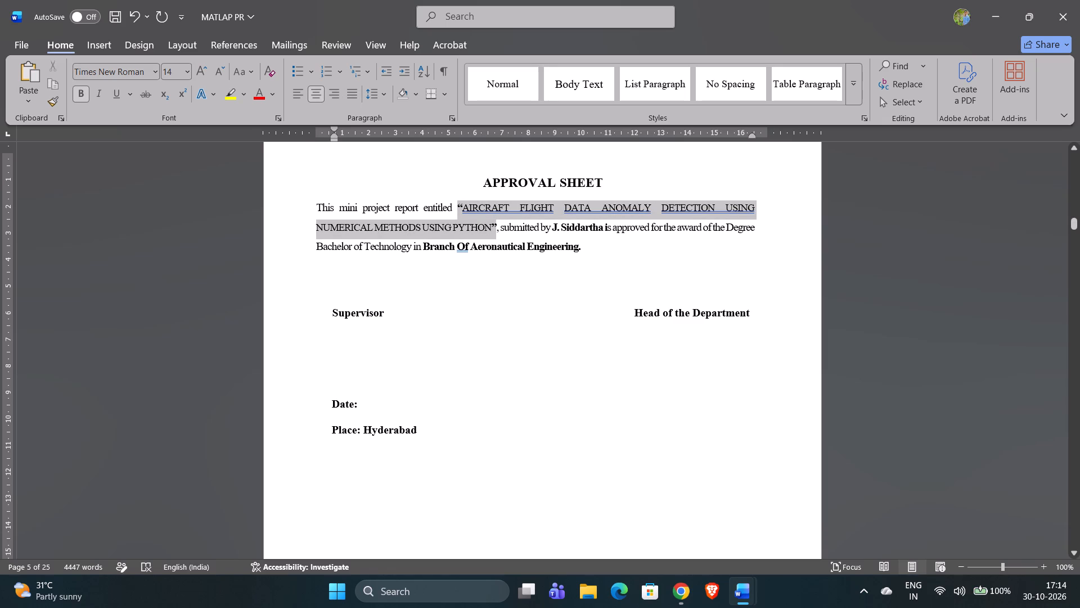
left_click_drag(494, 227, 496, 227)
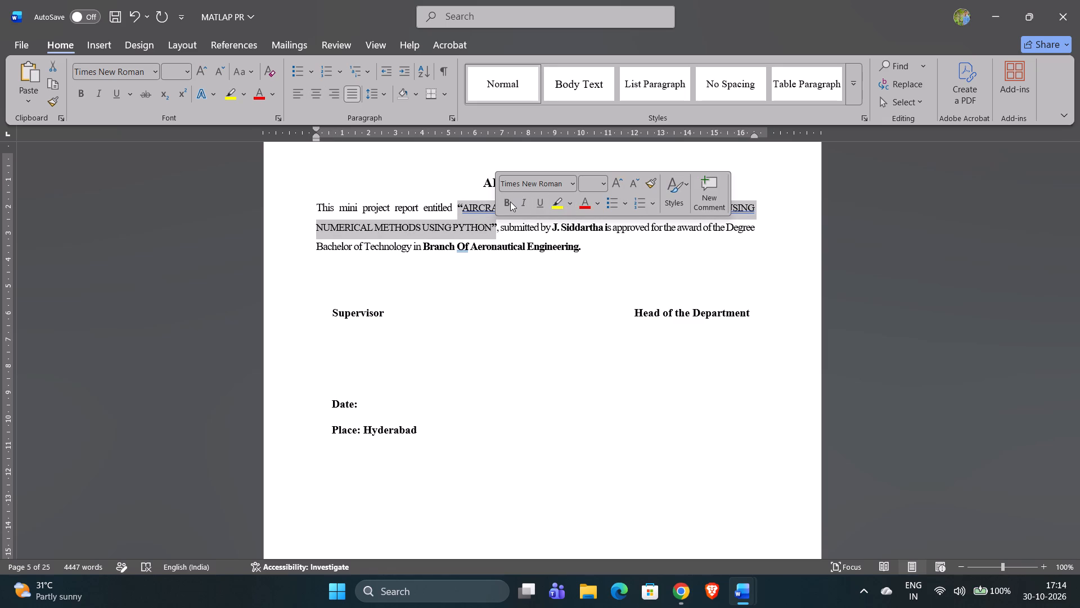
left_click(510, 202)
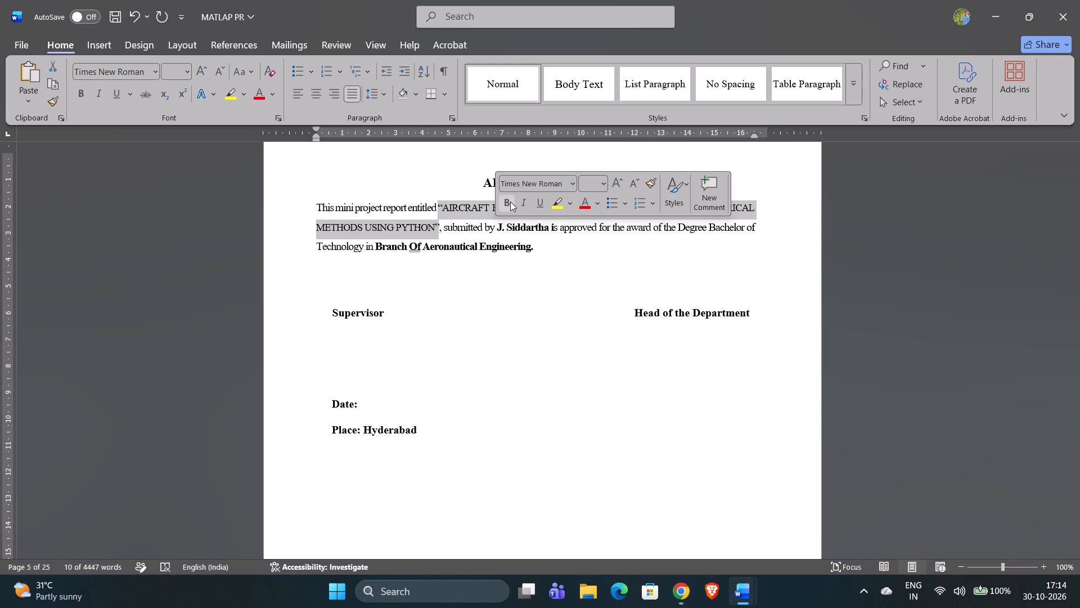
left_click(510, 202)
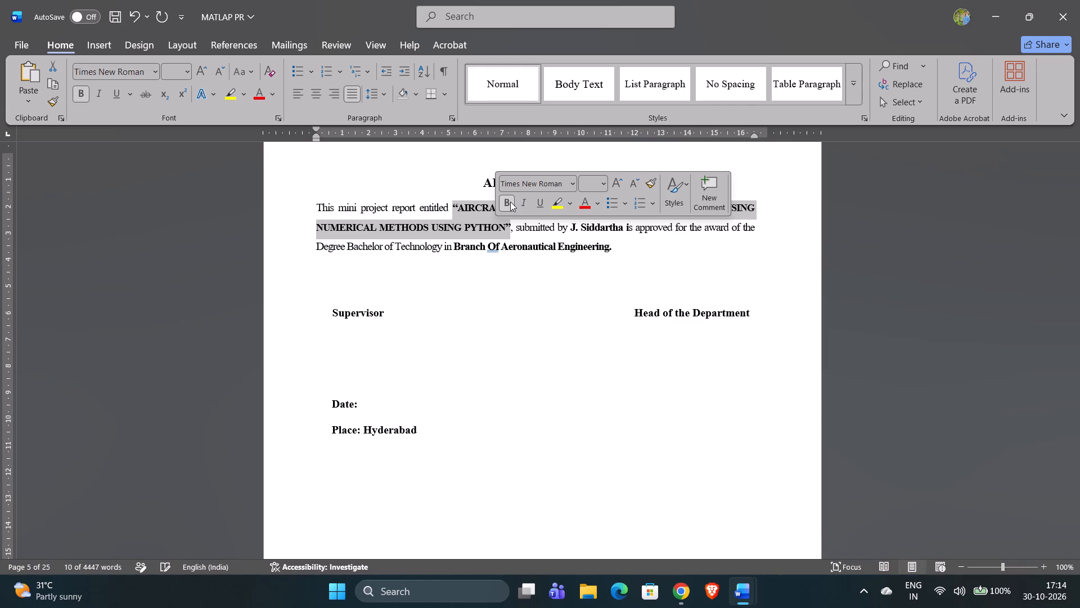
left_click(393, 175)
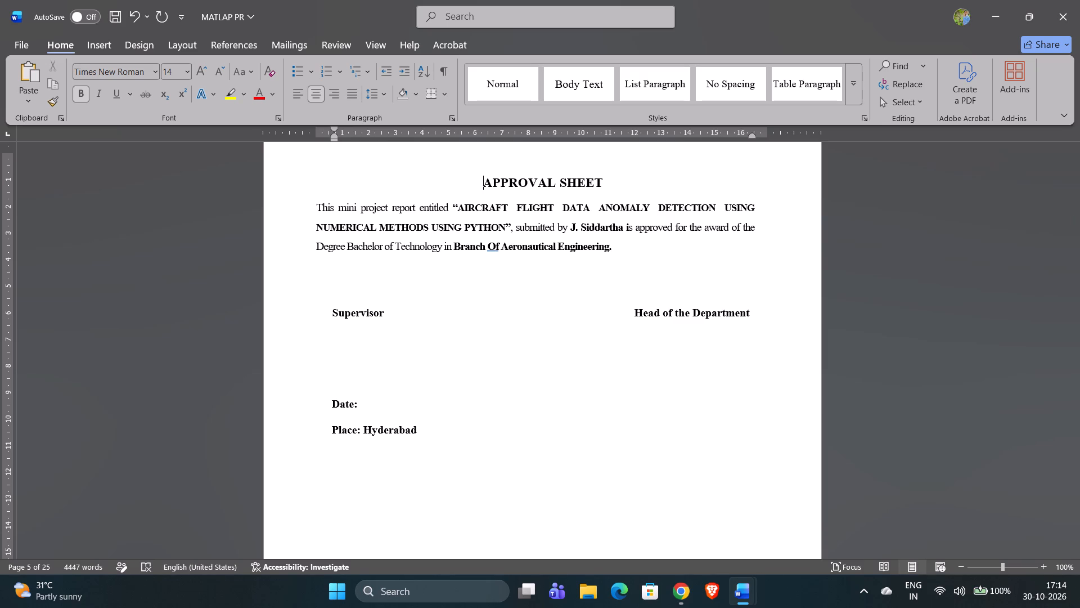
Ignore once the grammar flag on “Of” in Branch Of Aeronautical Engineering on the APPROVAL SHEET.
left_click(493, 249)
right_click(493, 249)
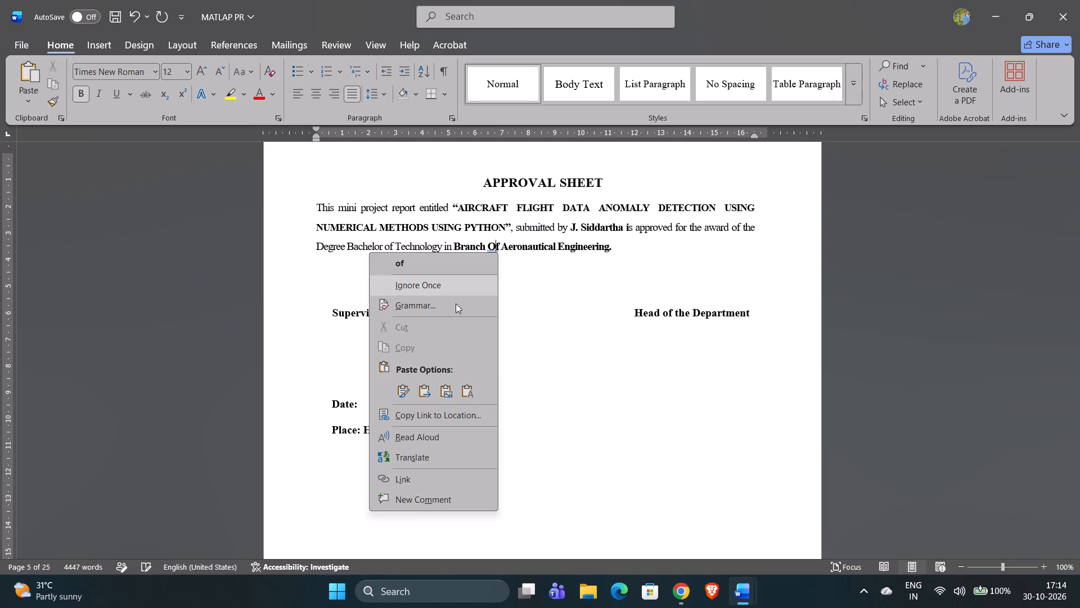
left_click(422, 287)
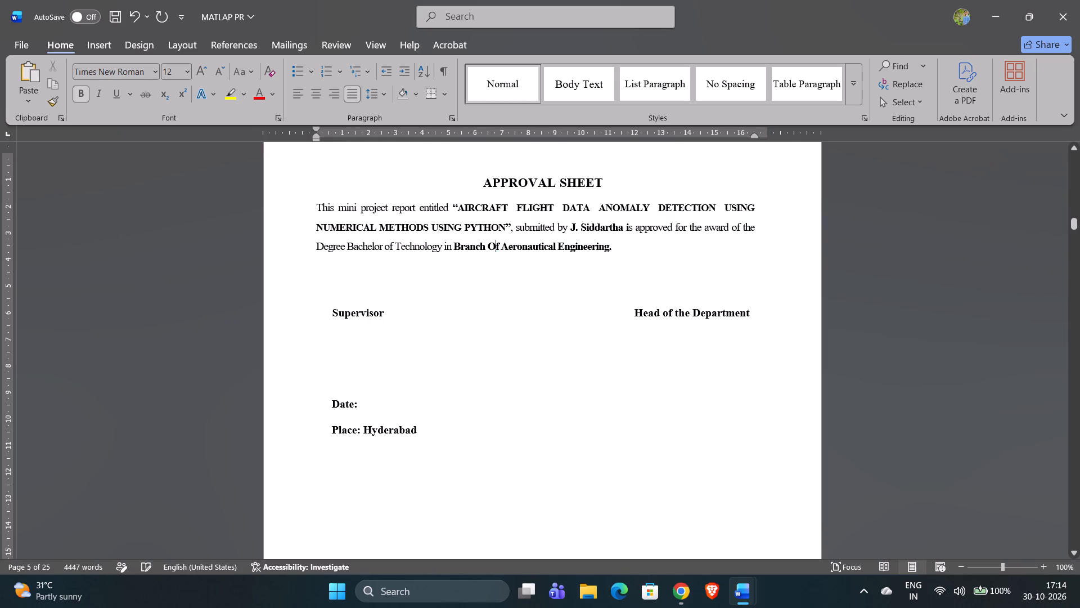
Add an extra space between “Of” and “Aeronautical” in the APPROVAL SHEET paragraph.
key("space")
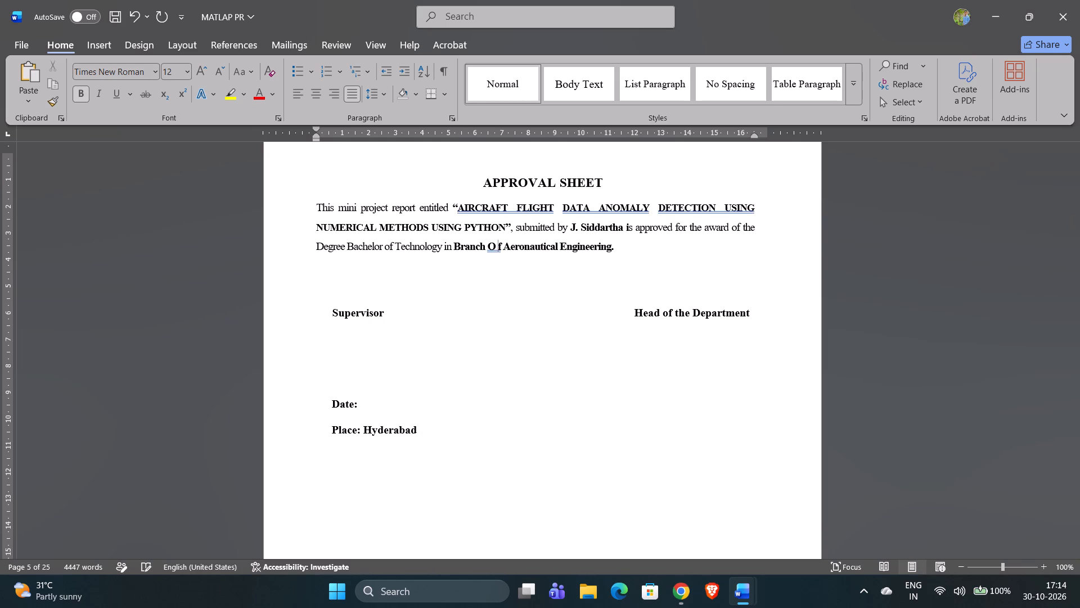
key("BackSpace")
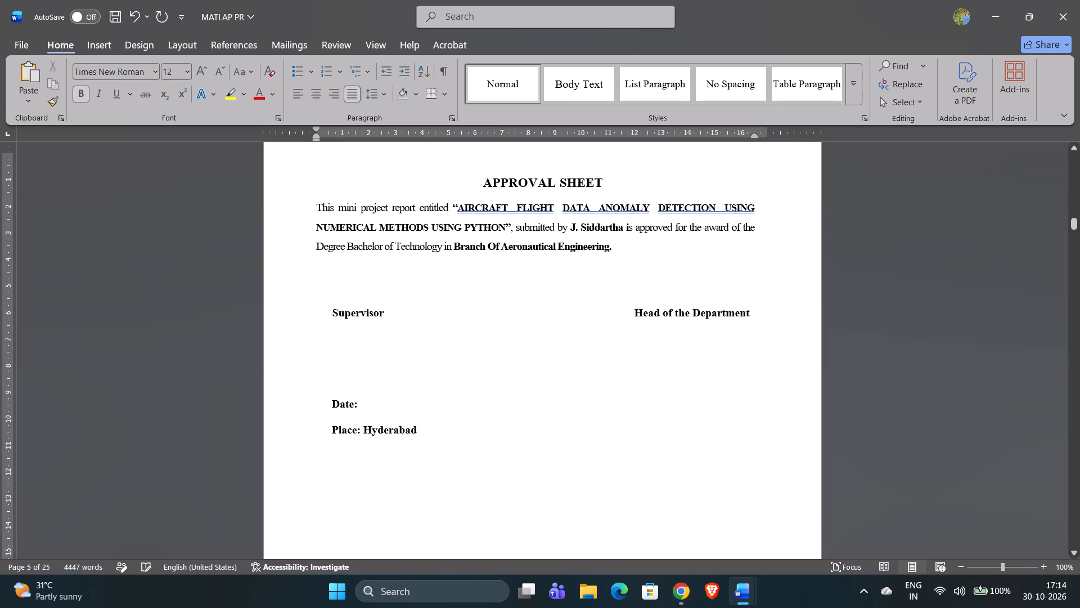
left_click(498, 246)
left_click(503, 246)
key("space")
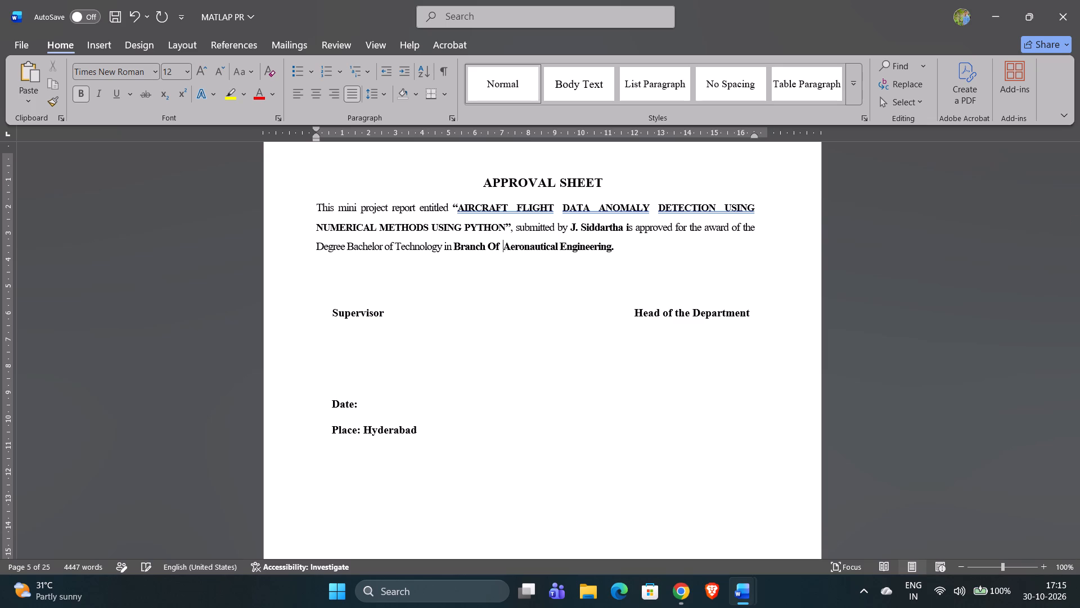
Ignore once the grammar flags on AIRCRAFT FLIGHT, DATA ANOMALY and DETECTION USING in the APPROVAL SHEET title.
left_click(502, 208)
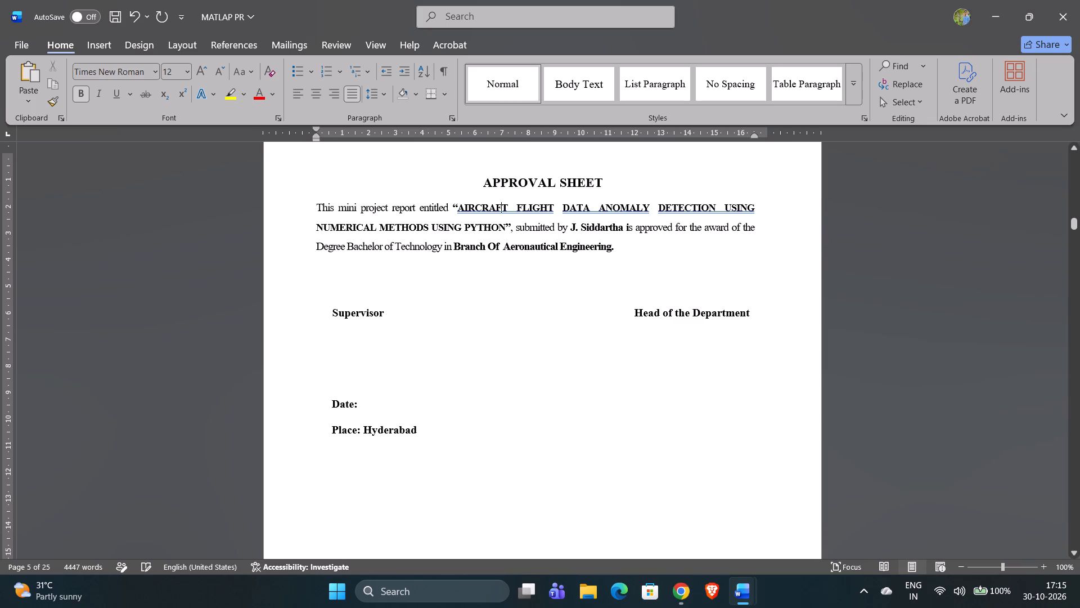
right_click(502, 208)
left_click(453, 241)
left_click(598, 209)
right_click(598, 209)
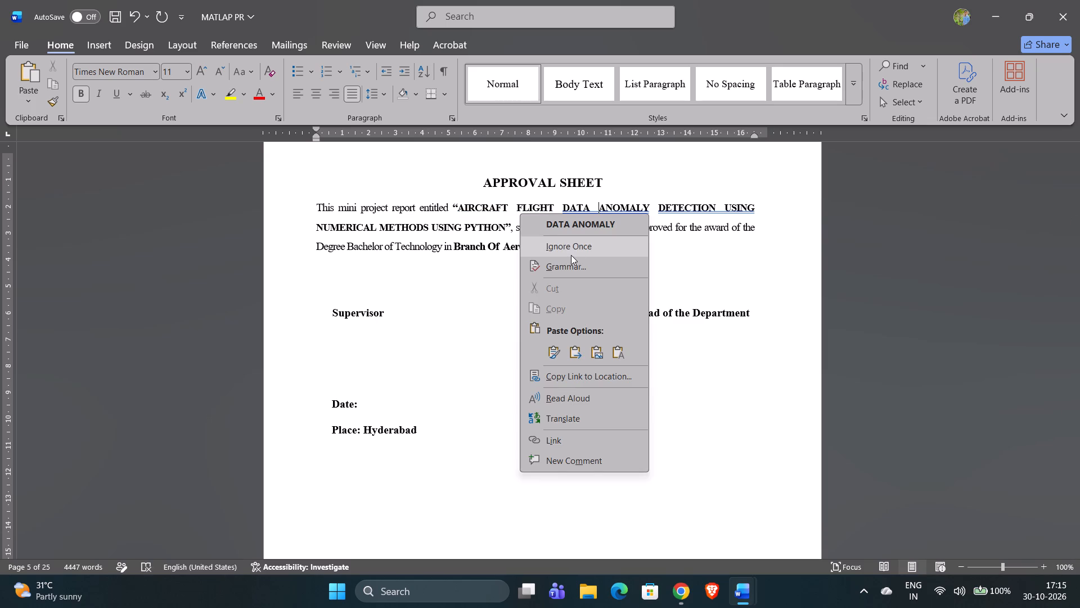
left_click(571, 256)
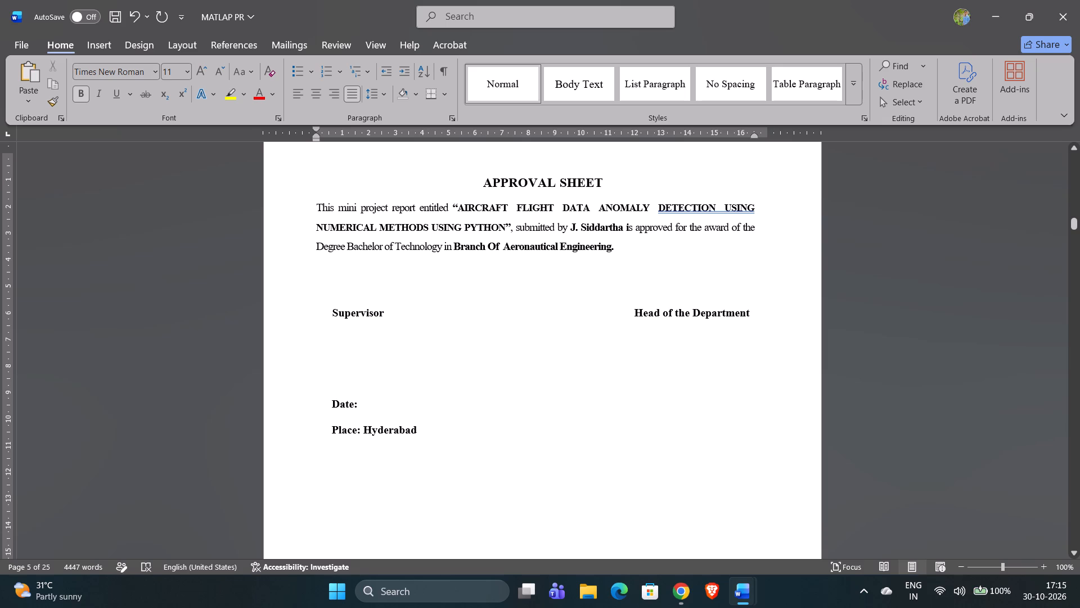
left_click(715, 211)
right_click(715, 211)
left_click(663, 241)
Look over the APPROVAL SHEET, ABSTRACT and CONTENTS pages for remaining MATLAB report text.
scroll(478, 421, "down", 4)
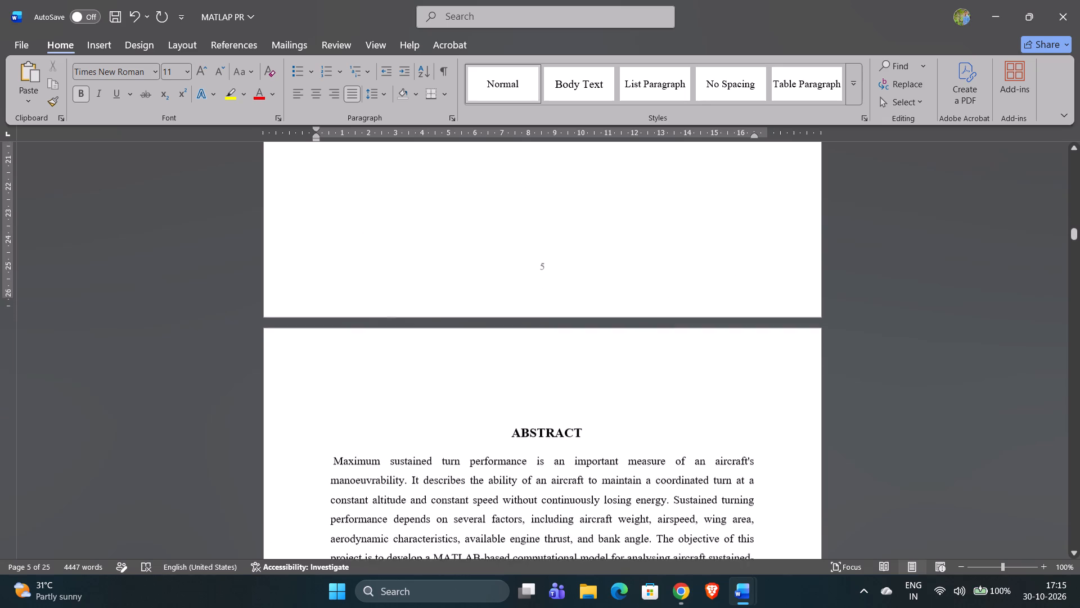
scroll(478, 421, "down", 2)
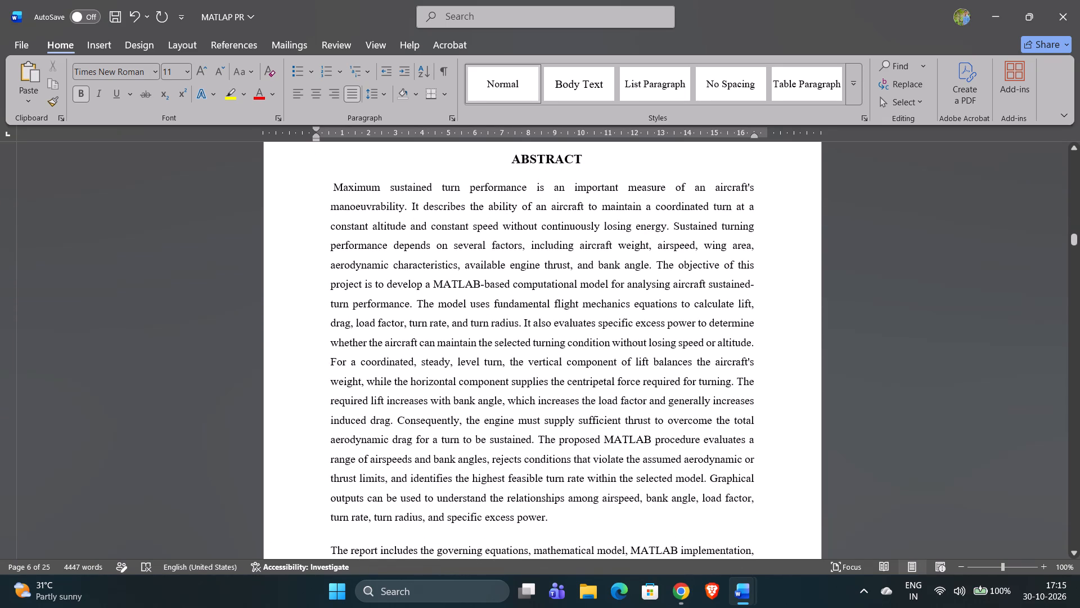
scroll(478, 421, "up", 4)
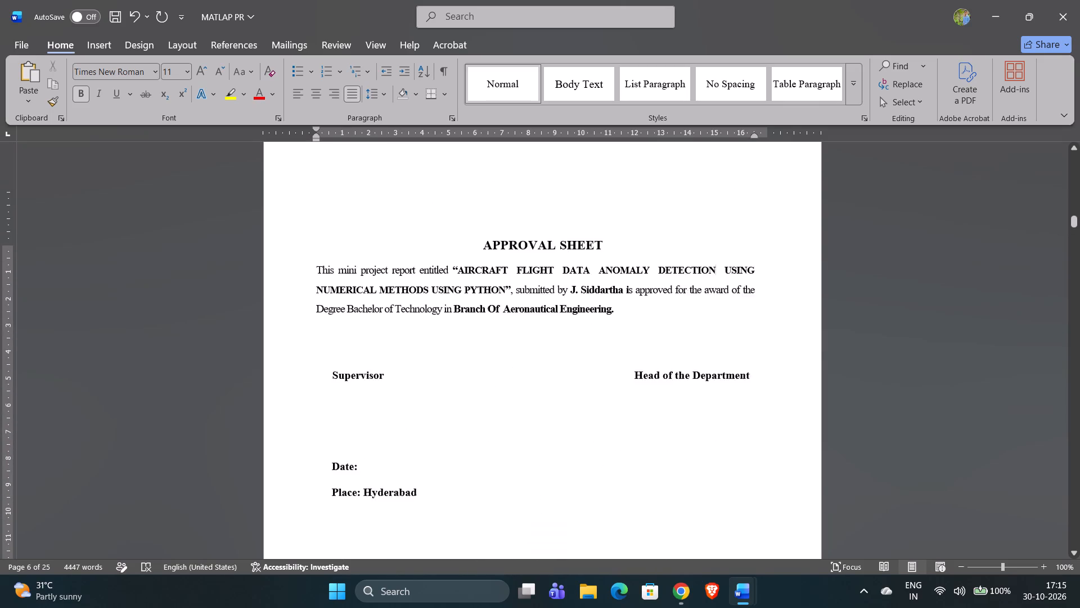
scroll(478, 421, "down", 7)
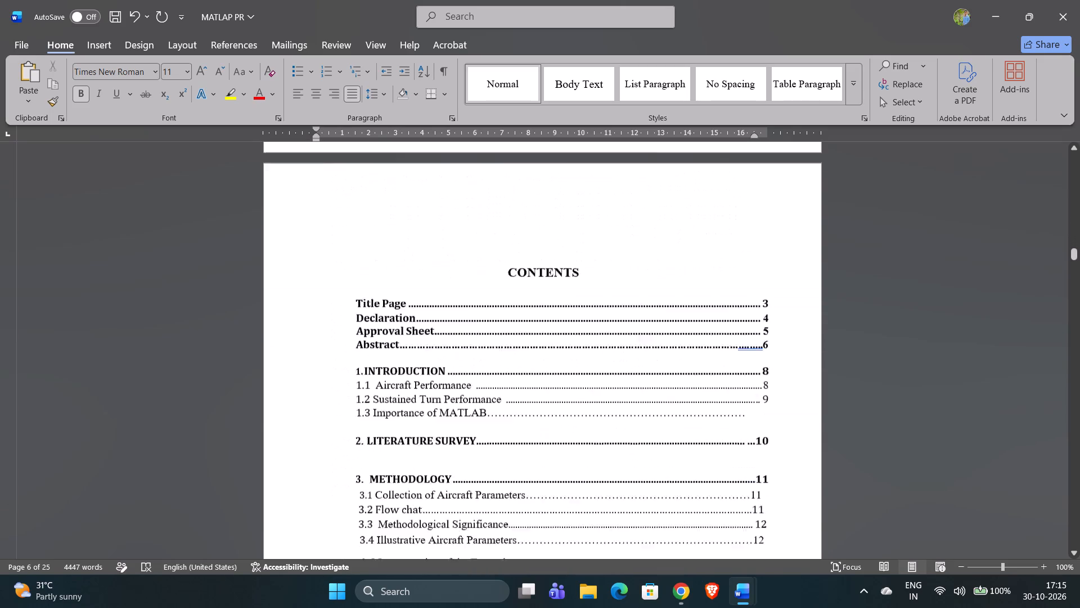
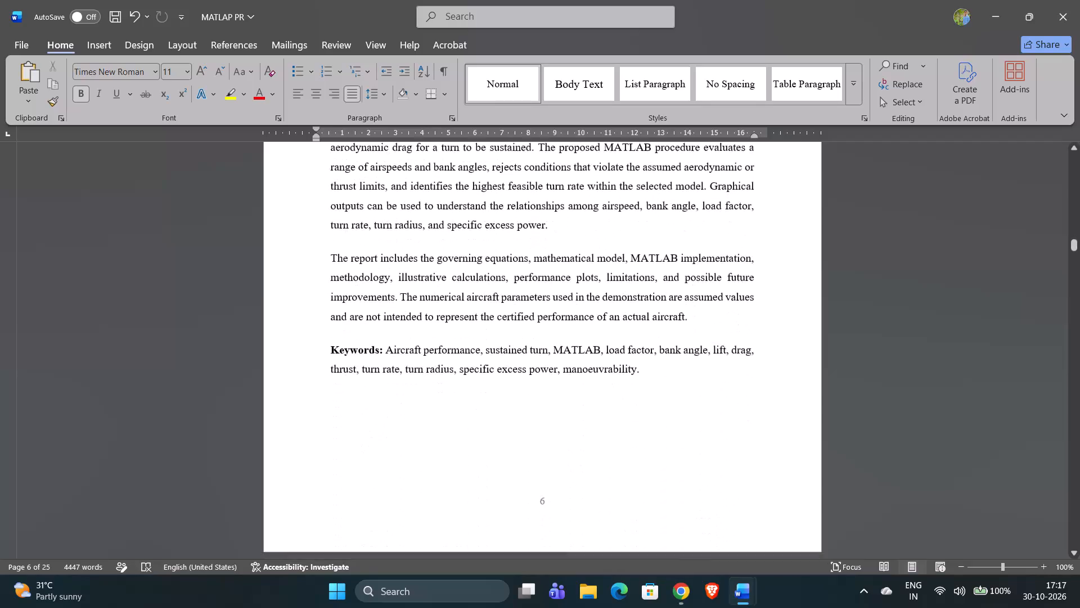
Look over the CONTENTS page entries, from Title Page to References, for headings belonging to the old MATLAB report.
scroll(478, 421, "down", 4)
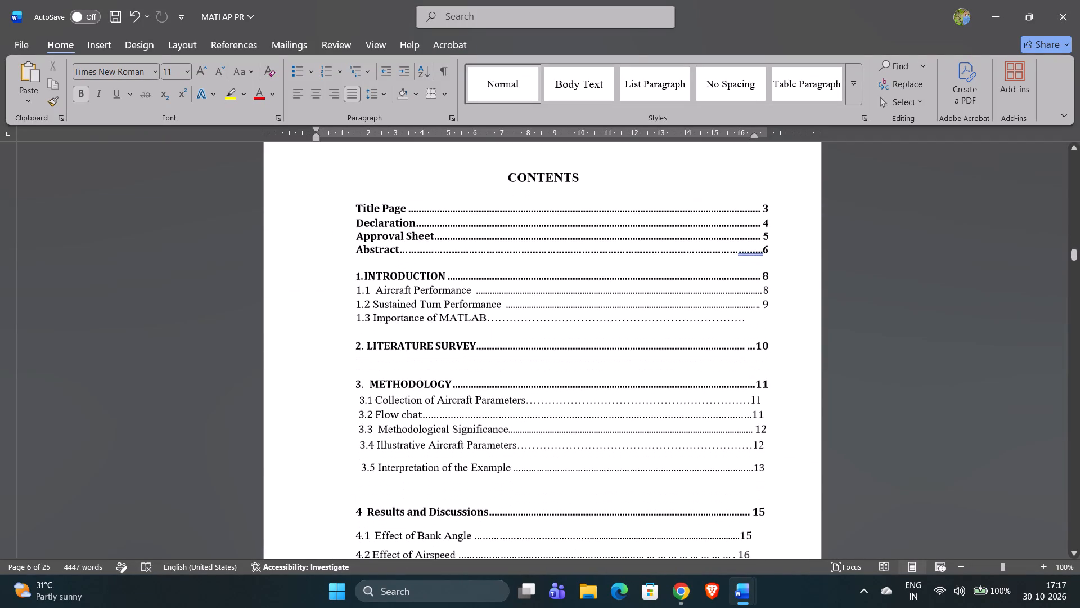
scroll(478, 421, "down", 2)
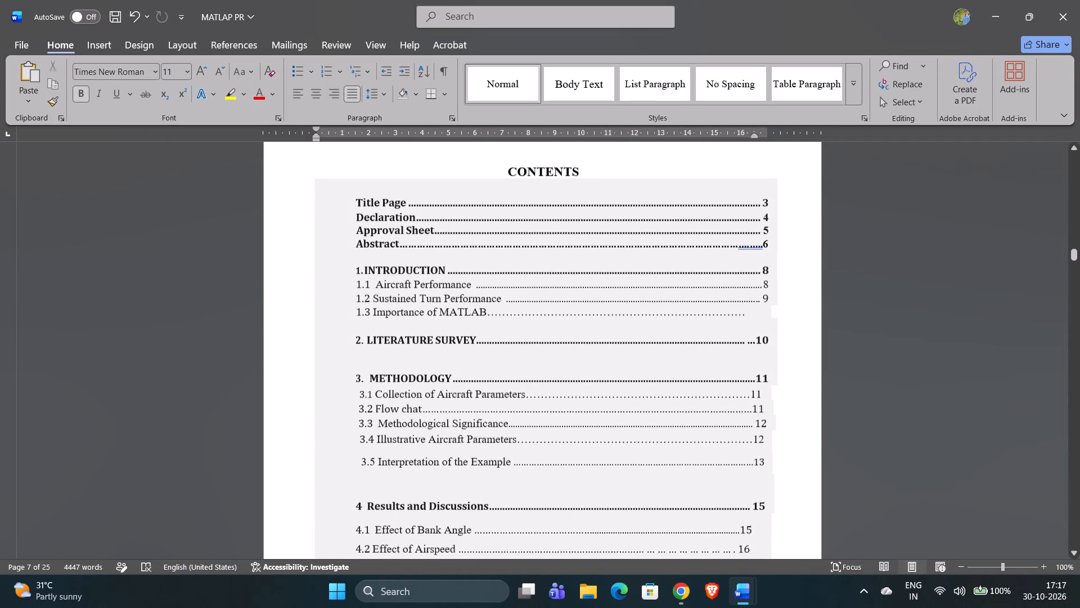
scroll(478, 421, "down", 2)
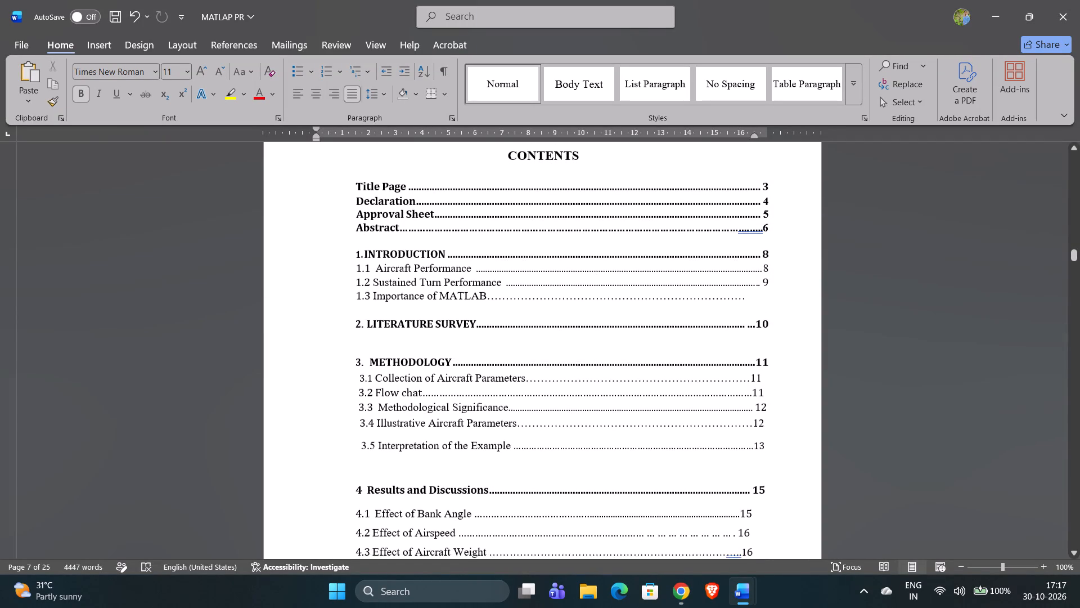
scroll(478, 421, "down", 1)
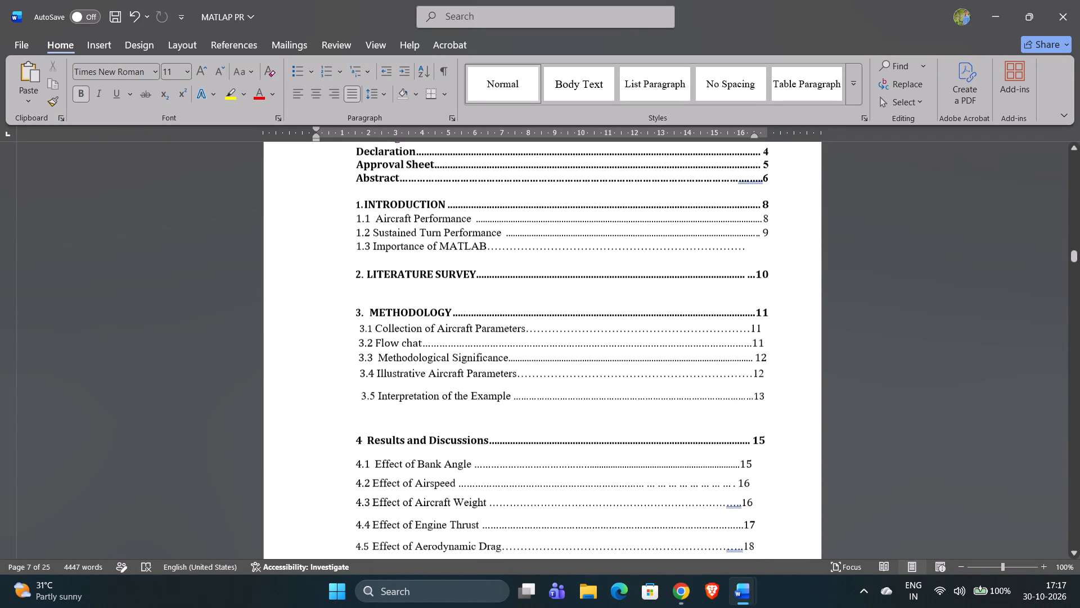
scroll(478, 421, "down", 2)
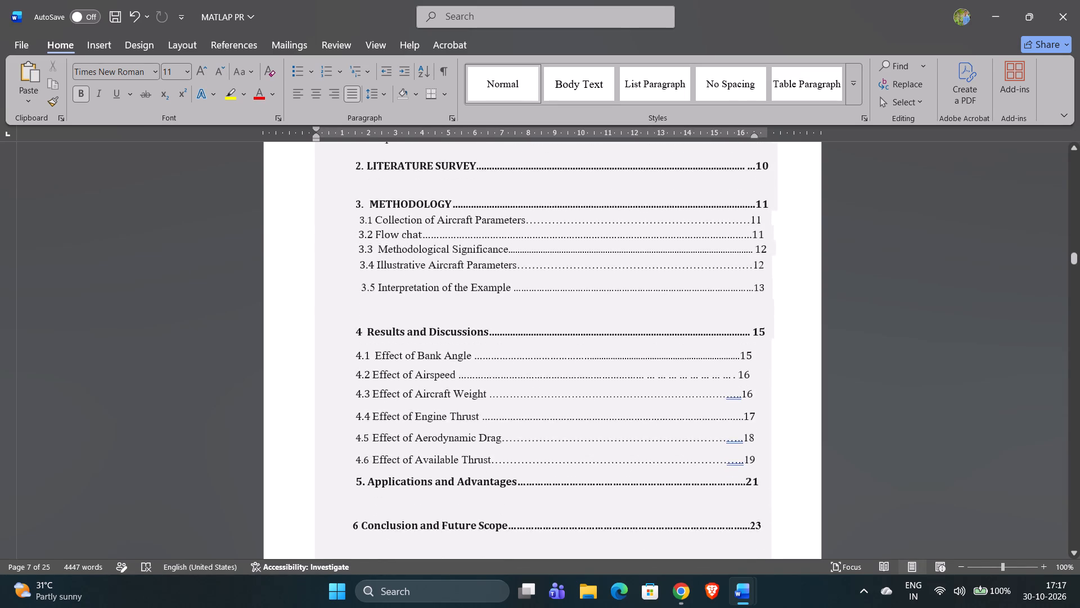
scroll(478, 421, "down", 1)
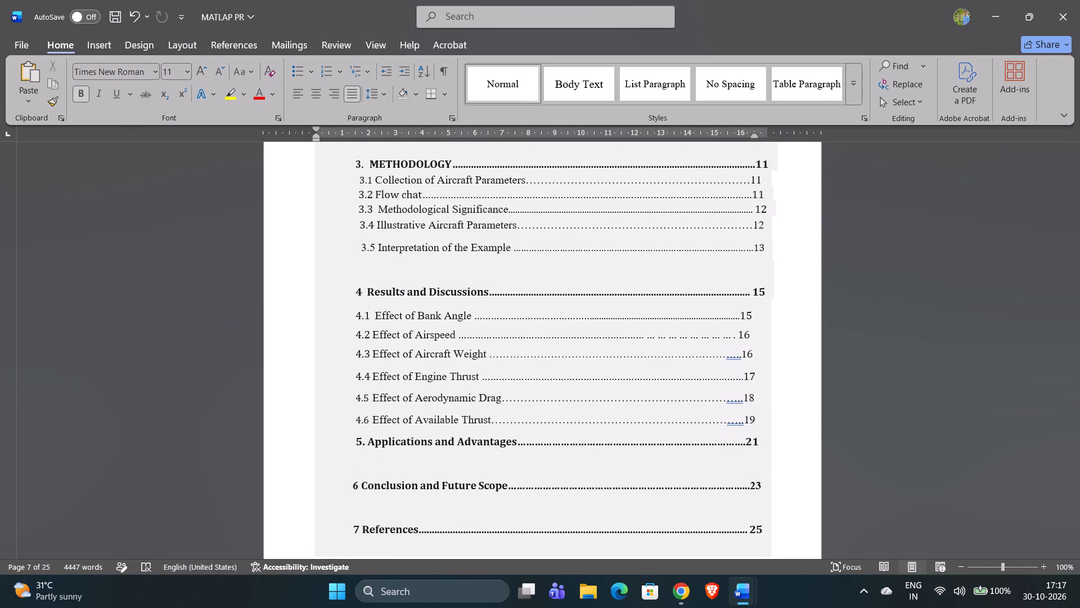
scroll(478, 421, "down", 1)
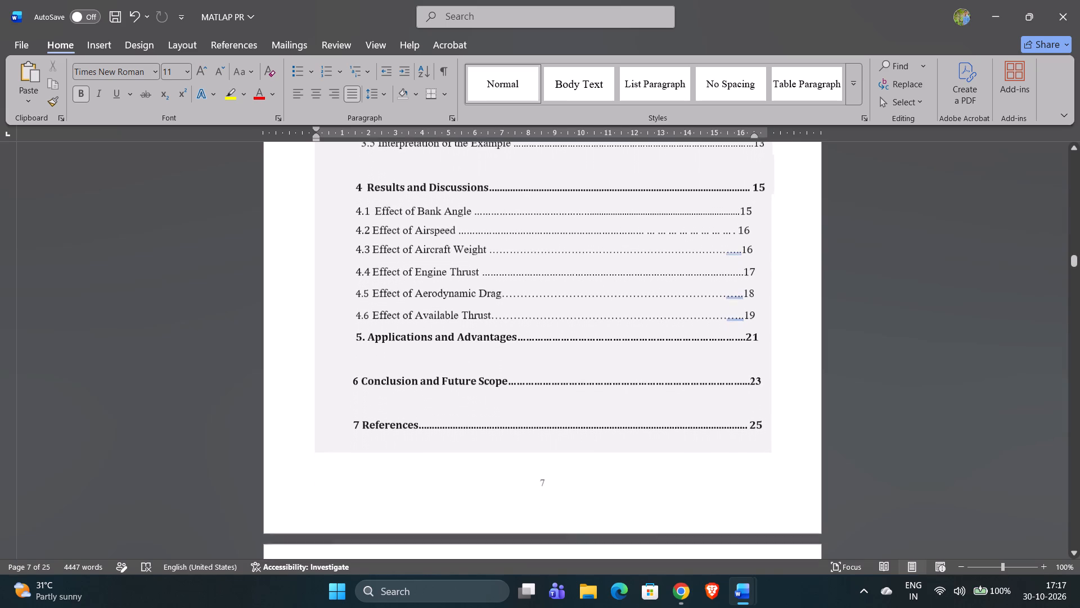
scroll(478, 421, "down", 1)
left_click(466, 443)
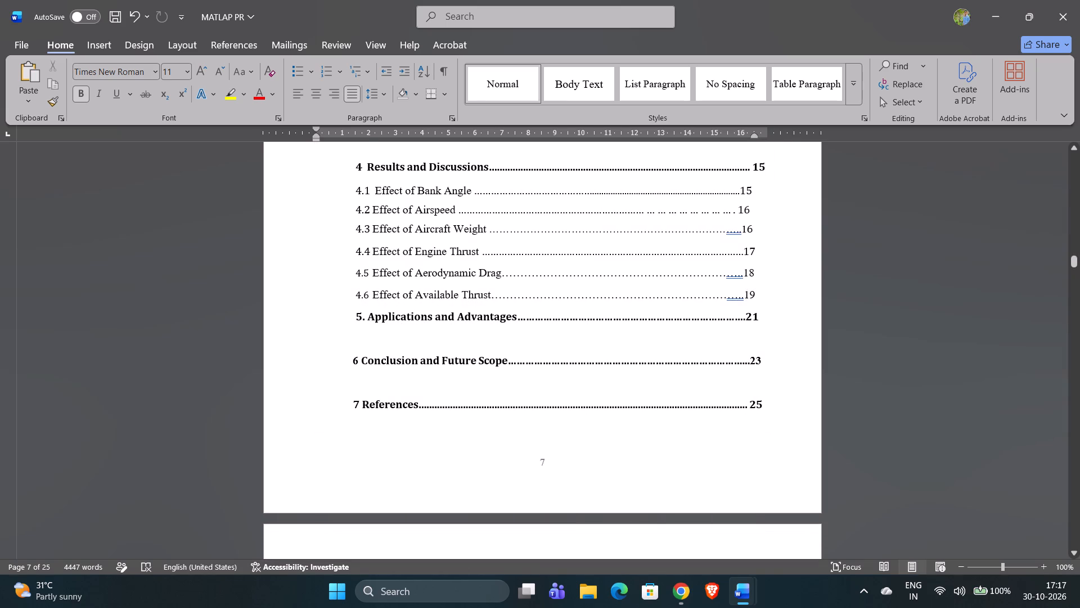
scroll(466, 443, "up", 3)
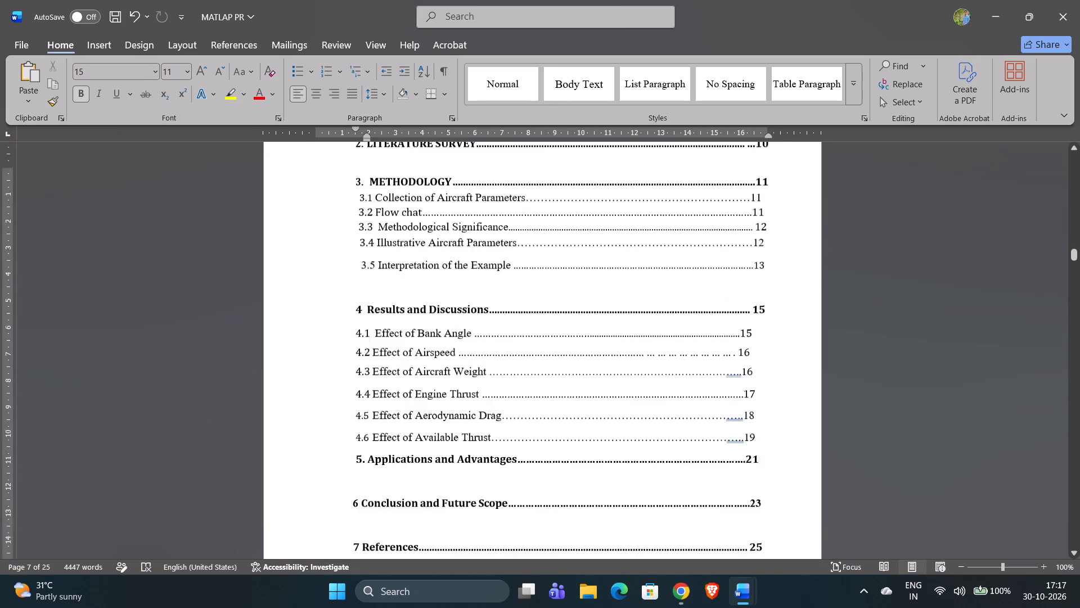
scroll(466, 443, "up", 3)
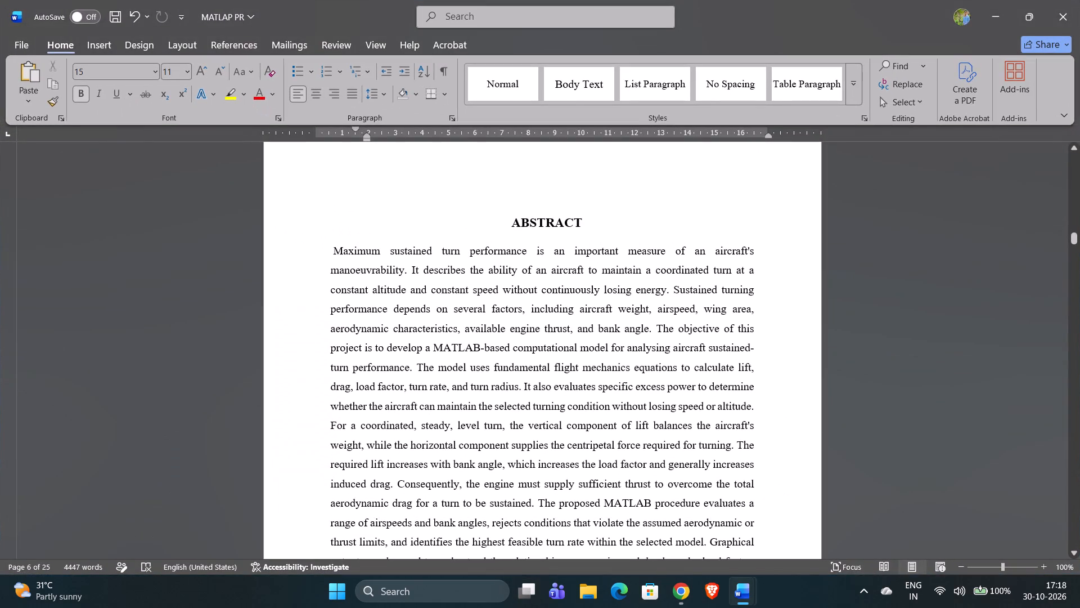
left_click_drag(390, 251, 600, 555)
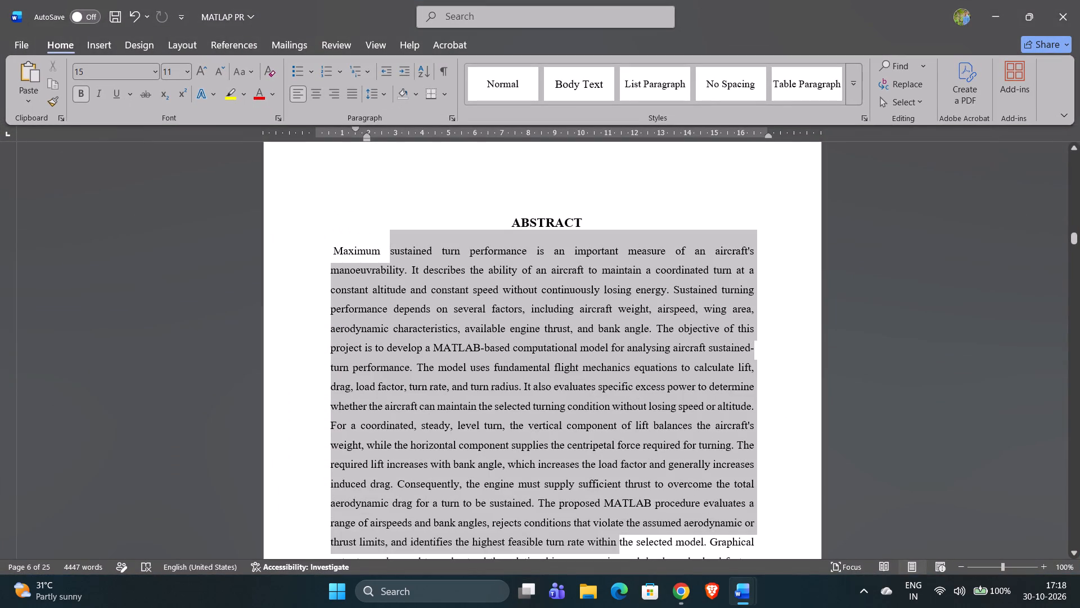
left_click_drag(600, 555, 672, 529)
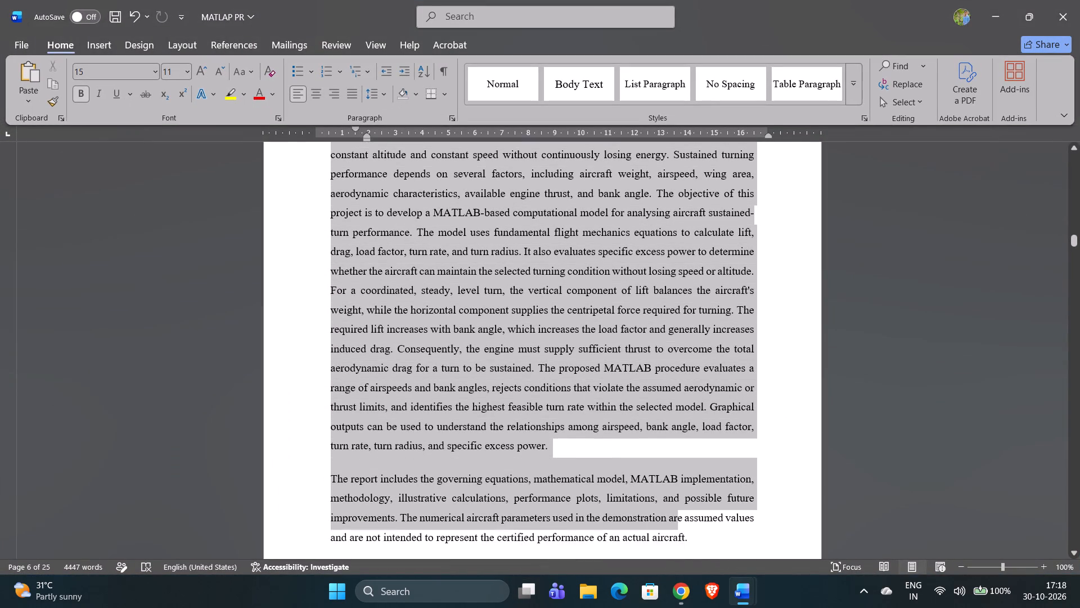
left_click_drag(672, 529, 685, 531)
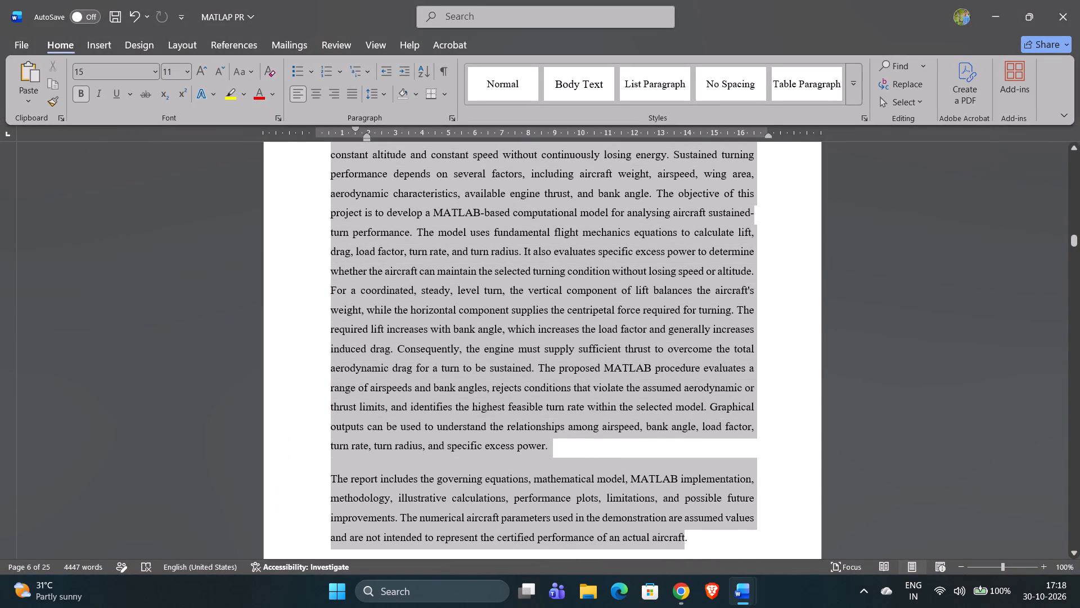
left_click_drag(685, 531, 687, 530)
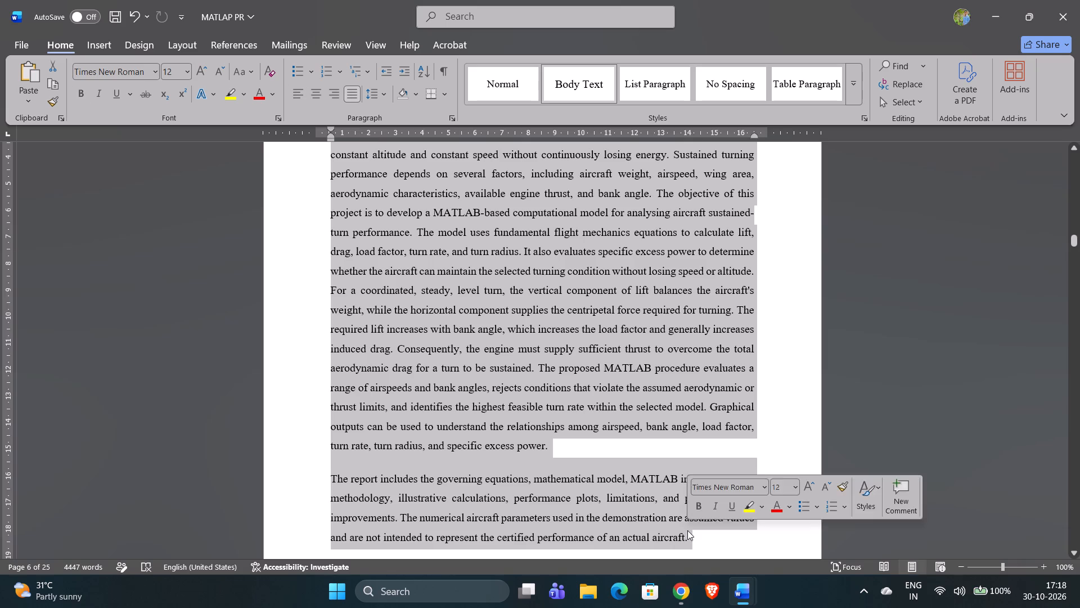
key("BackSpace")
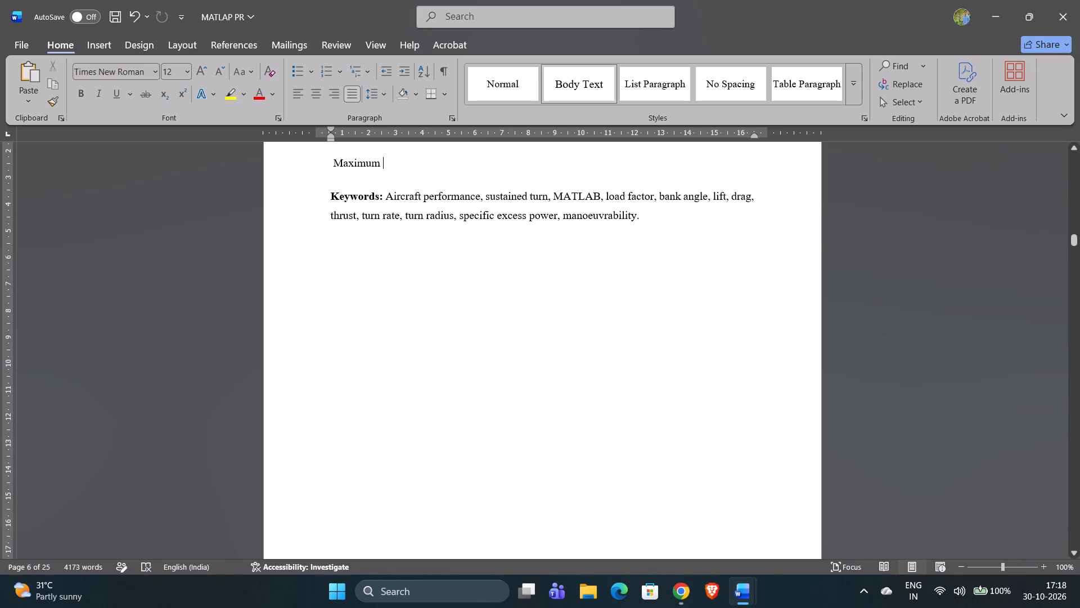
Delete the old Keywords paragraph beneath the ABSTRACT text.
left_click(559, 209)
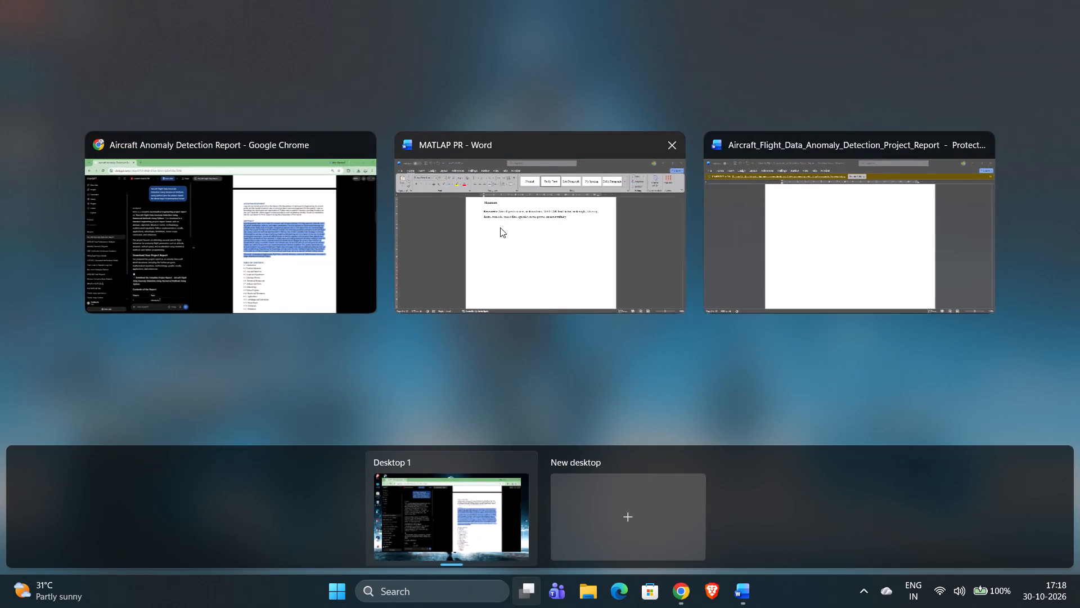
left_click(500, 227)
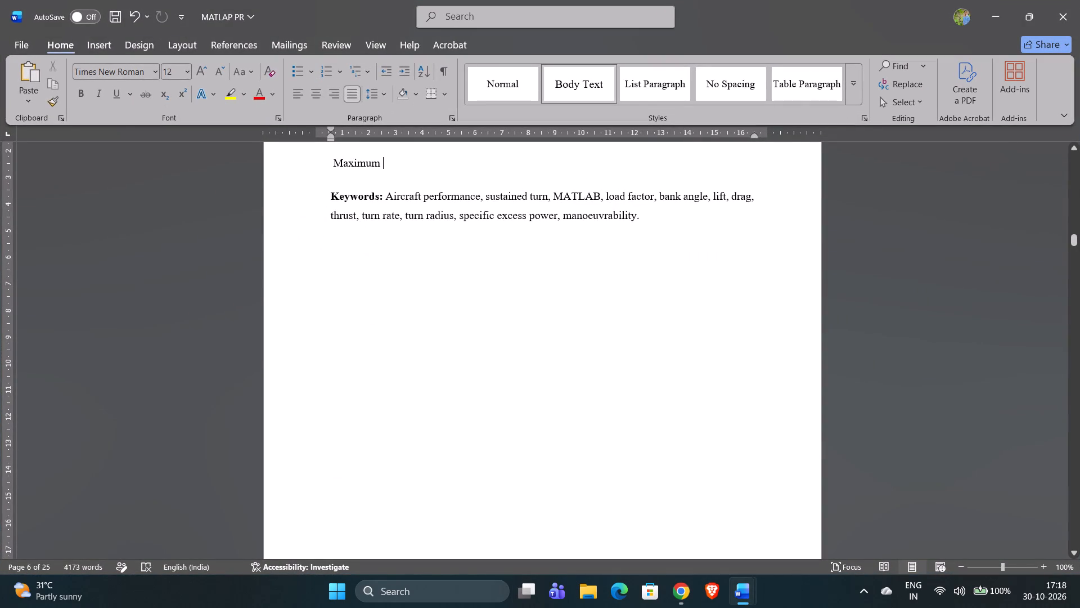
left_click_drag(330, 191, 645, 222)
key("BackSpace")
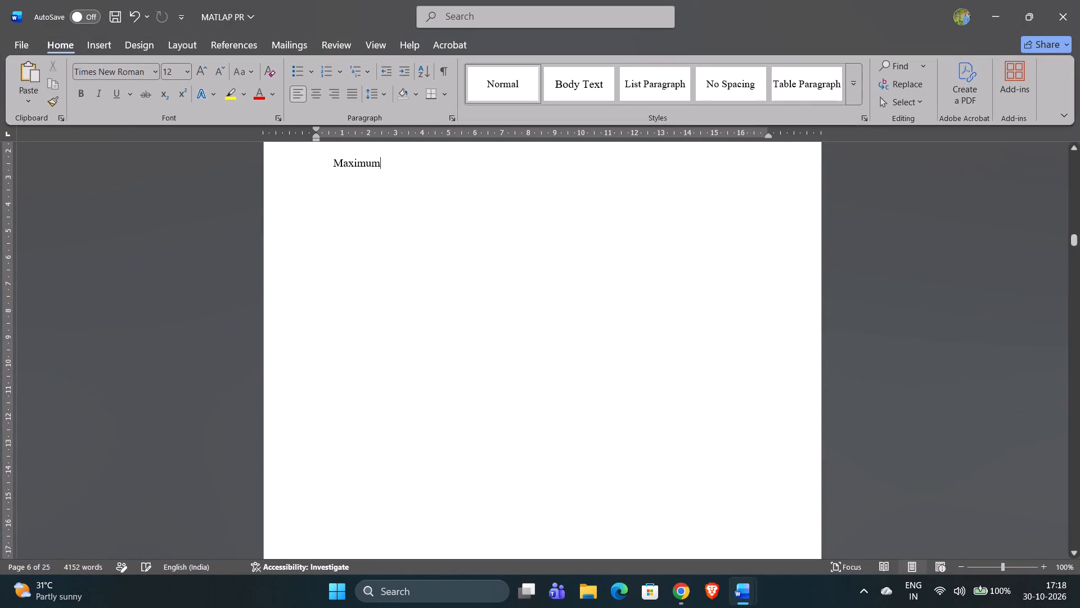
Paste the copied flight data anomaly abstract and keywords below the word “Maximum” on the ABSTRACT page.
key("space")
key("BackSpace")
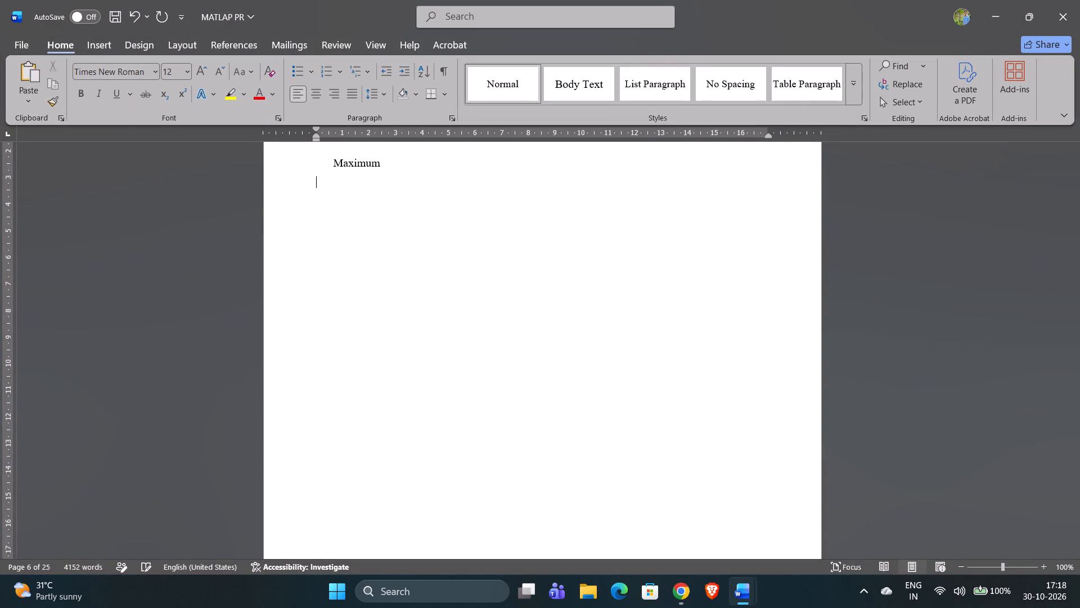
key("ctrl+v")
Join the pasted abstract paragraph to the “Maximum” line above so it shares that line's paragraph.
scroll(365, 180, "up", 1)
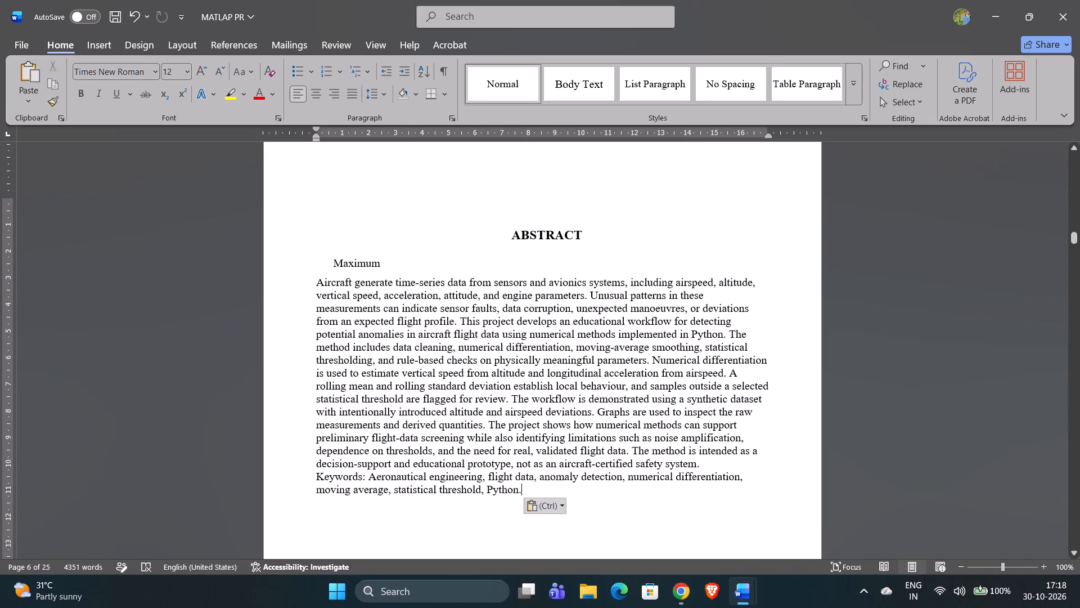
left_click(386, 261)
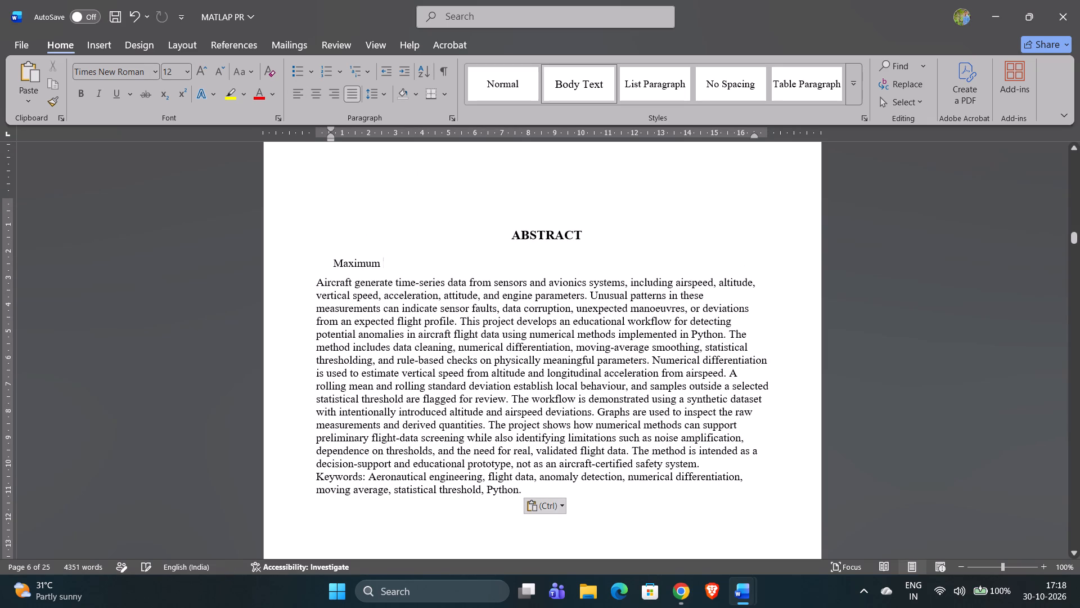
left_click(316, 281)
key("BackSpace")
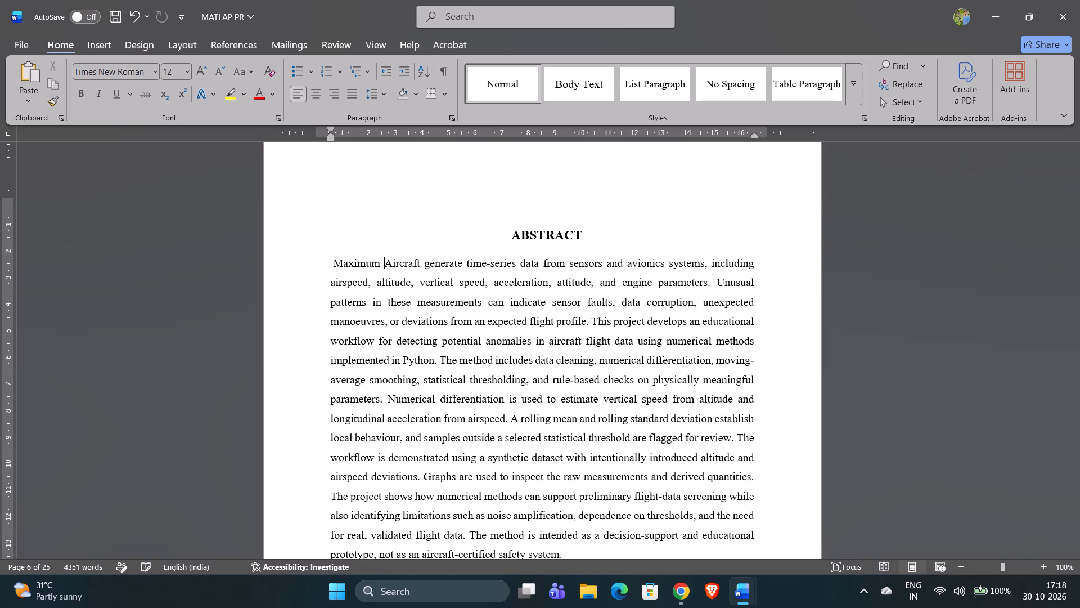
Delete the leftover word “Maximum” and its leading space so the abstract begins with “Aircraft generate”.
scroll(316, 281, "down", 1)
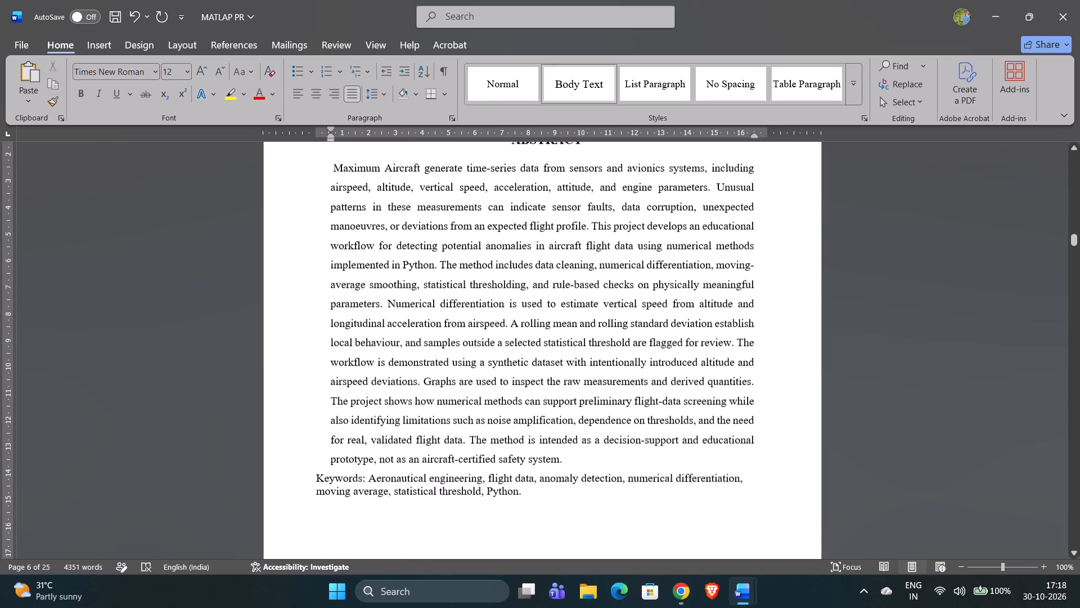
scroll(316, 281, "down", 1)
scroll(316, 281, "up", 1)
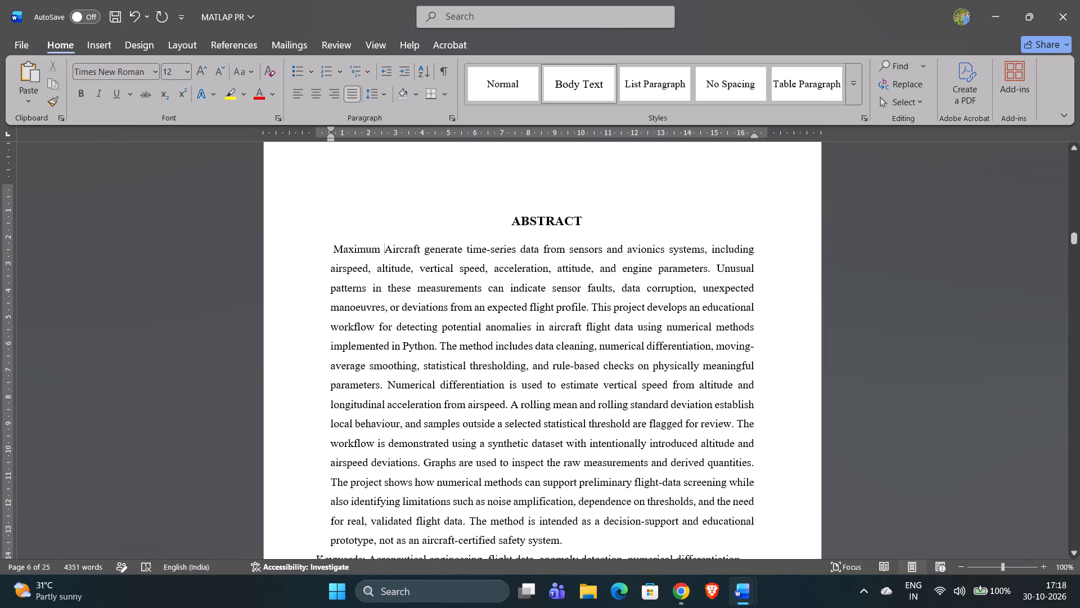
key("BackSpace")
key("BackSpace")
key("BackSpace")
key("BackSpace")
key("BackSpace")
key("BackSpace")
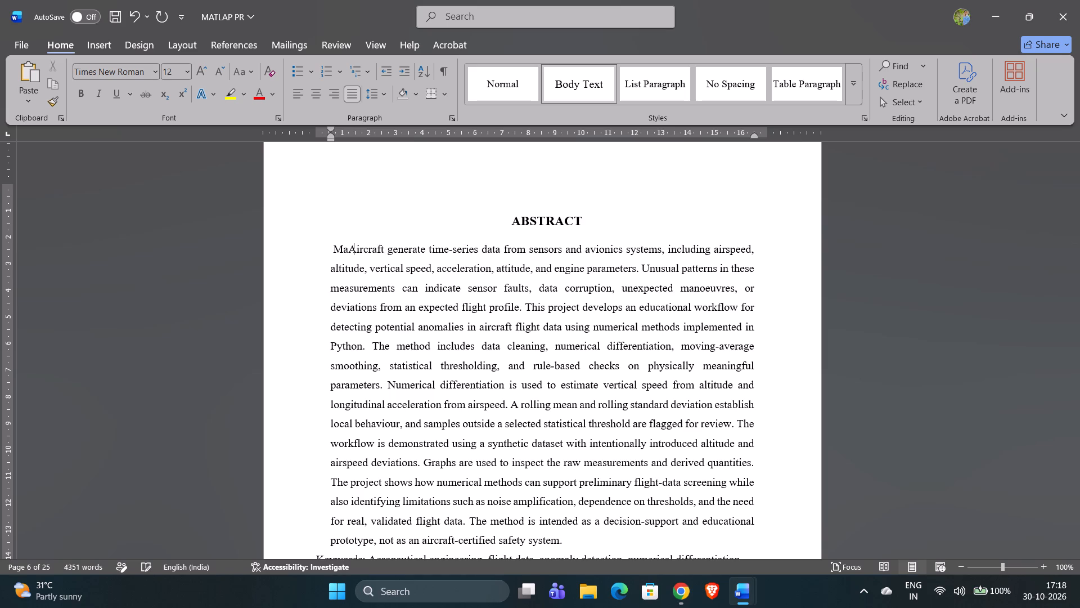
key("BackSpace")
key("BackSpace")
key("BackSpace")
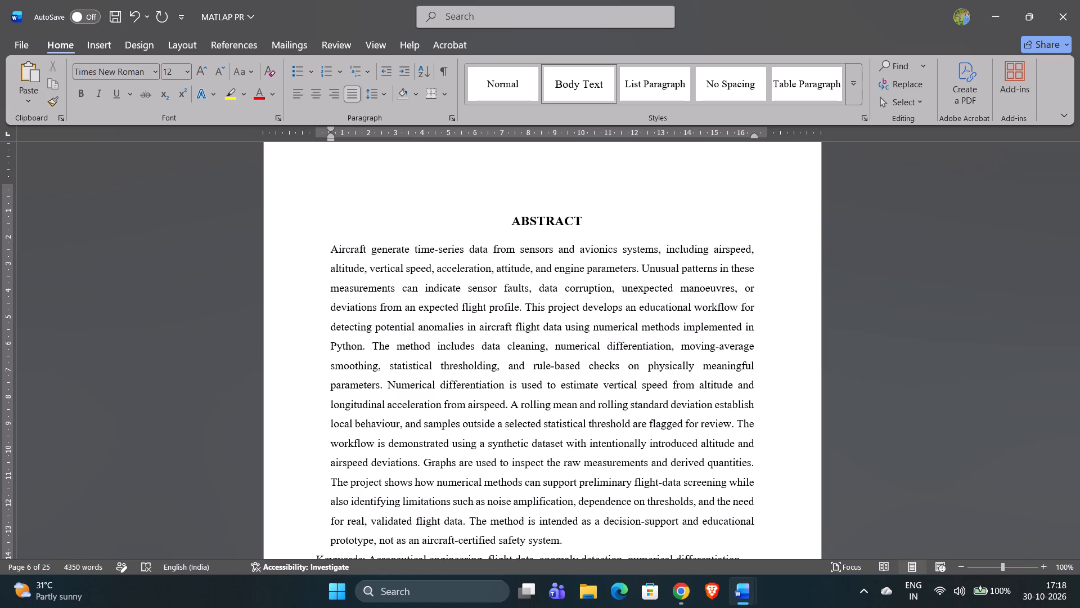
scroll(345, 319, "down", 1)
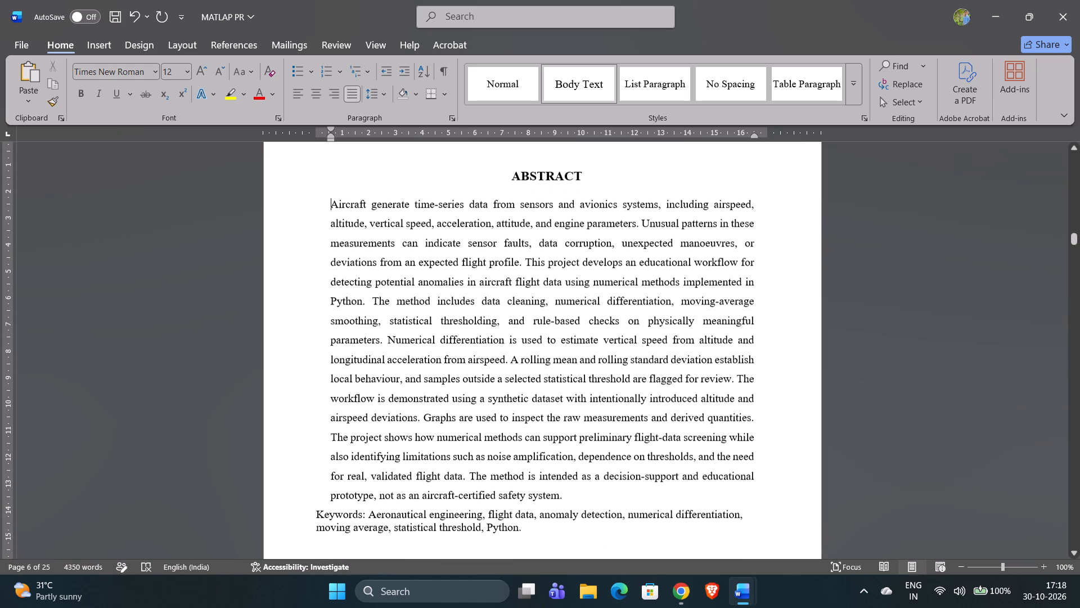
Rejoin the Keywords paragraph to the abstract text and split it off again so it takes the abstract's indent and line spacing.
scroll(345, 319, "down", 1)
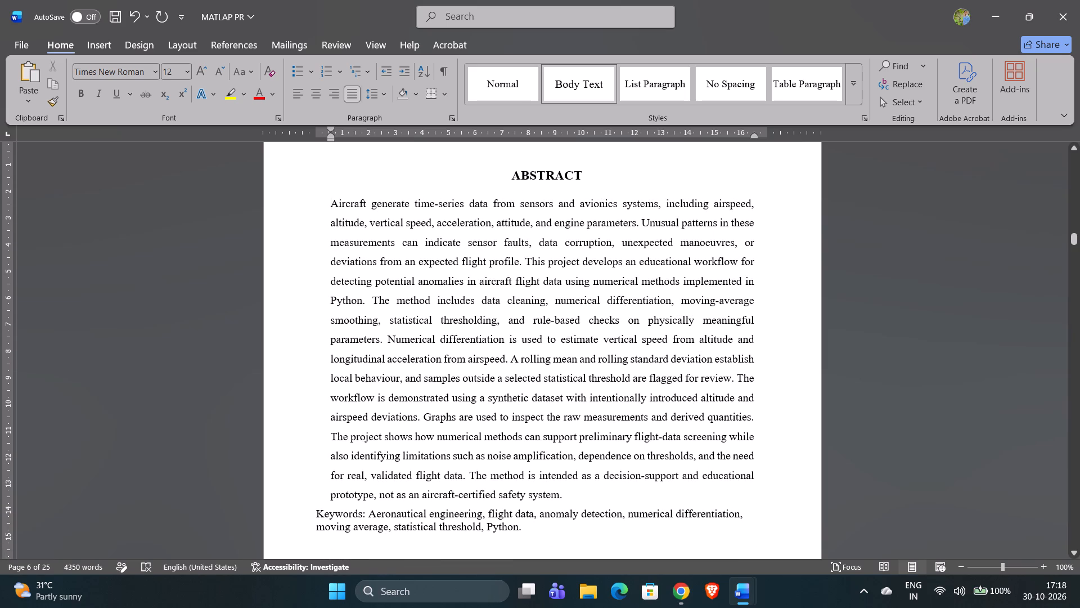
left_click(316, 509)
key("BackSpace")
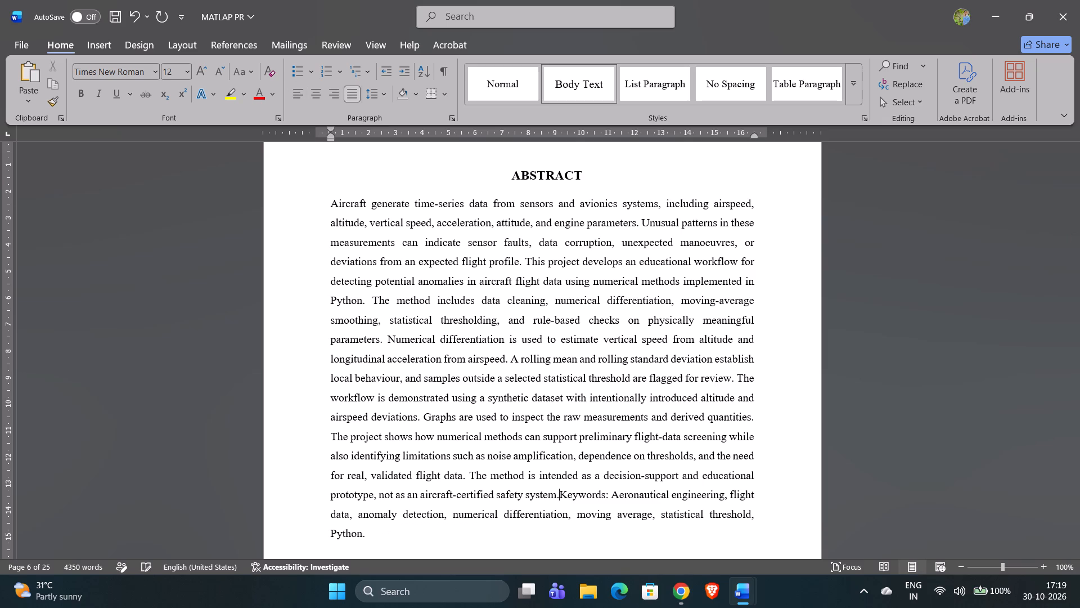
key("Return")
scroll(316, 509, "left", 1)
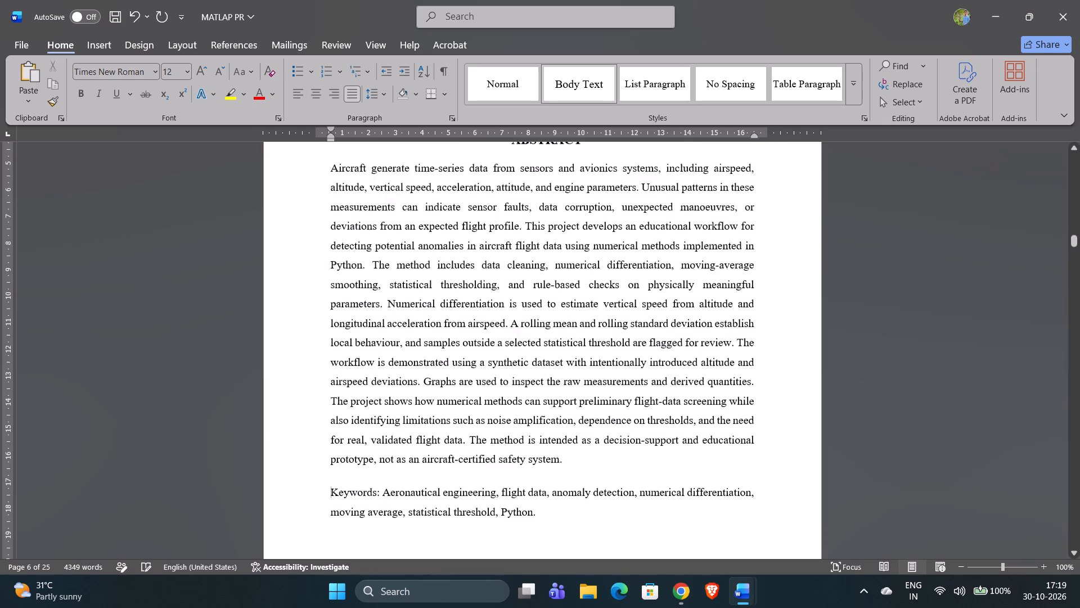
scroll(316, 509, "left", 1)
scroll(316, 509, "up", 1)
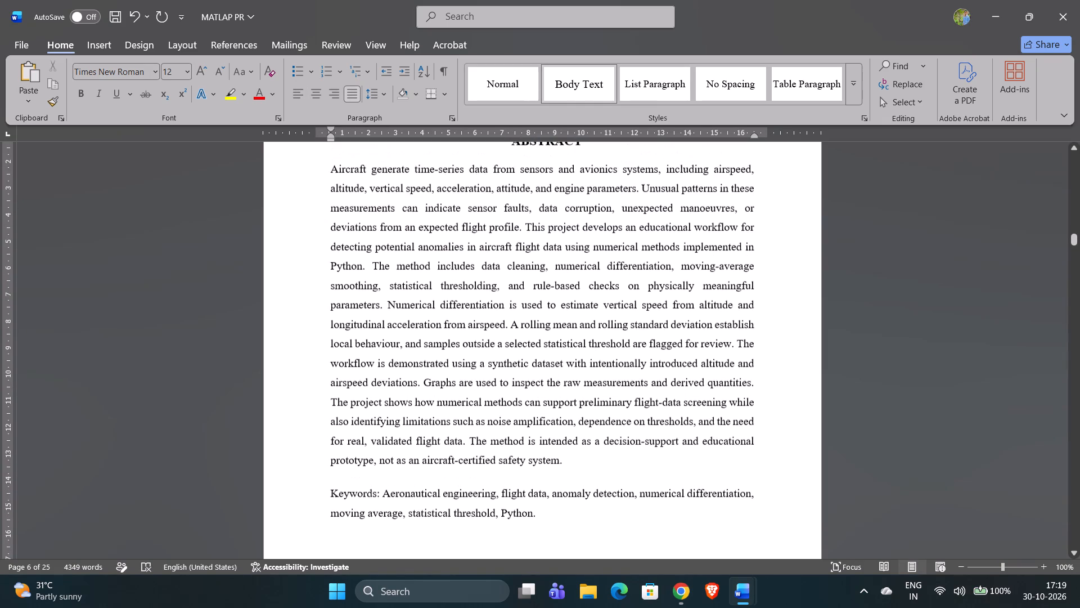
scroll(316, 509, "up", 1)
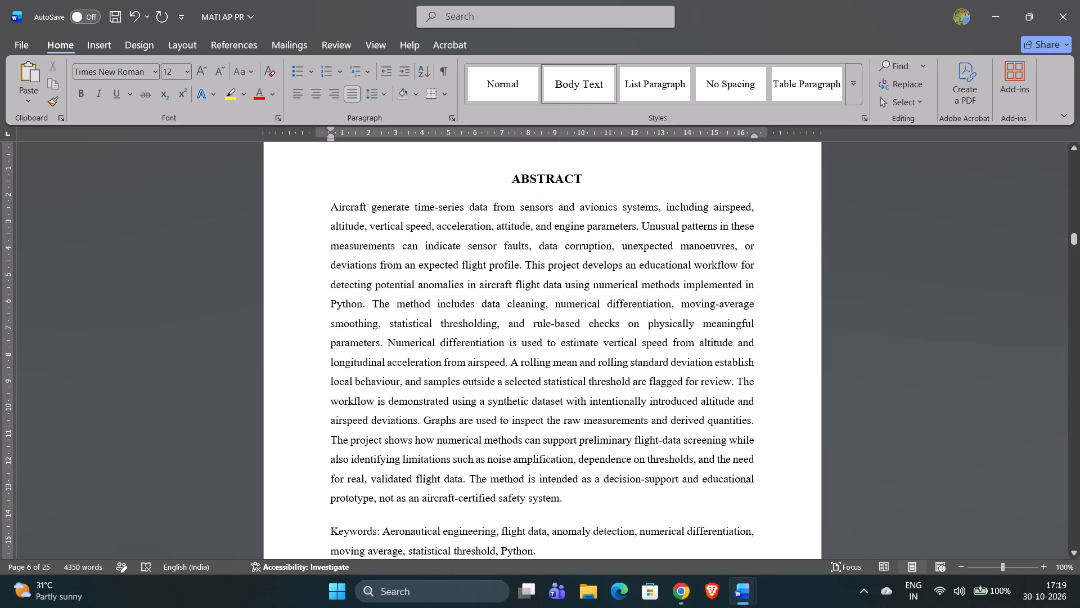
left_click_drag(332, 202, 540, 548)
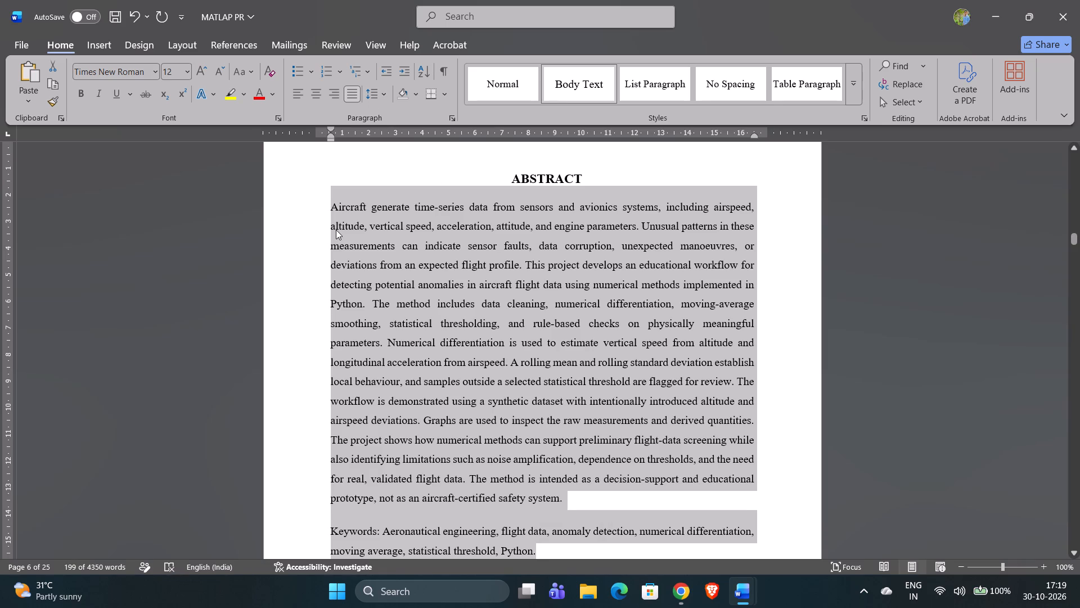
left_click(316, 235)
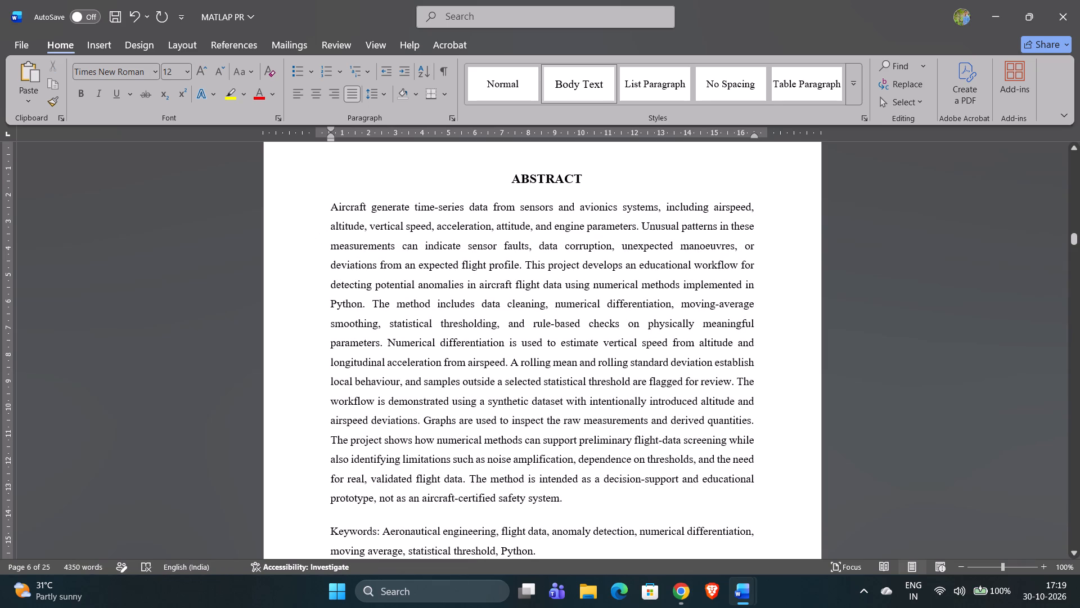
Ignore the grammar flags on the dotted leader before the page number of the Abstract entry in CONTENTS.
scroll(381, 278, "down", 4)
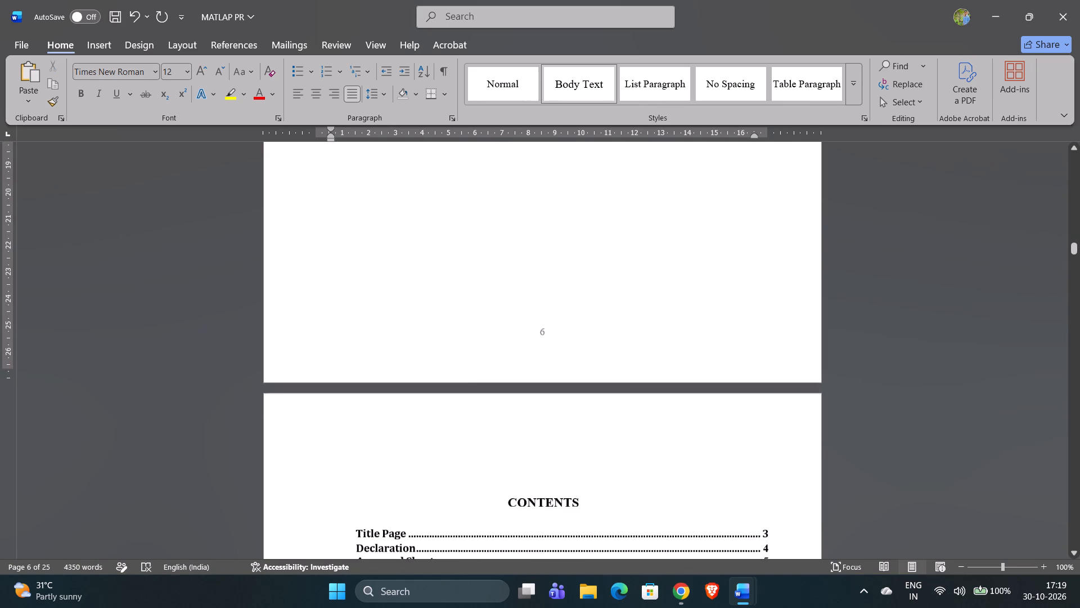
scroll(381, 278, "down", 1)
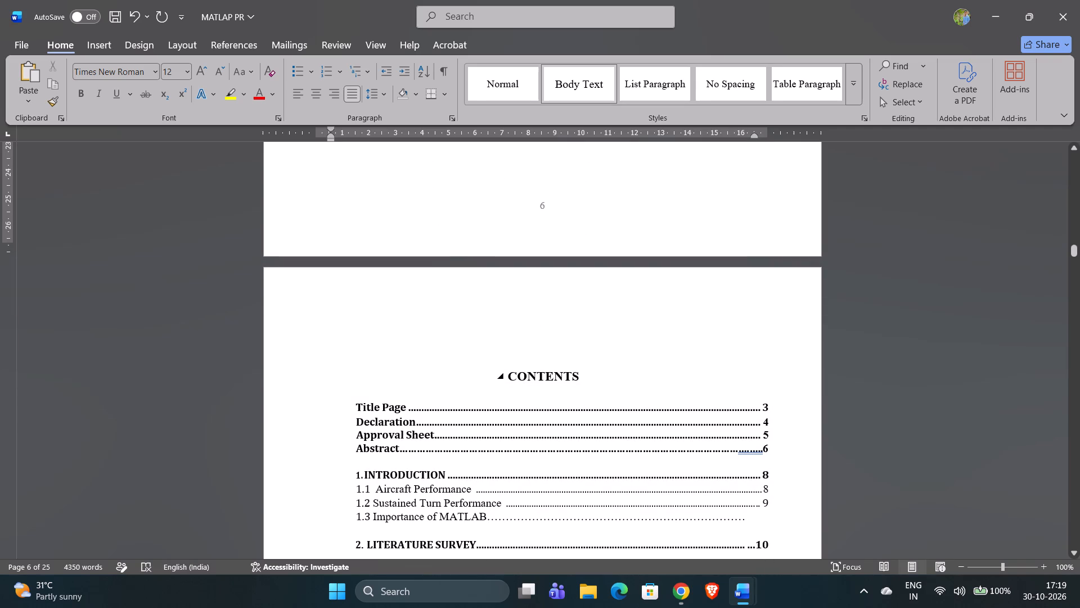
left_click(755, 450)
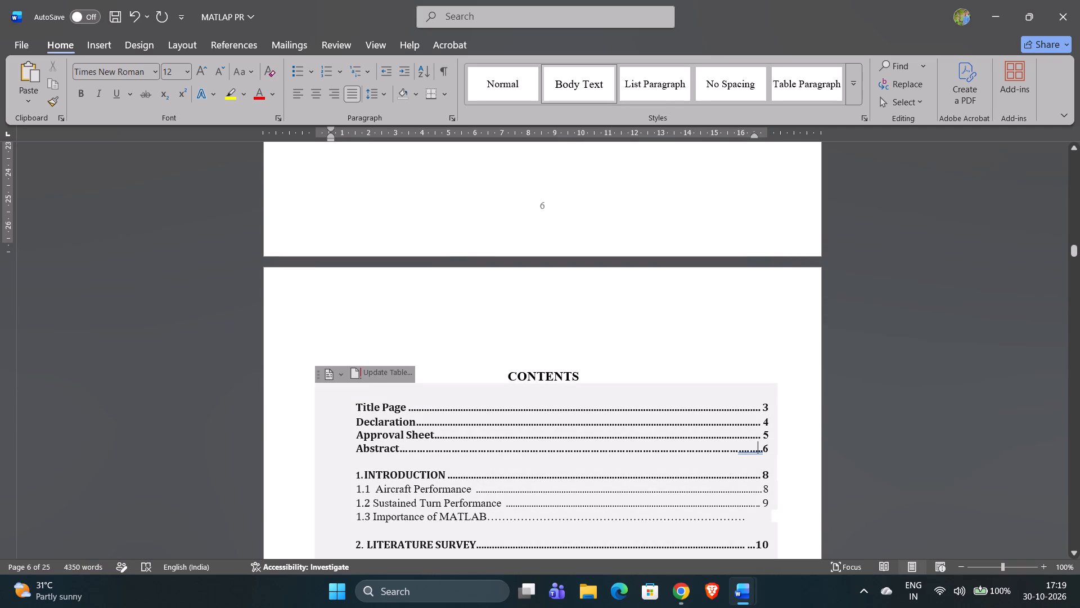
right_click(755, 450)
left_click(676, 150)
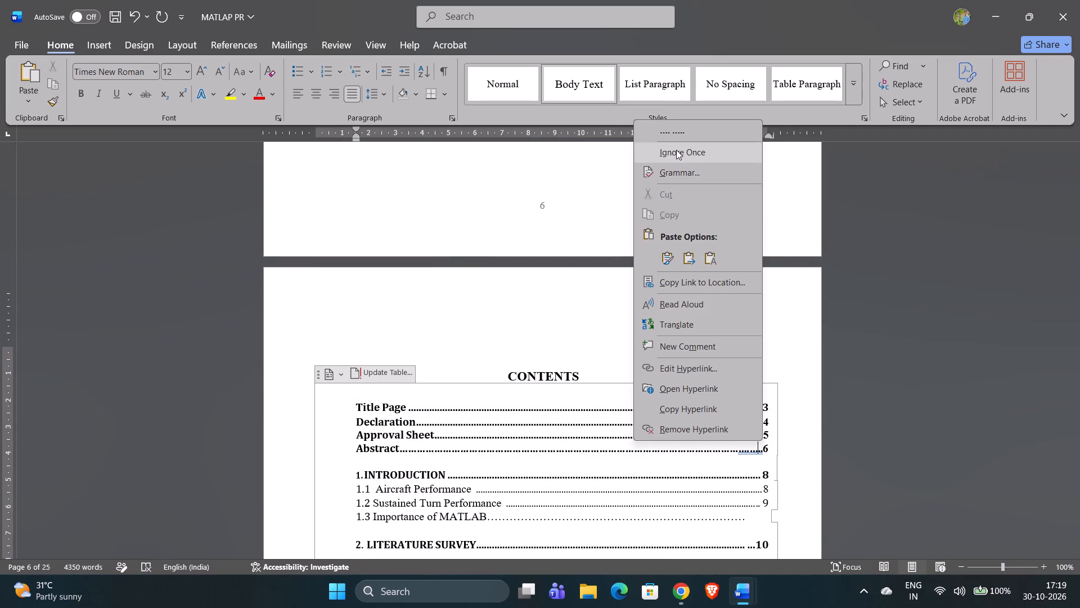
right_click(760, 451)
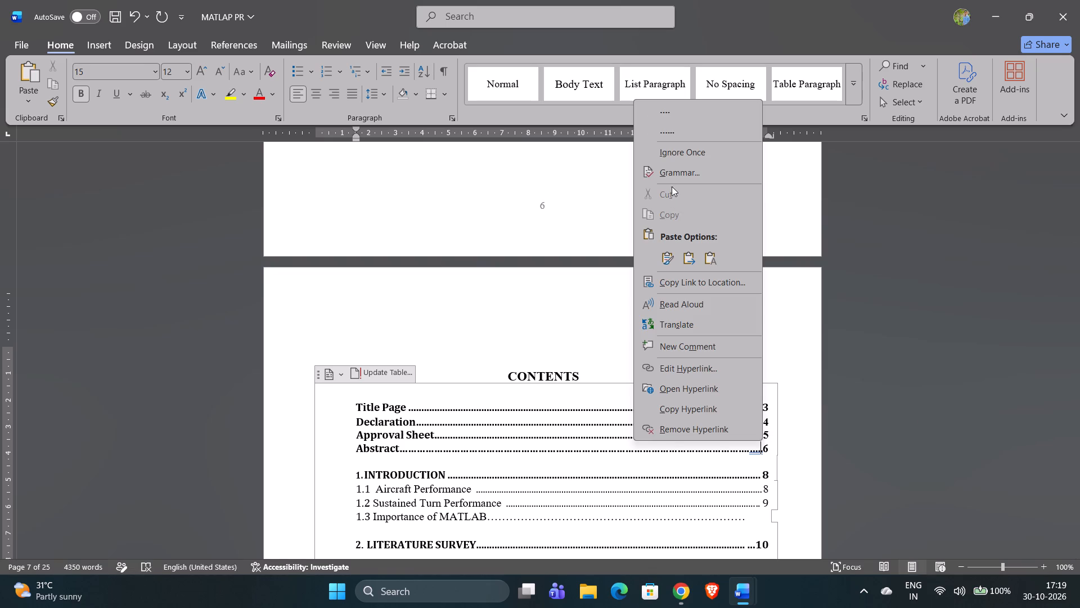
left_click(665, 147)
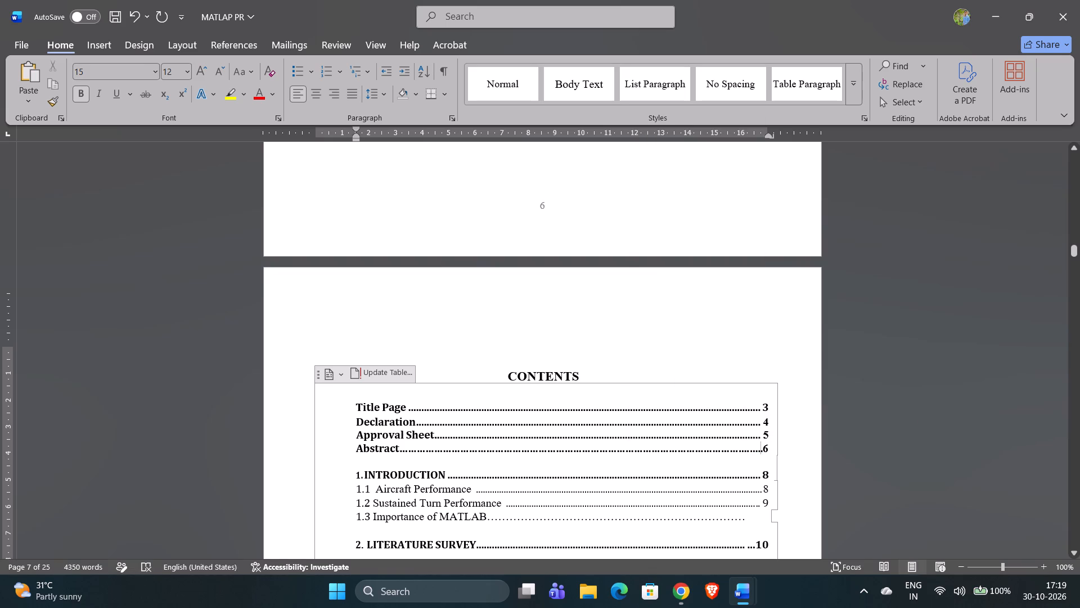
Review the cover page, topic page and title page at the start of the report.
scroll(660, 268, "up", 4)
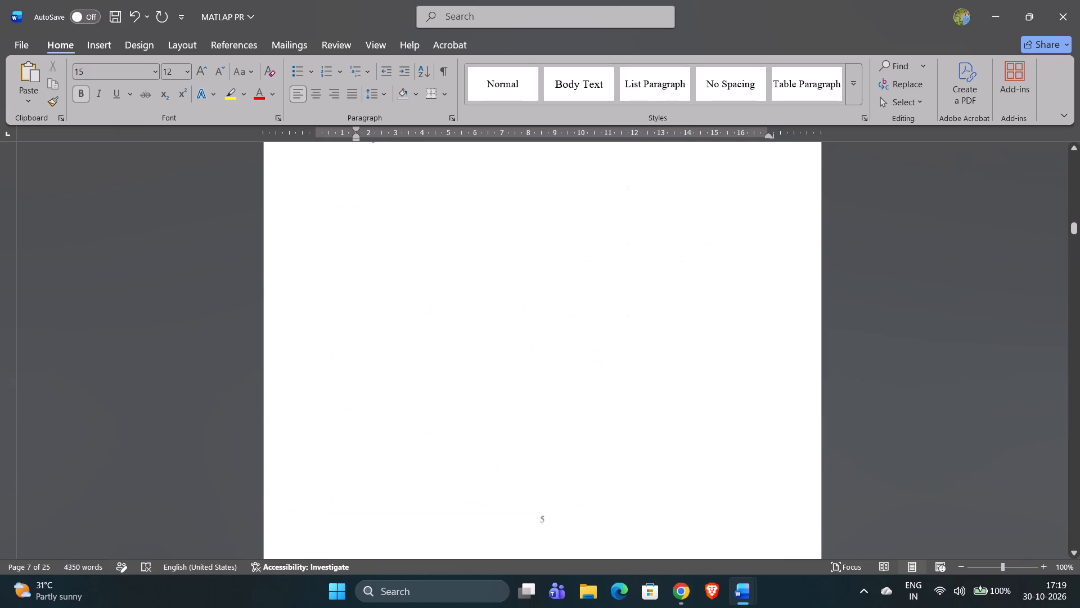
scroll(660, 268, "up", 4)
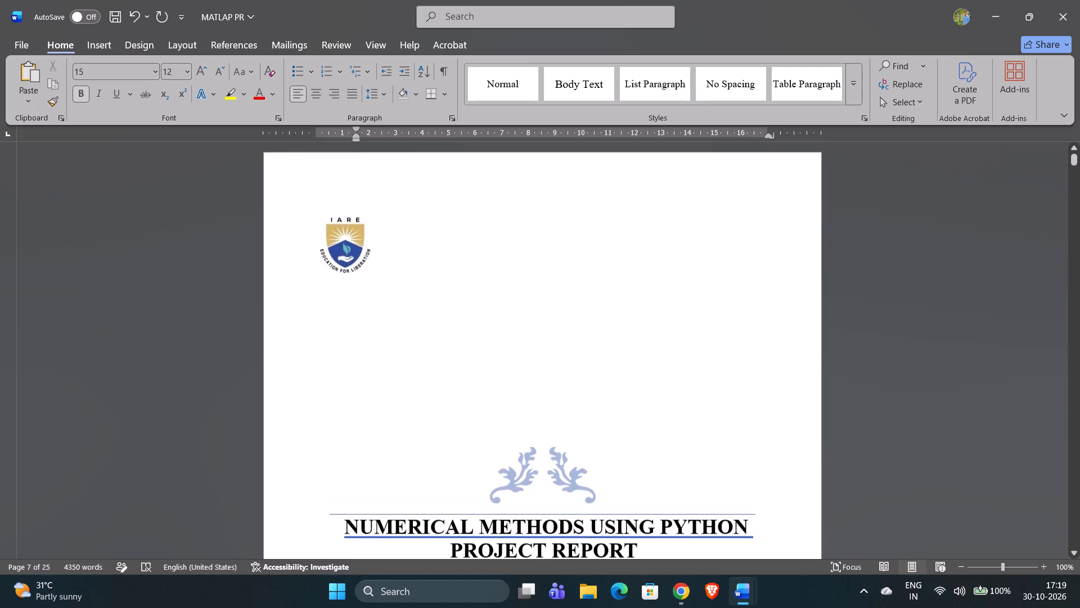
scroll(660, 268, "down", 4)
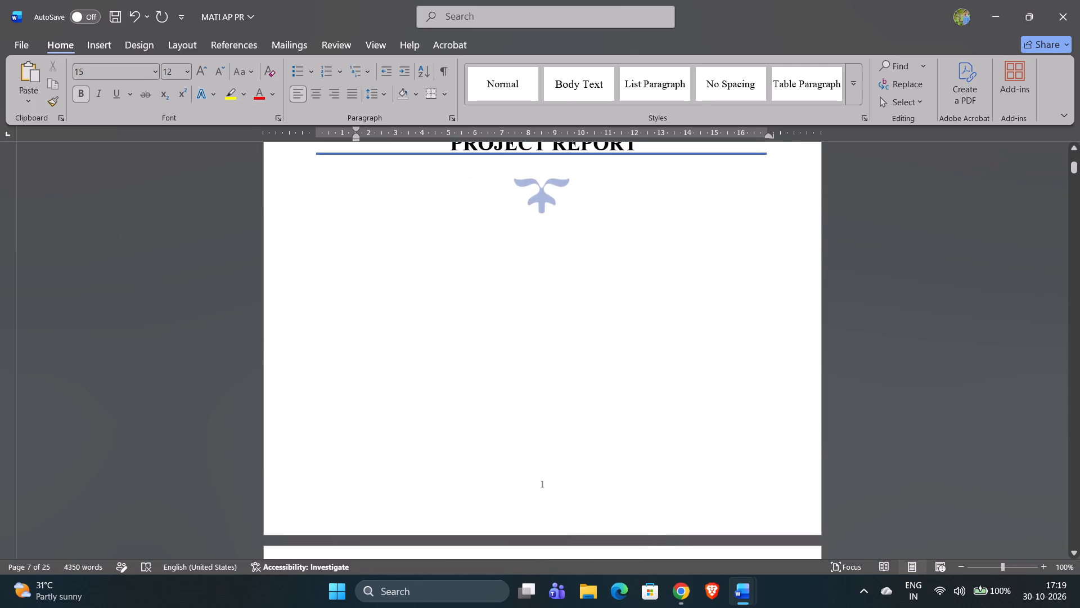
scroll(660, 268, "down", 6)
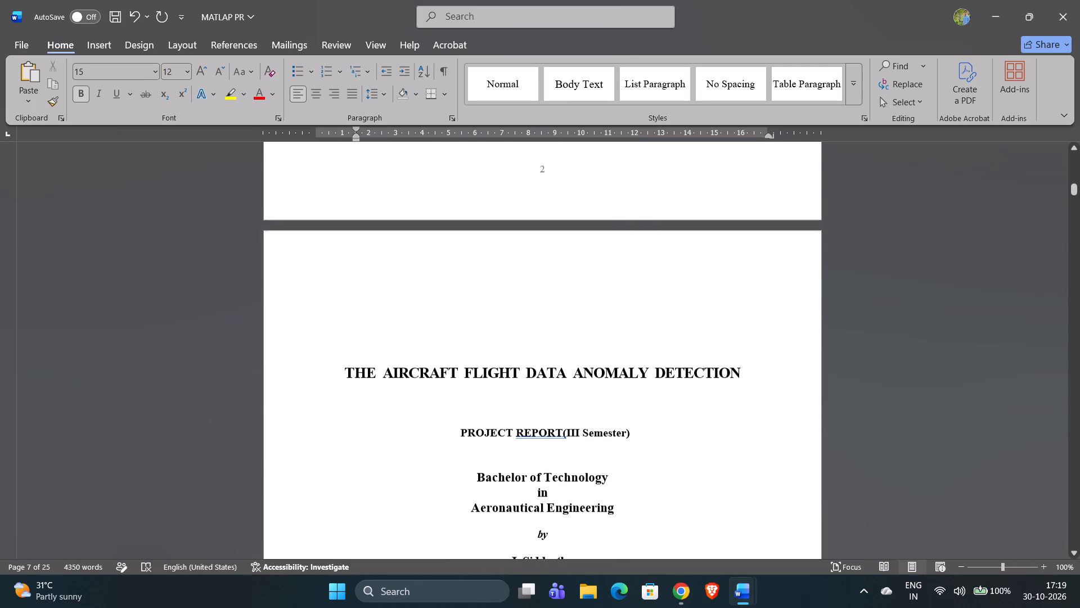
scroll(660, 268, "down", 3)
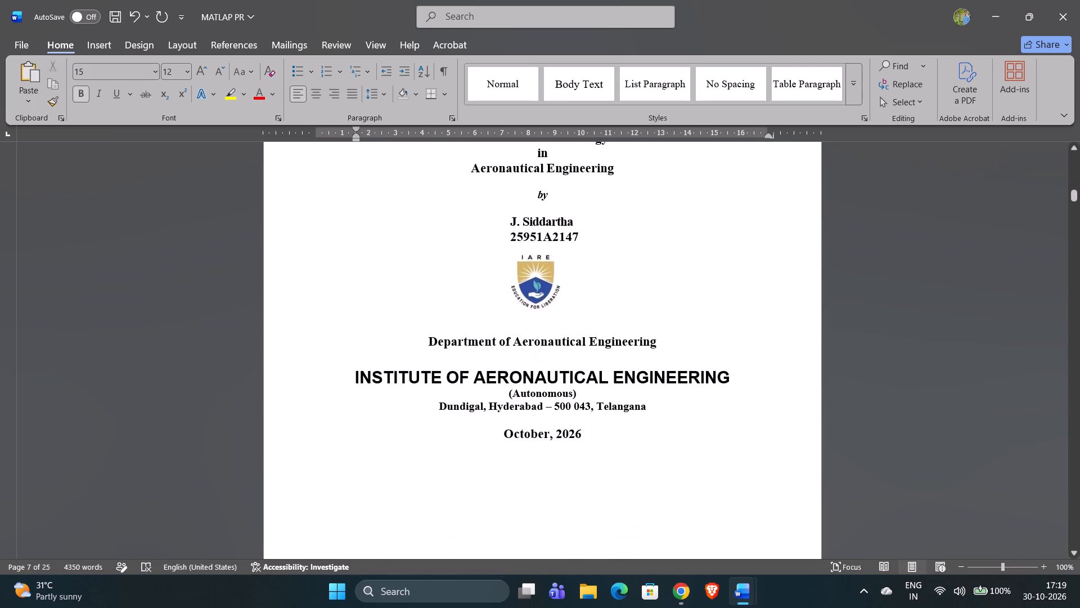
scroll(660, 268, "up", 6)
Ignore the grammar flag on “REPORT(” in the “PROJECT REPORT(III Semester)” line of the title page.
scroll(660, 268, "down", 1)
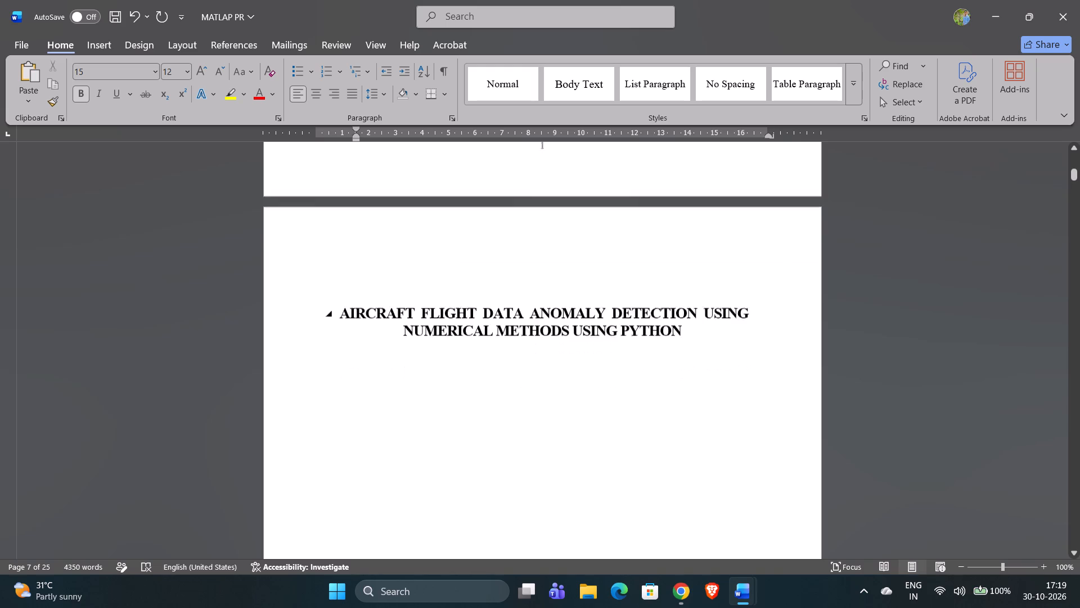
scroll(660, 268, "down", 5)
scroll(660, 268, "up", 1)
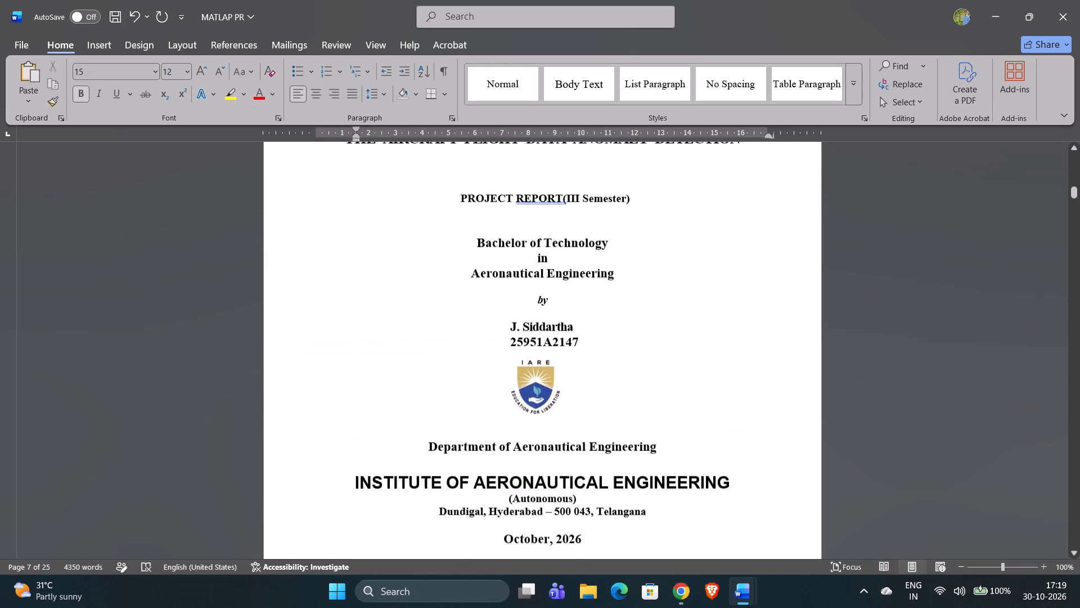
scroll(660, 268, "up", 1)
scroll(660, 268, "down", 1)
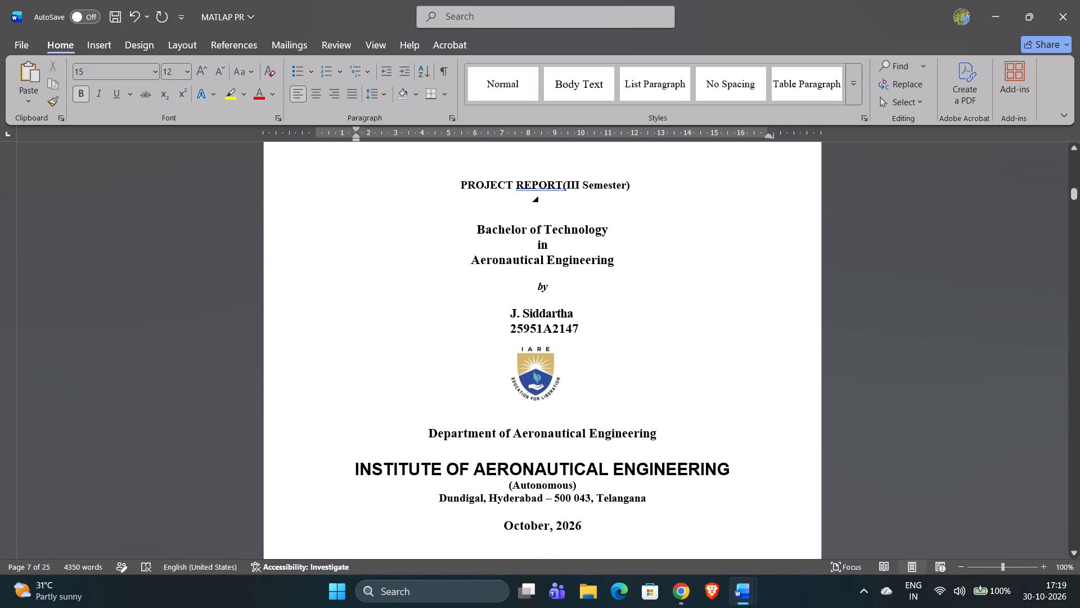
left_click(536, 186)
right_click(536, 186)
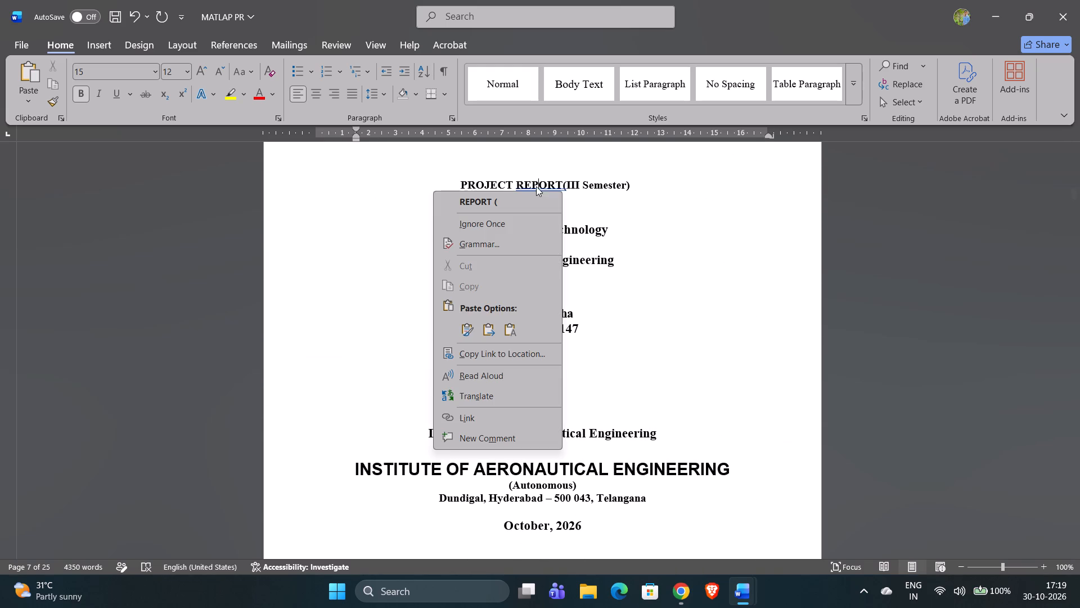
left_click(503, 228)
Recheck the wording of the cover, topic and title pages of the report.
scroll(601, 261, "down", 1)
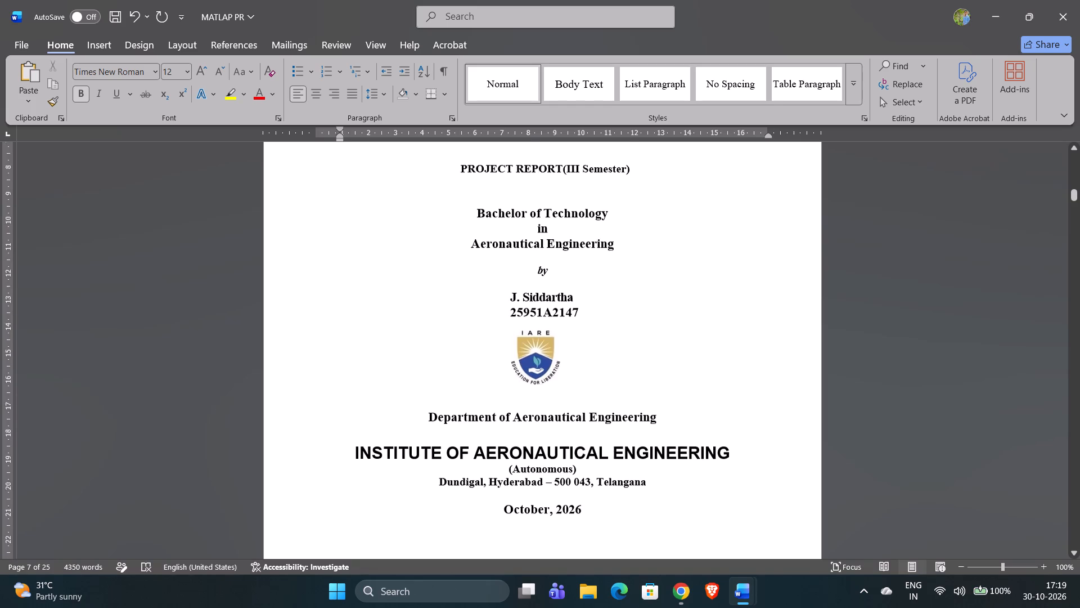
scroll(601, 261, "down", 3)
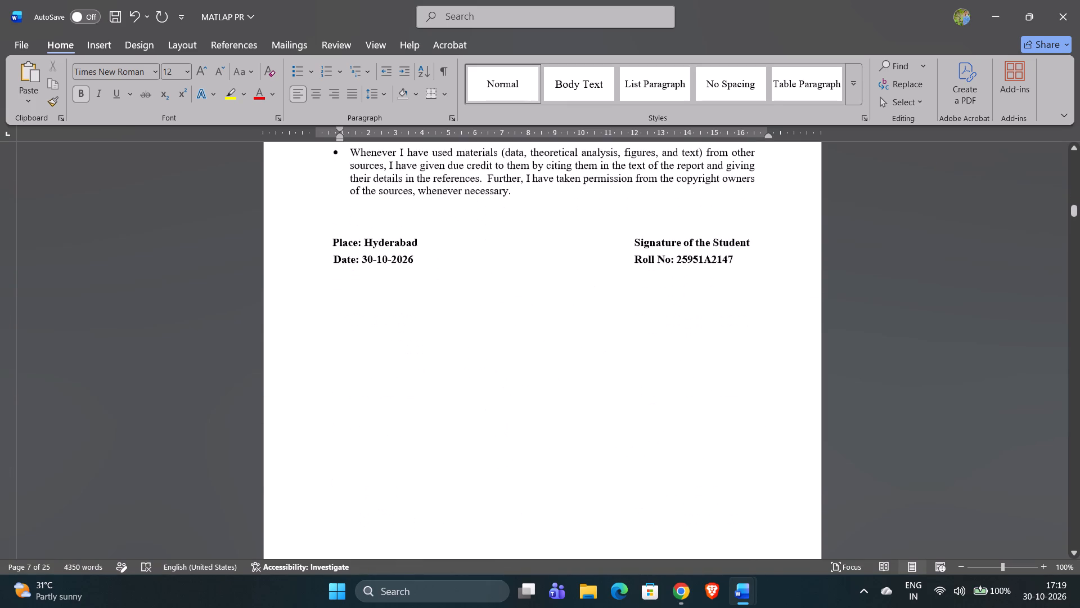
scroll(601, 261, "up", 7)
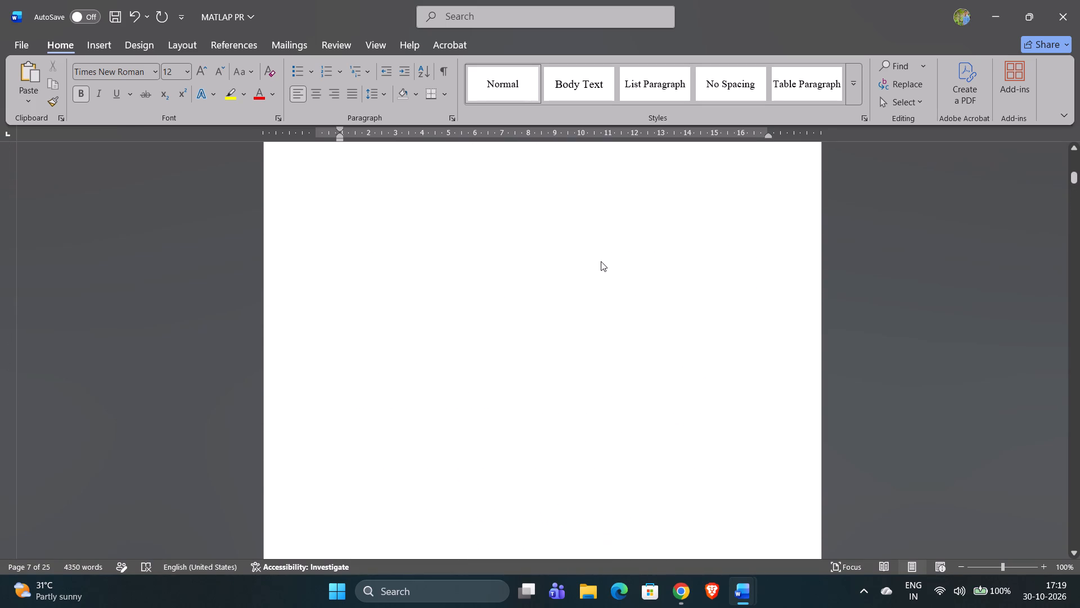
scroll(601, 261, "up", 1)
scroll(601, 261, "down", 4)
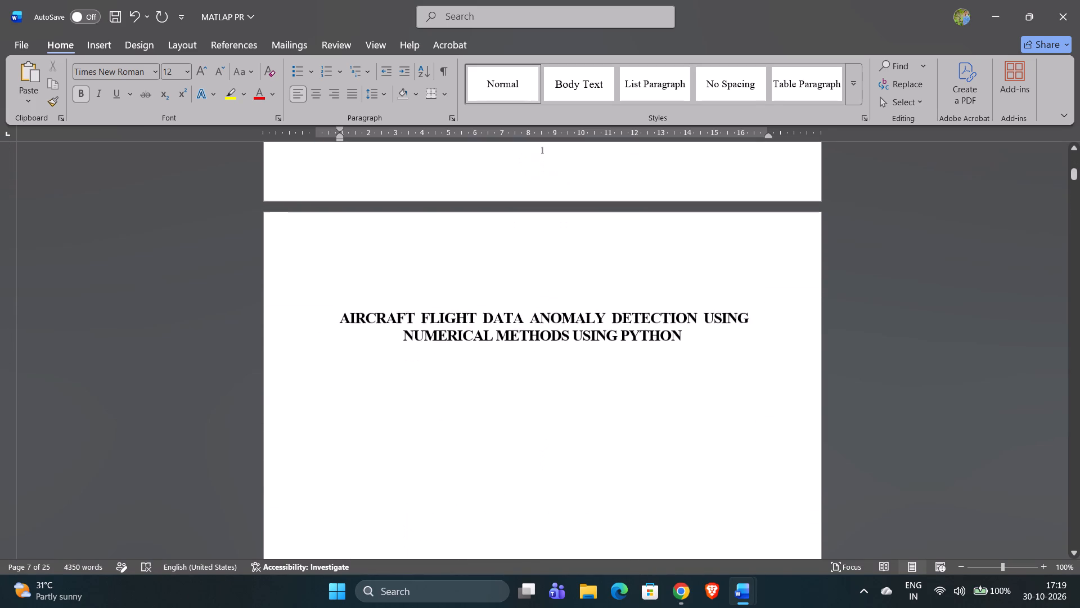
scroll(593, 239, "down", 1)
scroll(593, 239, "up", 4)
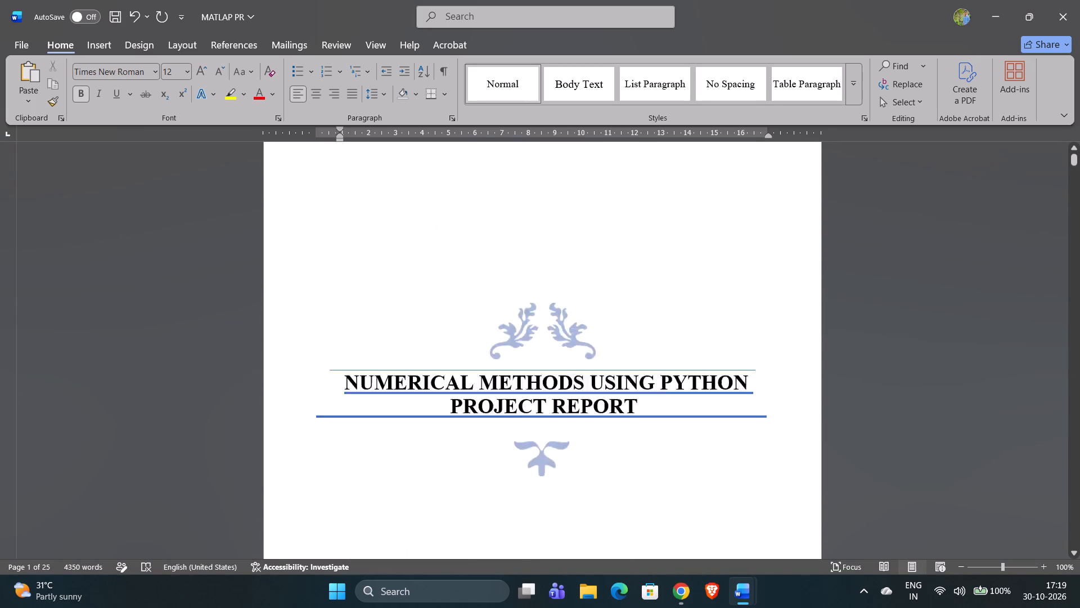
scroll(593, 239, "up", 1)
scroll(593, 239, "down", 5)
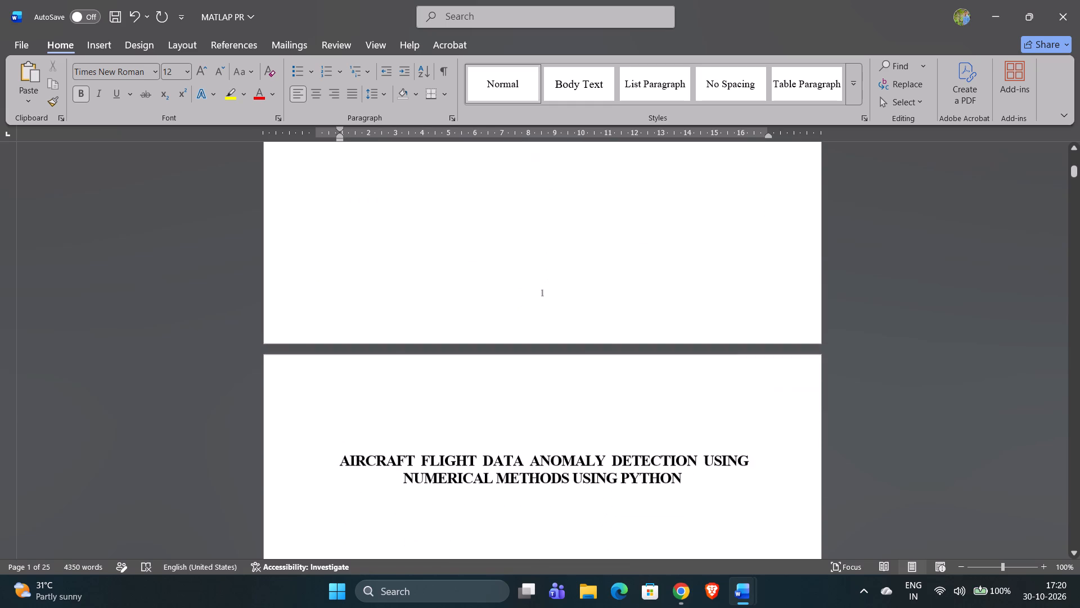
scroll(593, 239, "down", 5)
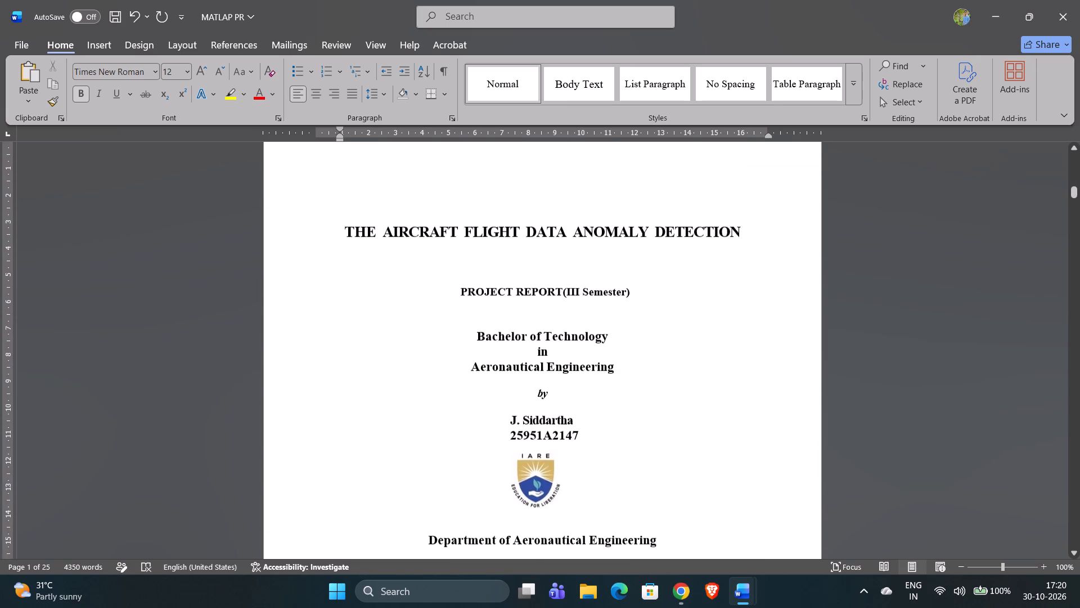
scroll(593, 239, "down", 1)
scroll(593, 239, "up", 1)
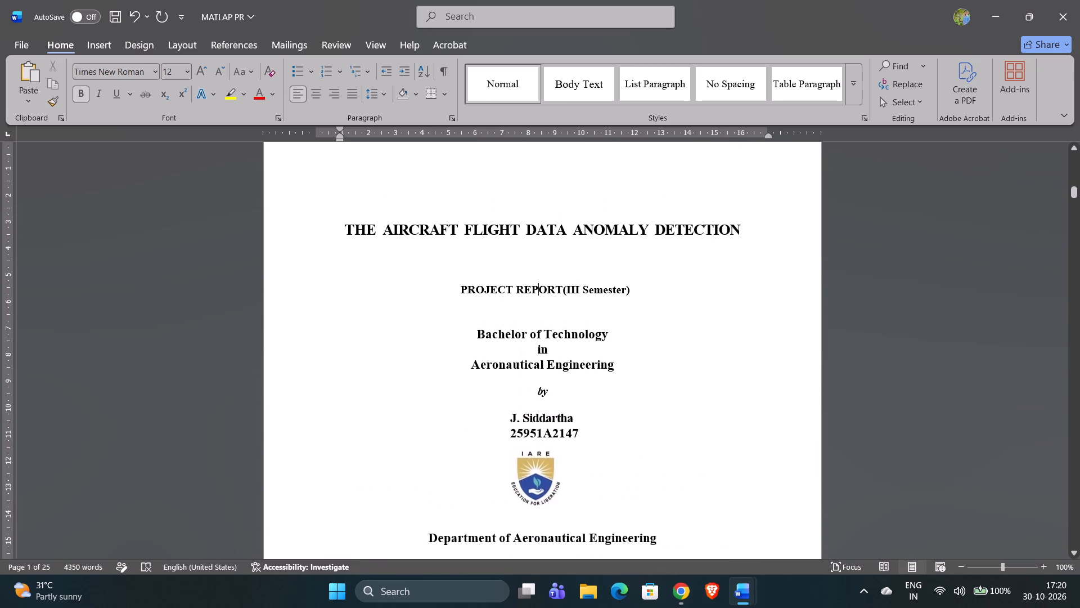
Check the text, date and signature details on the DECLARATION and APPROVAL SHEET pages.
scroll(593, 239, "down", 3)
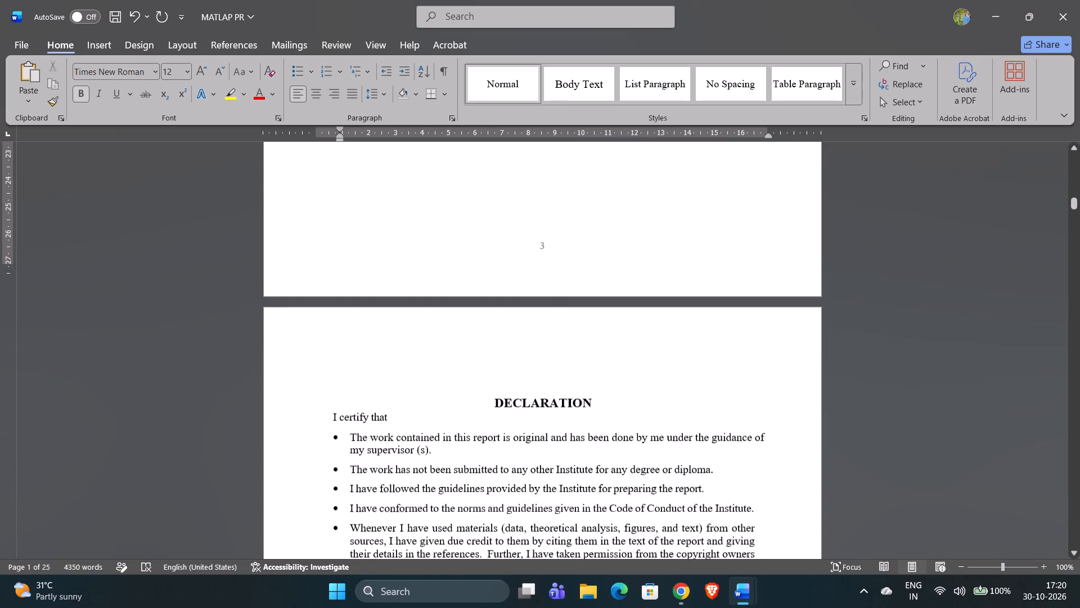
scroll(593, 239, "down", 2)
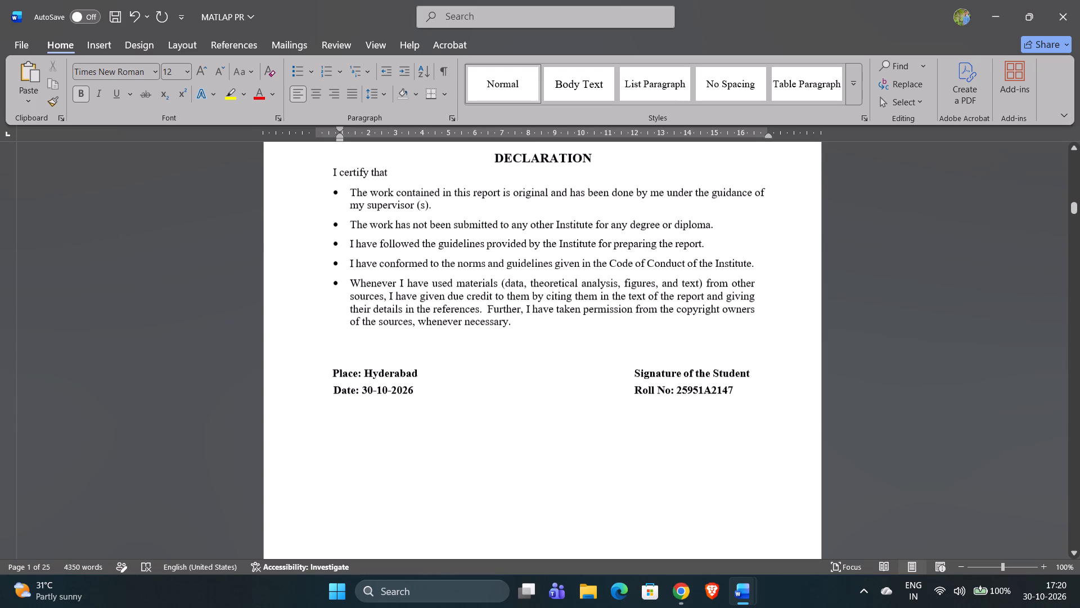
scroll(593, 239, "up", 1)
scroll(593, 239, "down", 1)
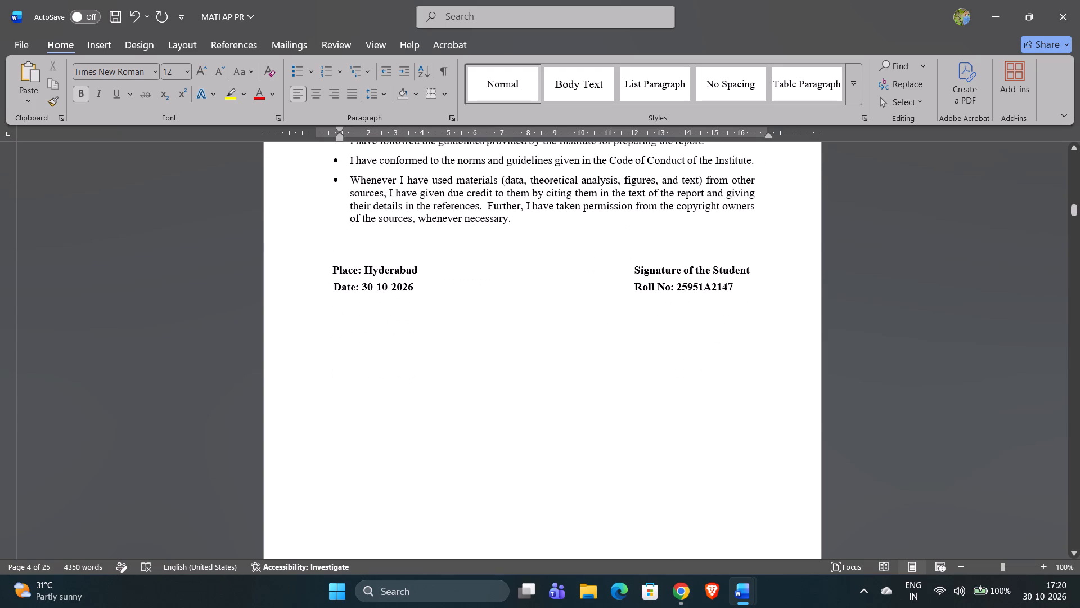
scroll(593, 239, "down", 2)
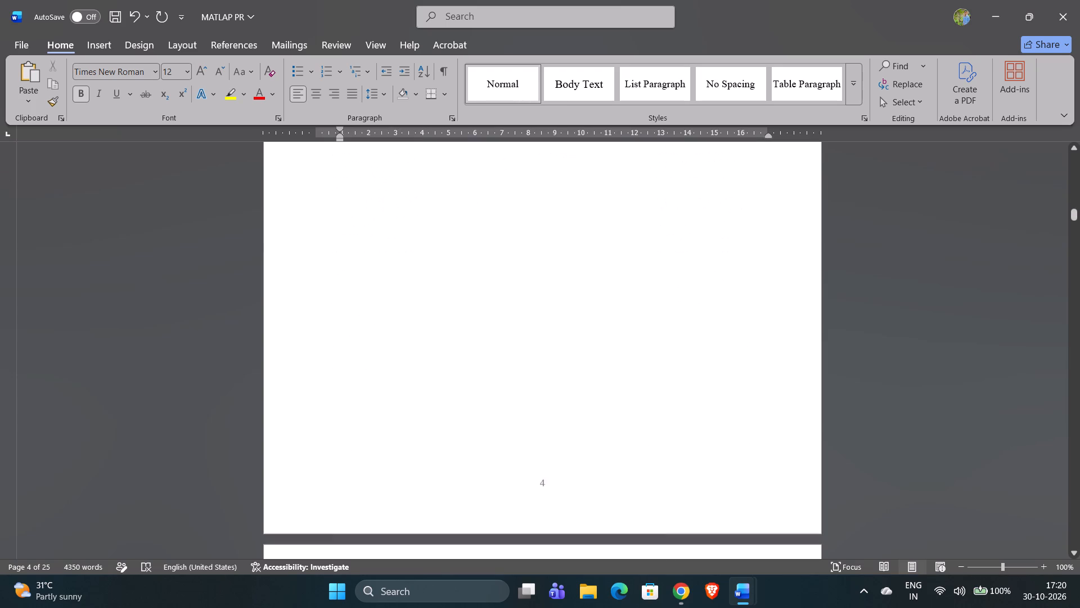
scroll(593, 239, "down", 2)
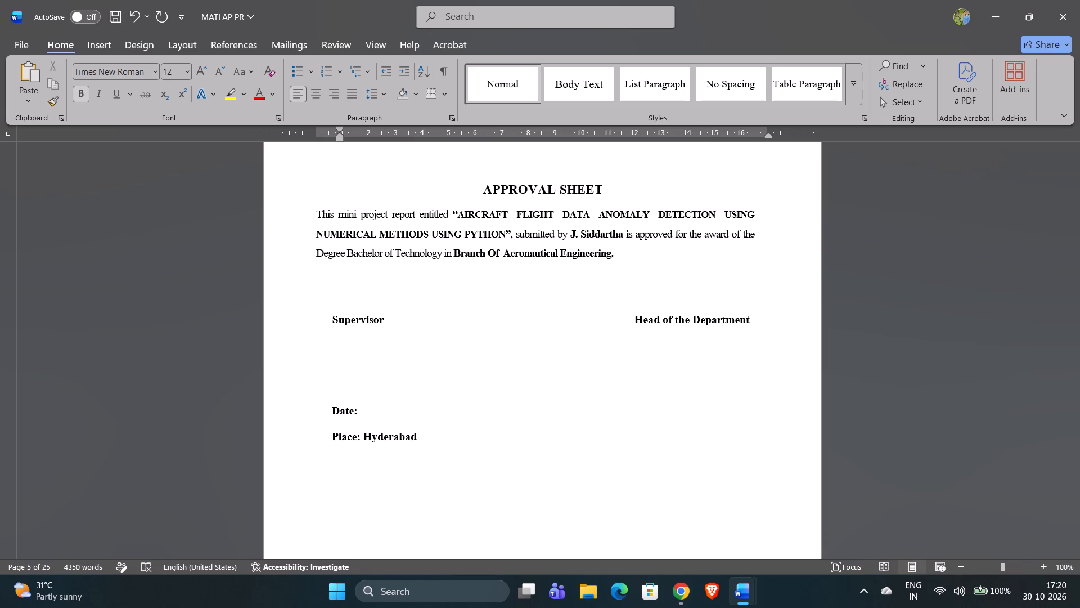
Review the ABSTRACT page, including its body text and keywords, for consistency with the flight data anomaly detection topic.
scroll(531, 341, "down", 3)
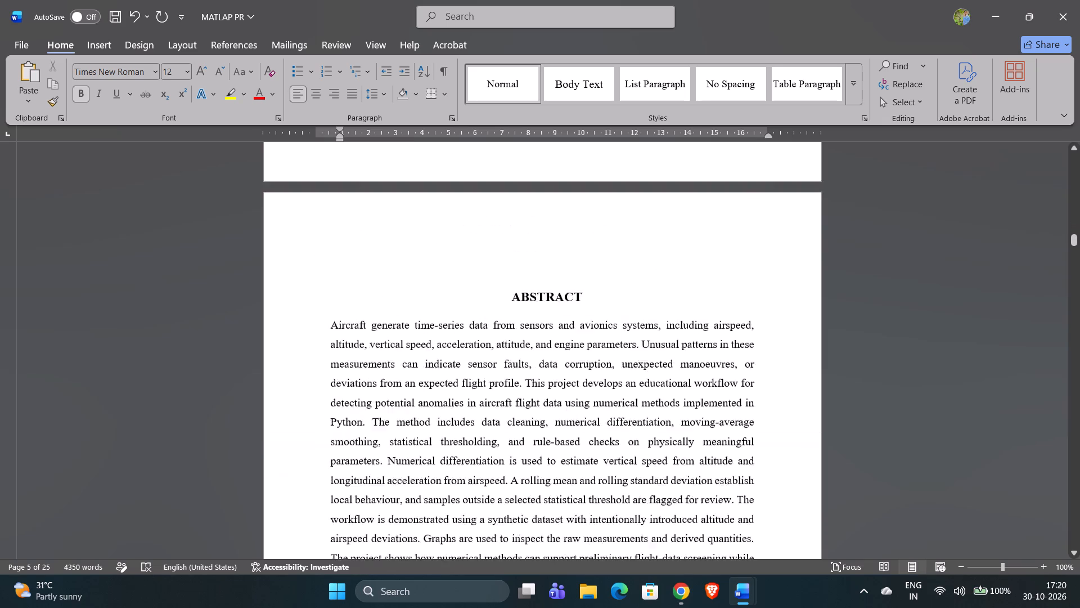
scroll(531, 341, "down", 1)
scroll(531, 341, "up", 1)
scroll(531, 341, "down", 1)
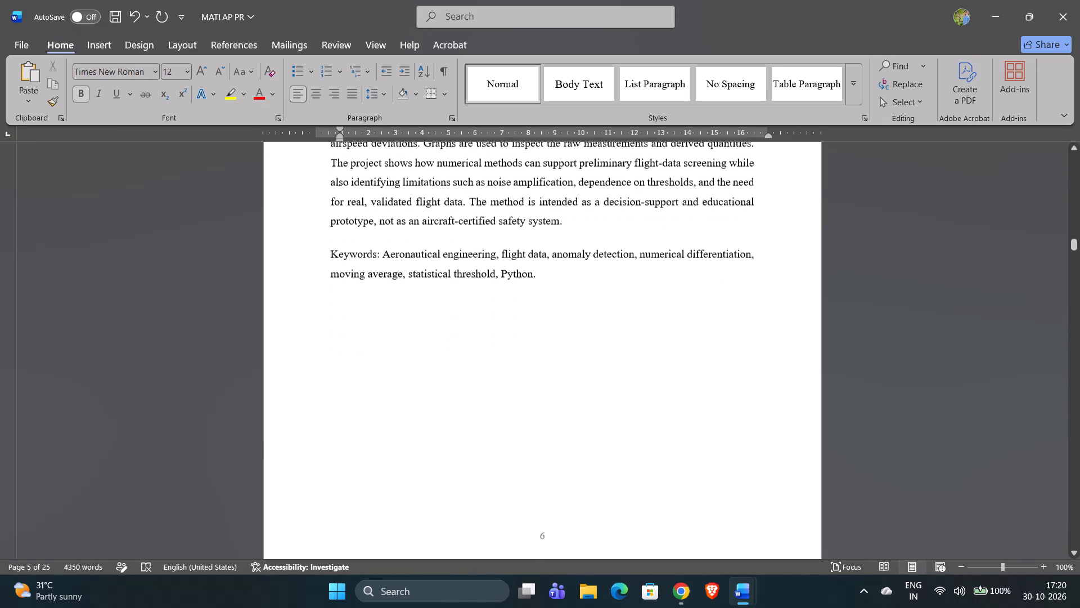
scroll(531, 341, "down", 1)
scroll(531, 341, "up", 2)
scroll(531, 341, "down", 5)
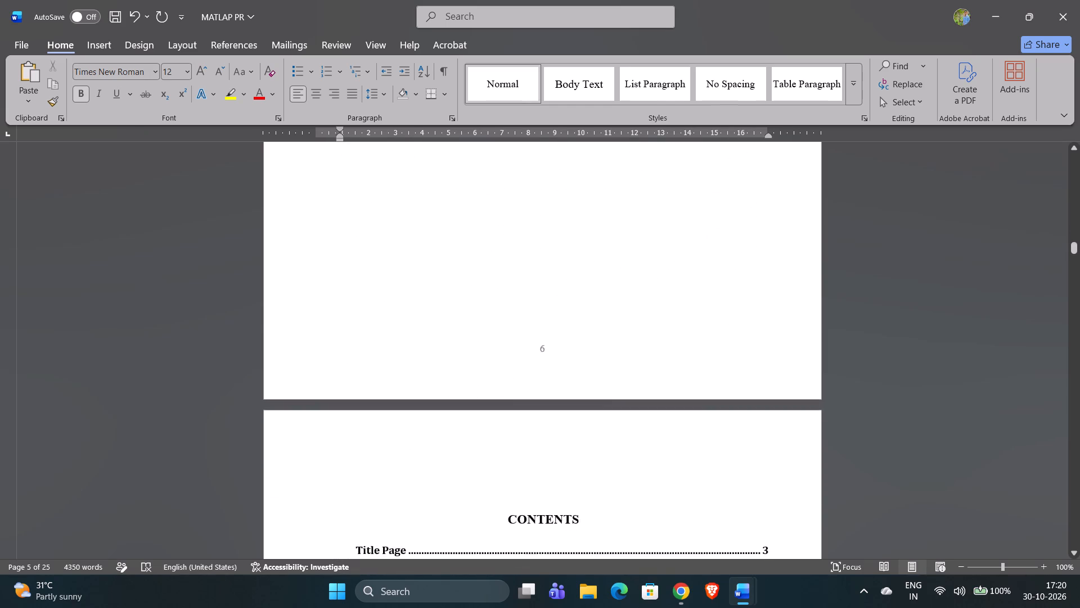
Examine the CONTENTS page entries, their page numbers and dot leaders from Title Page through References.
scroll(531, 341, "down", 2)
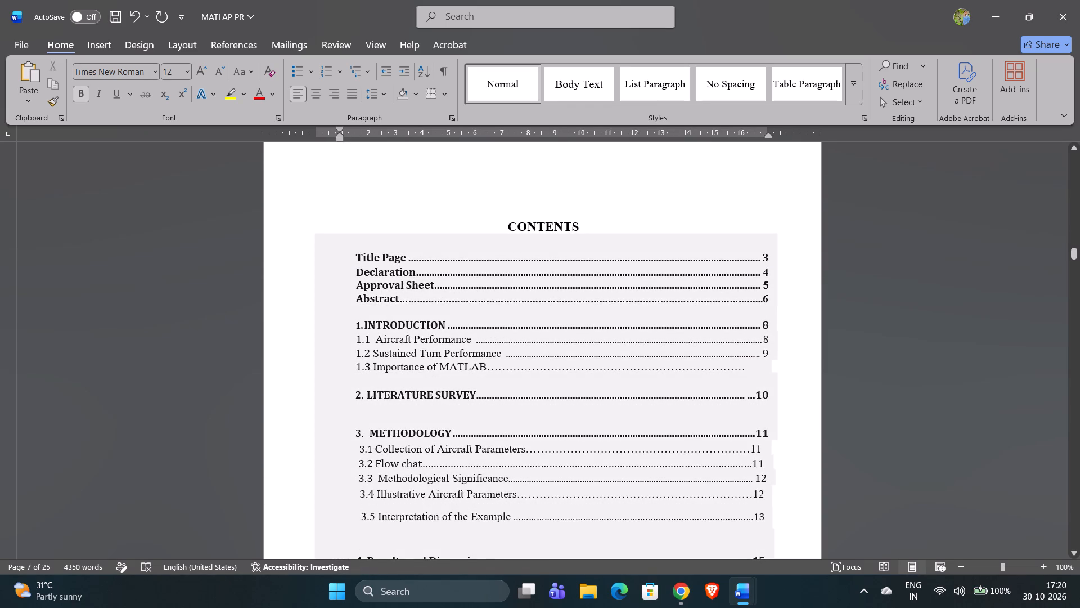
scroll(531, 341, "down", 3)
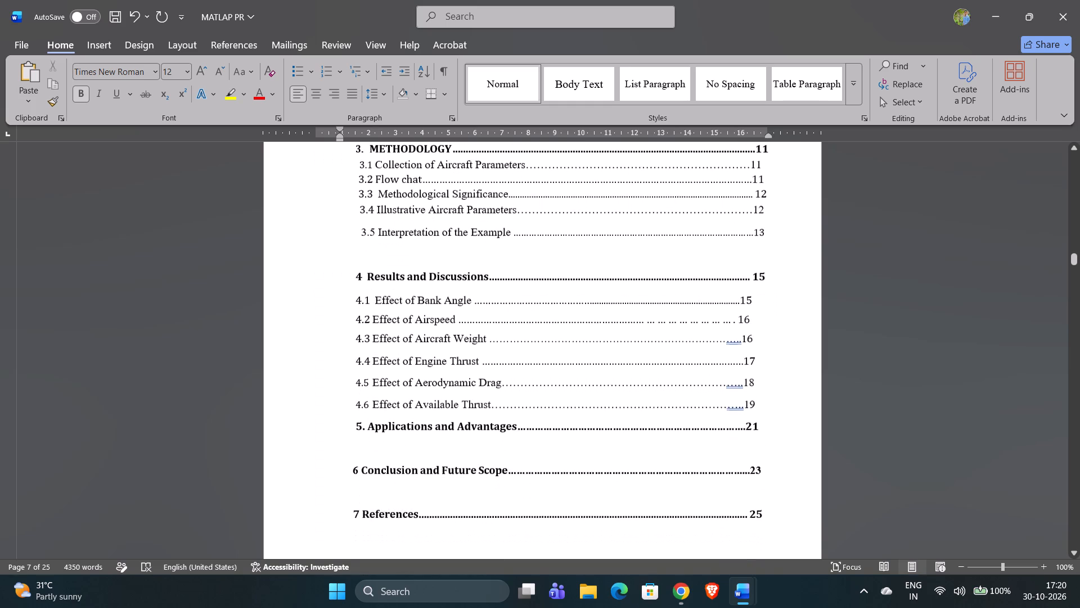
scroll(531, 341, "down", 1)
scroll(531, 341, "up", 5)
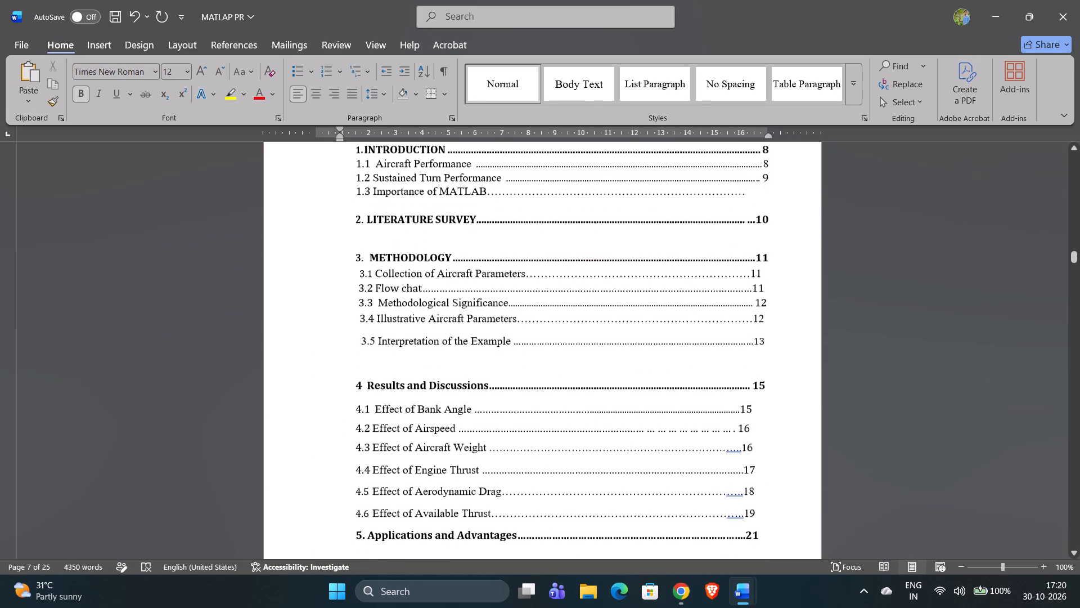
scroll(531, 341, "up", 2)
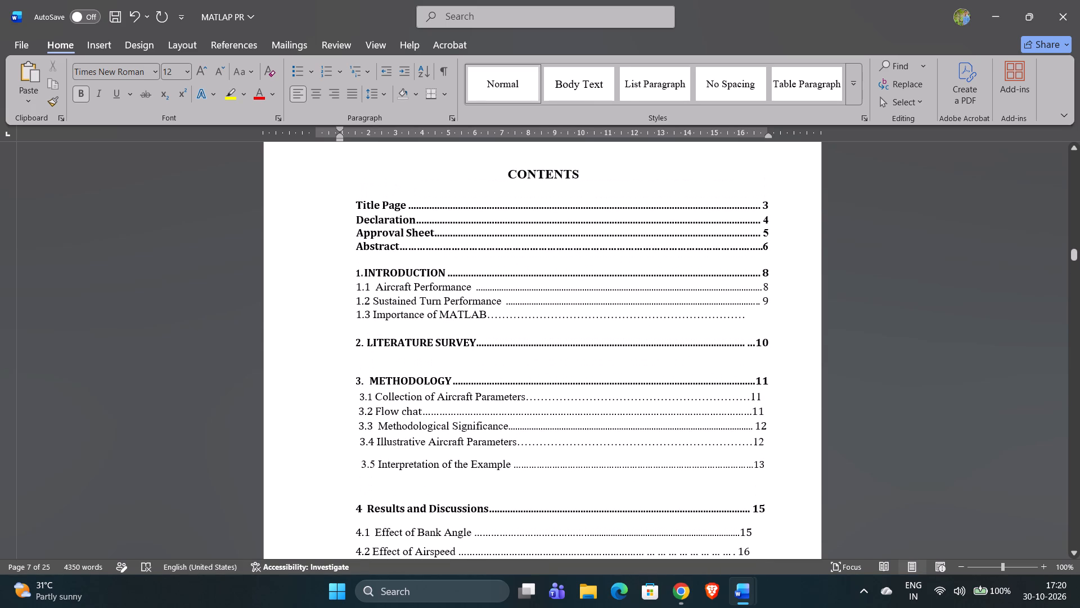
Add one dot to the leader before page number 11 in the “3.1 Collection of Aircraft Parameters” contents line.
left_click(751, 400)
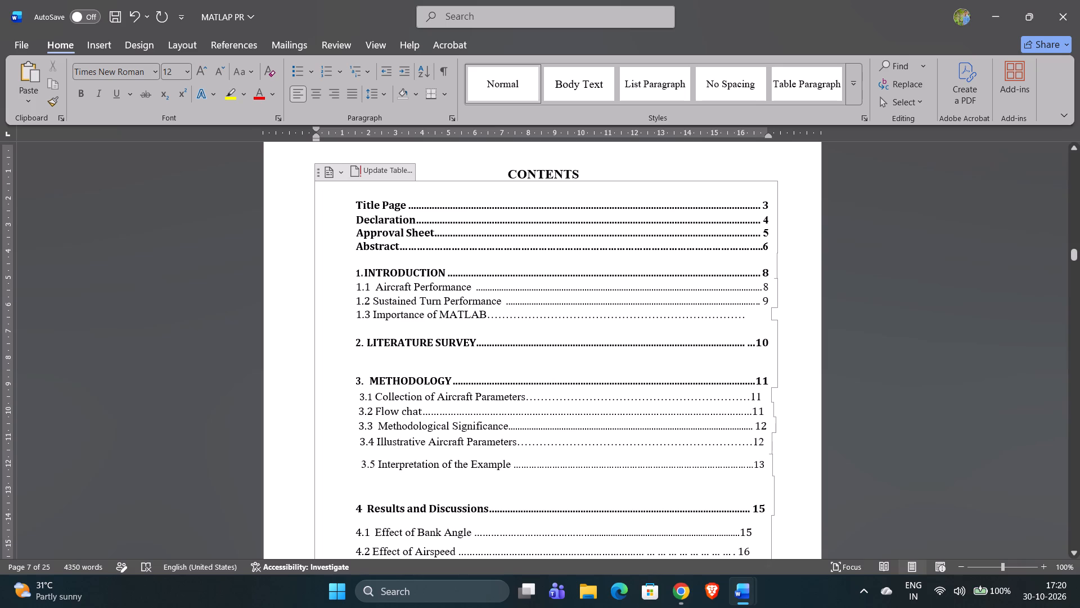
key("period")
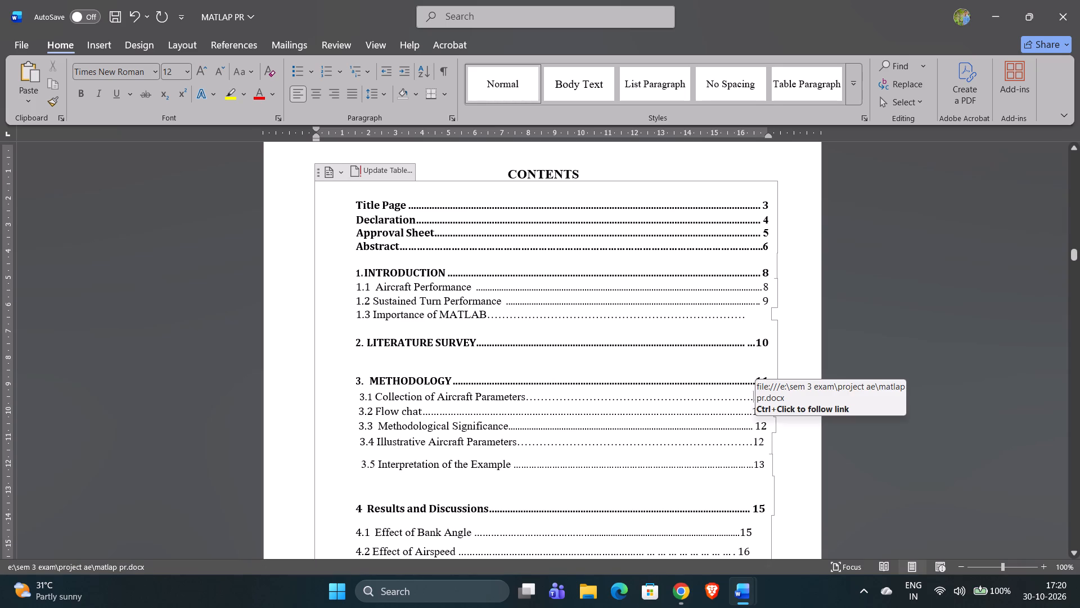
Replace the spacing before page number 12 in the “3.3 Methodological Significance” contents line with dots so the number aligns with neighbouring lines.
left_click(755, 430)
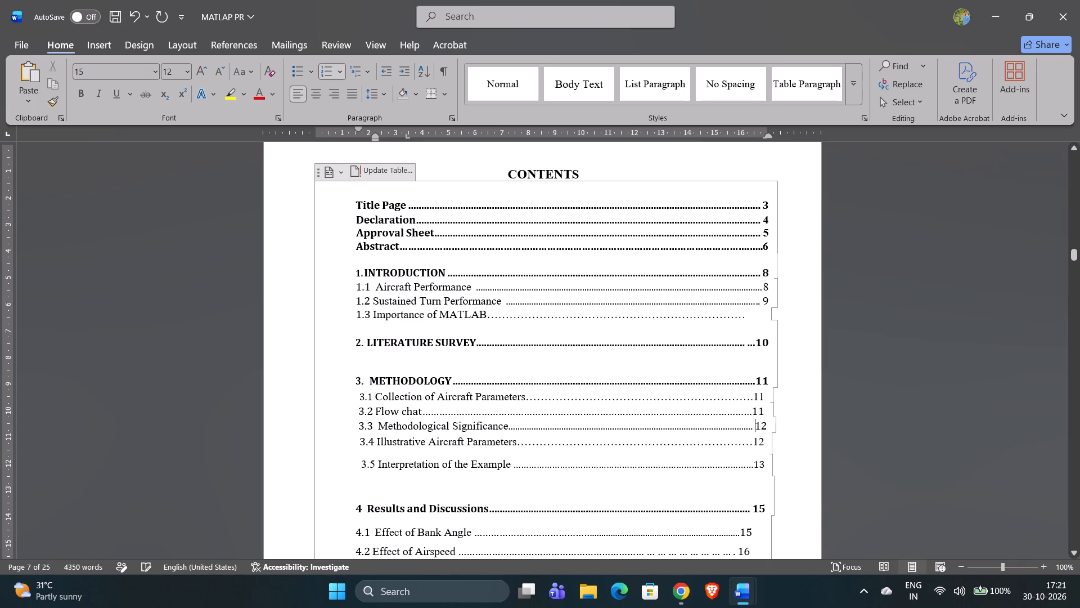
key("BackSpace")
key("period")
key("period")
key("period")
key("period")
key("period")
key("period")
key("period")
key("period")
key("period")
key("period")
key("period")
key("period")
key("period")
key("period")
key("period")
key("period")
key("period")
key("period")
key("period")
key("period")
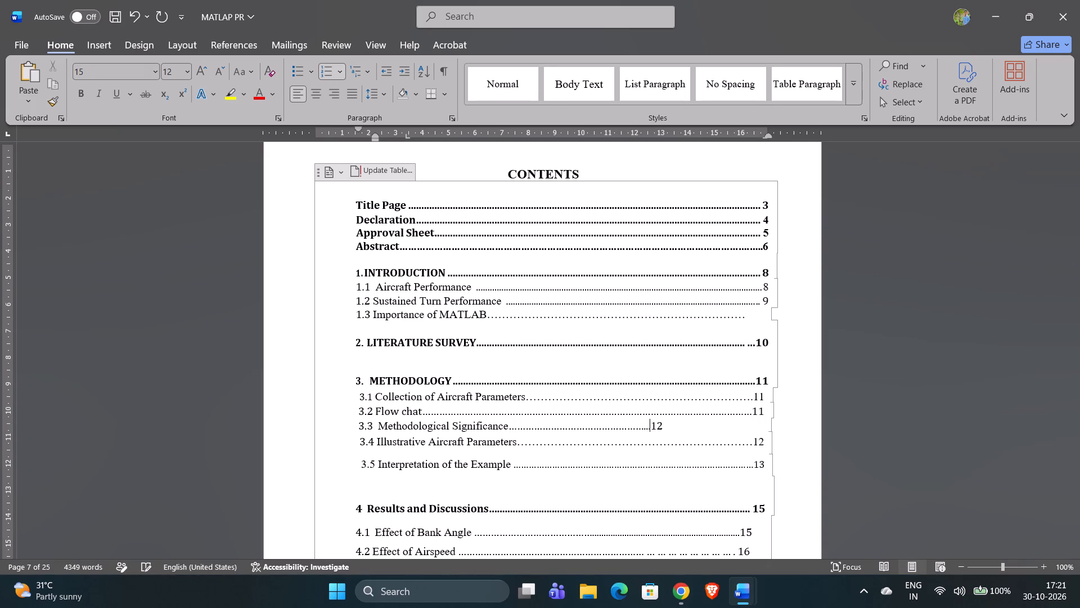
type("....")
key("BackSpace")
key("BackSpace")
key("period")
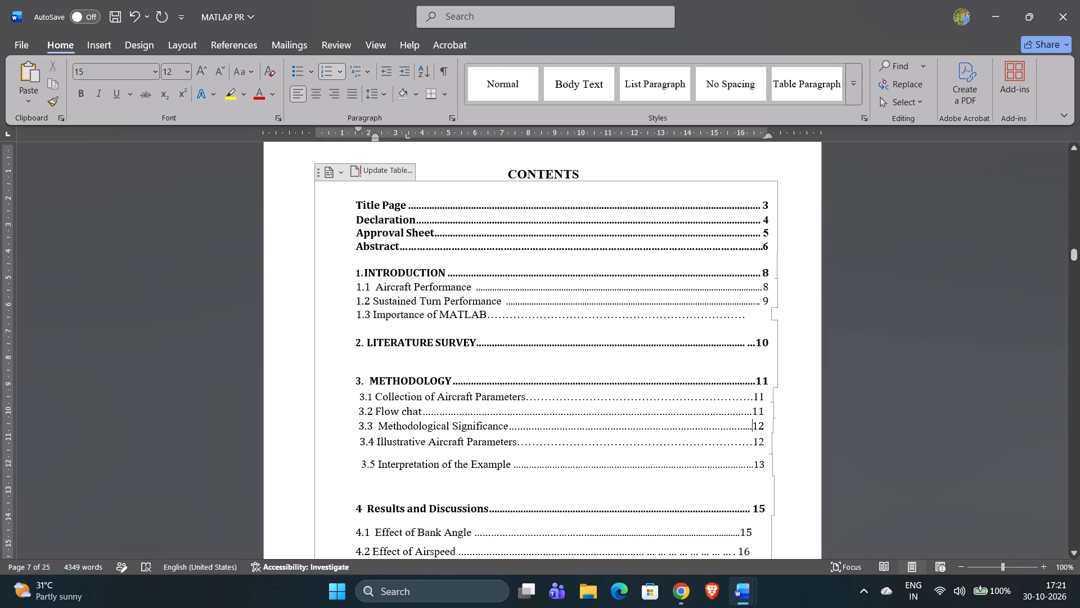
Look over the CONTENTS page, switch to the ChatGPT-generated report in Chrome and examine its table of contents for comparison.
scroll(703, 474, "down", 1)
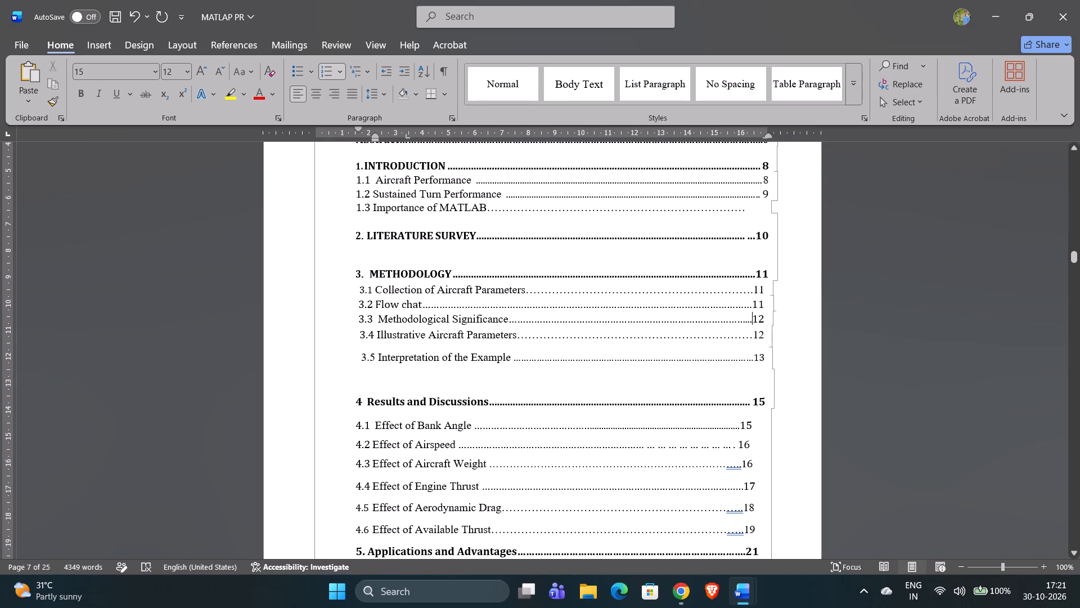
scroll(718, 298, "up", 1)
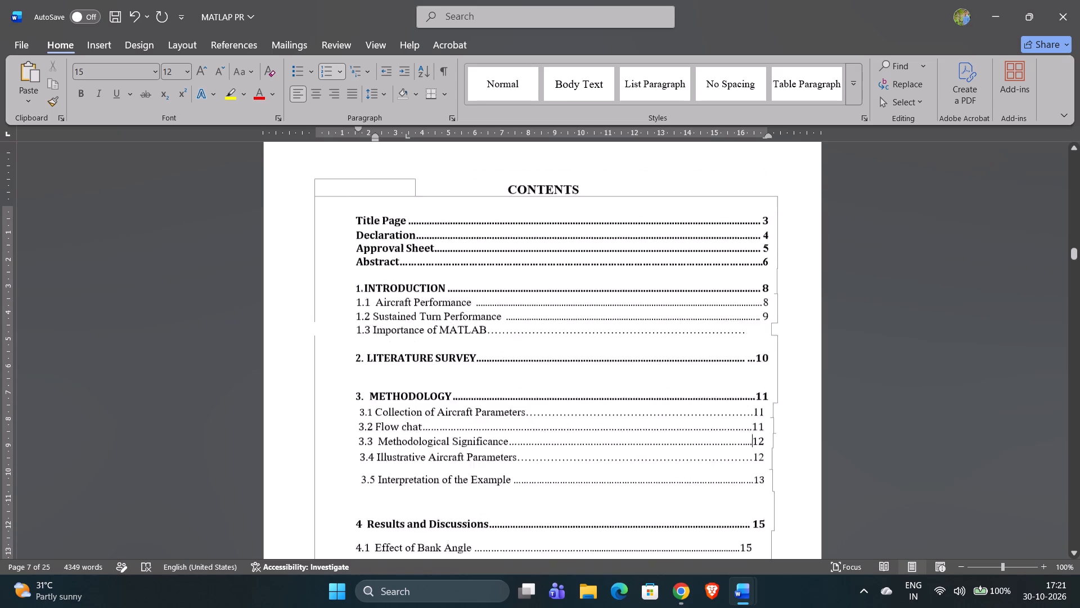
scroll(718, 298, "up", 1)
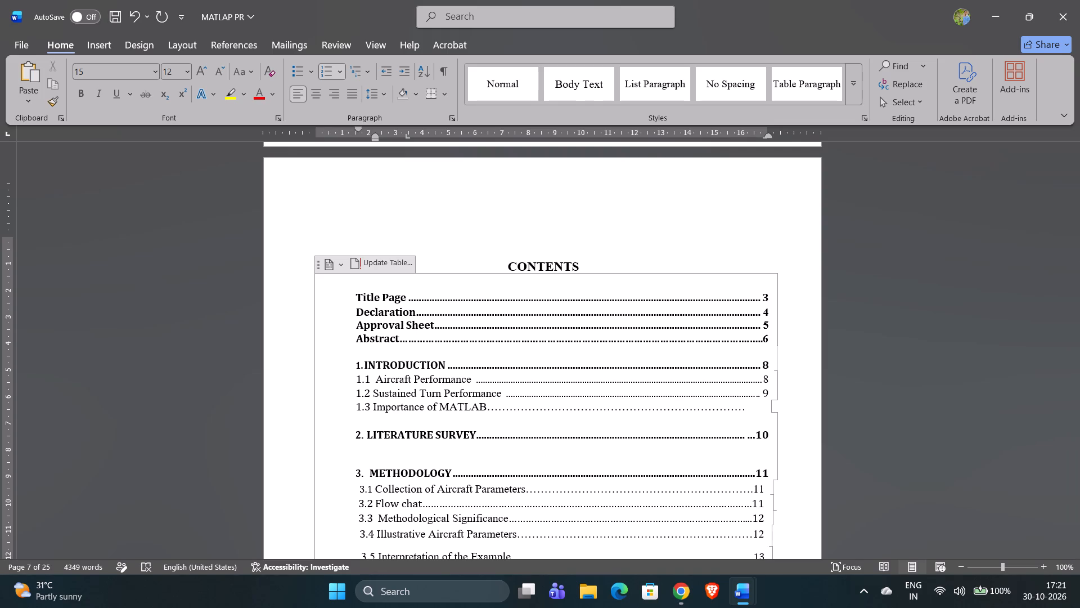
left_click(602, 231)
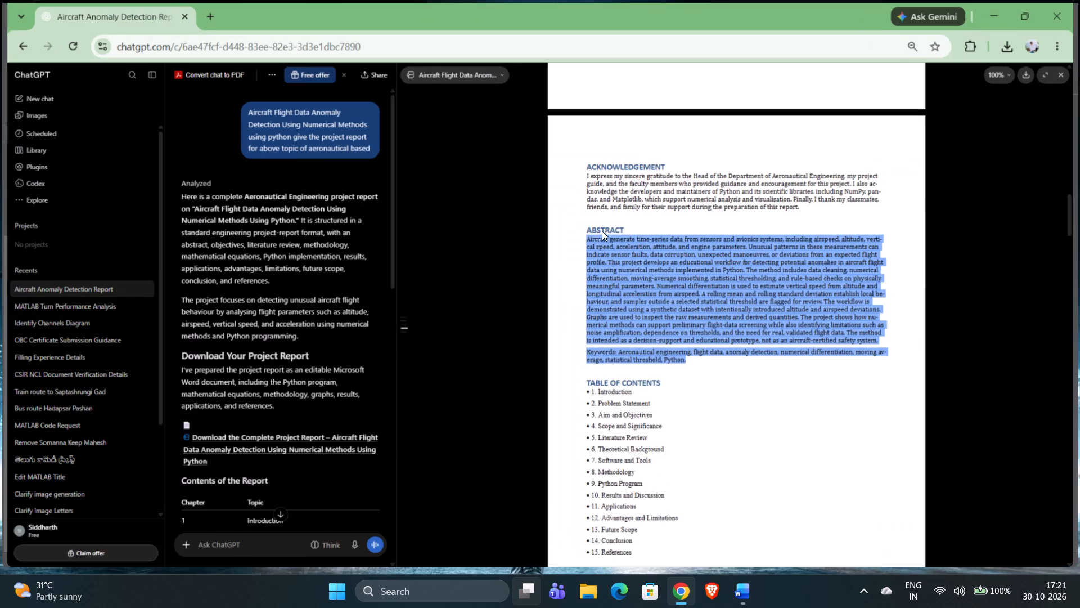
left_click(706, 405)
scroll(706, 405, "down", 1)
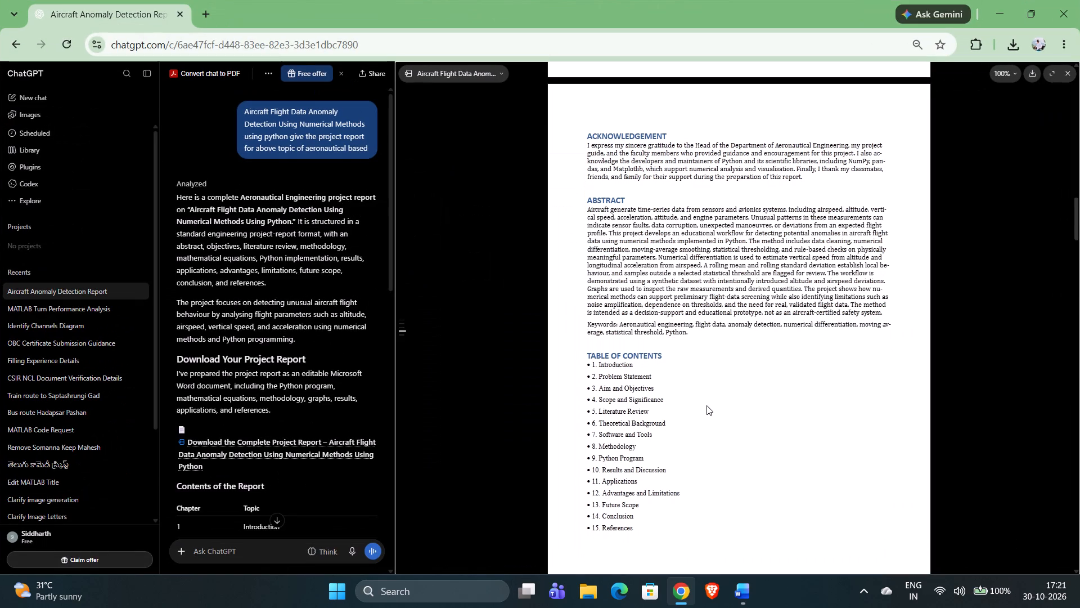
scroll(706, 405, "down", 2)
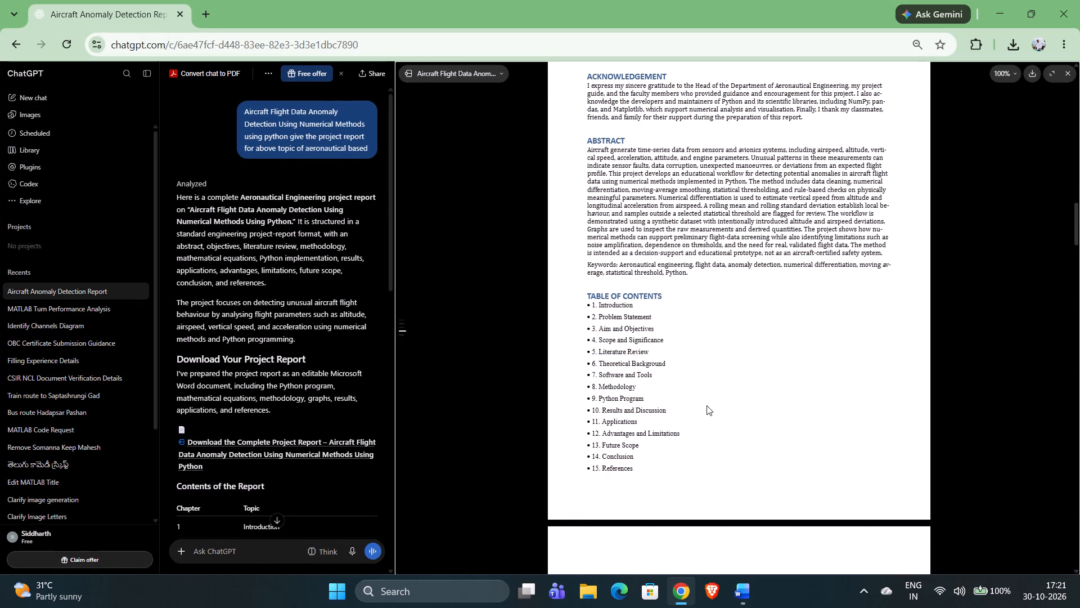
scroll(706, 405, "down", 1)
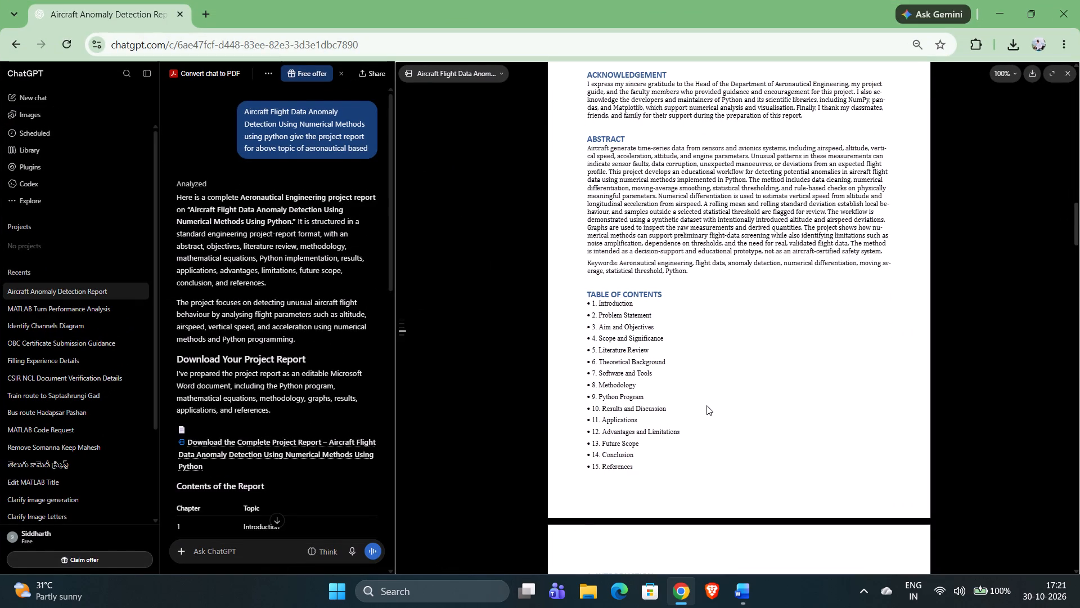
scroll(706, 405, "down", 1)
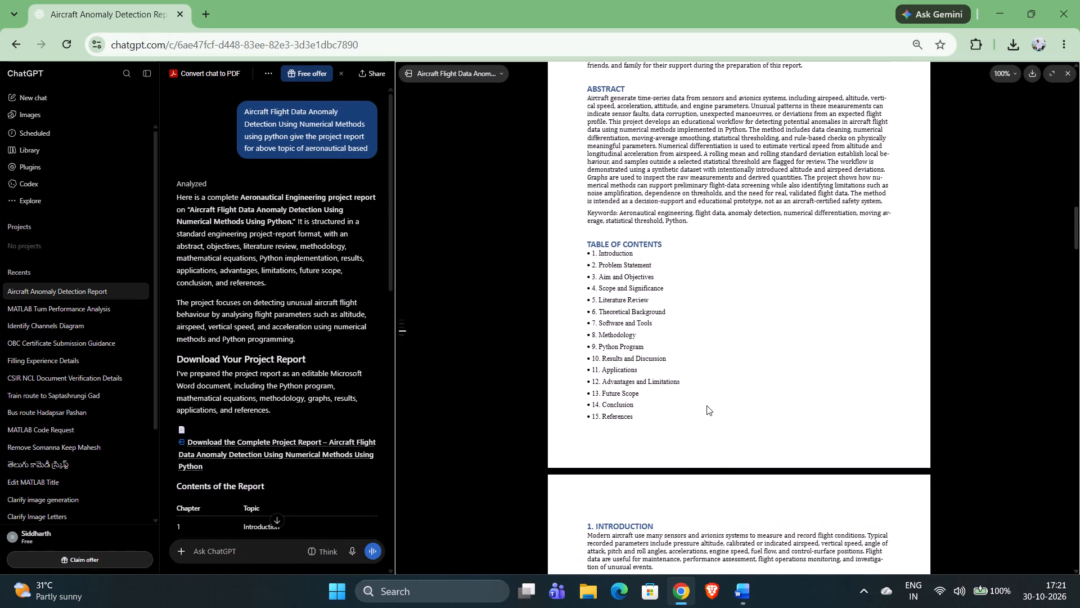
scroll(706, 405, "up", 2)
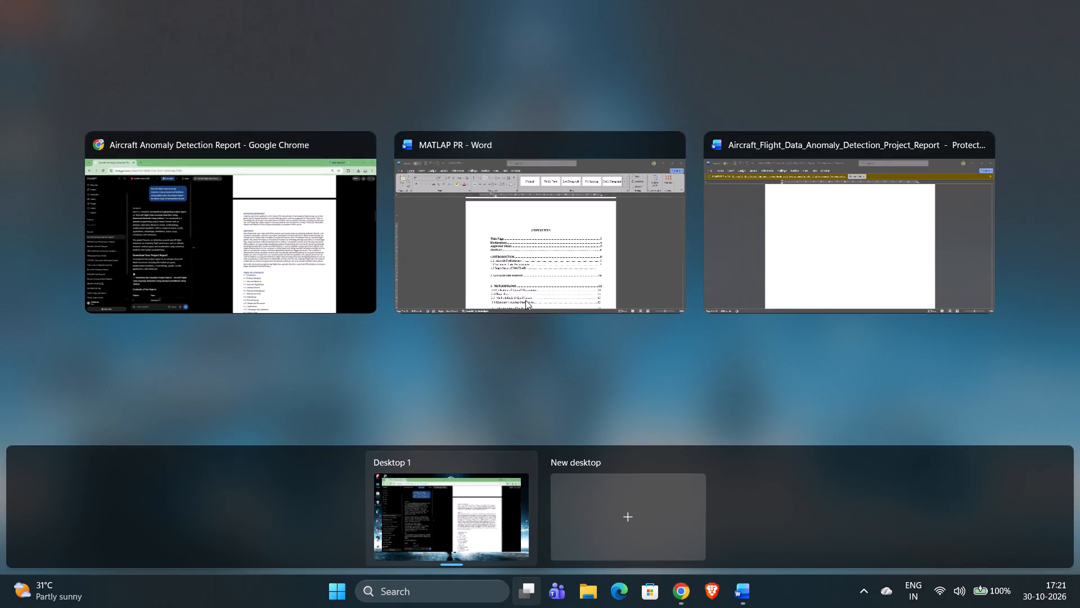
Return to the MATLAP PR report in Word and check its CONTENTS entries against the start of the Introduction chapter.
left_click(525, 300)
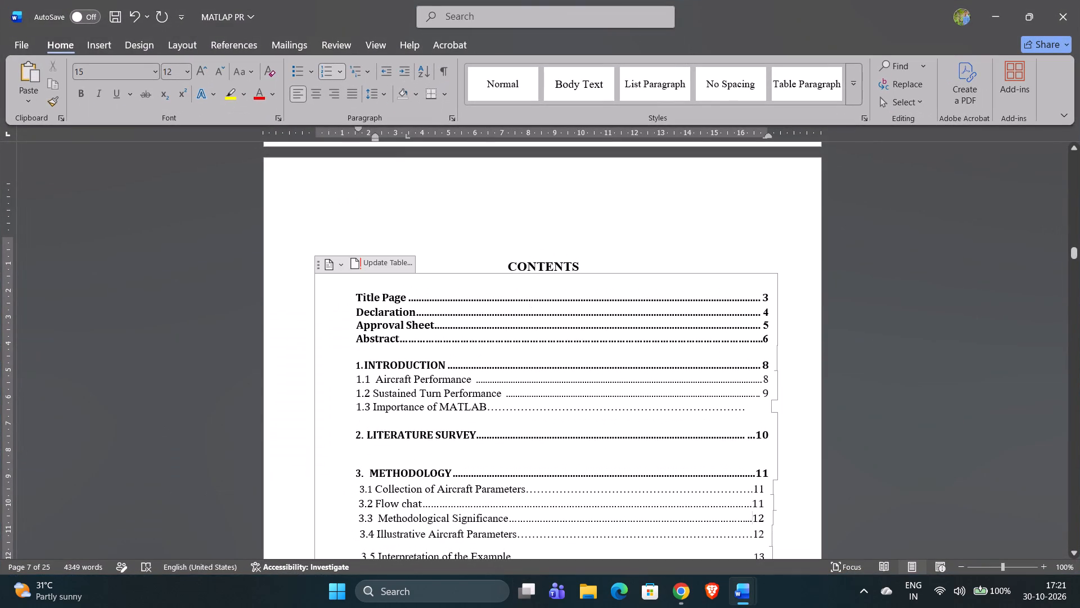
scroll(433, 184, "down", 4)
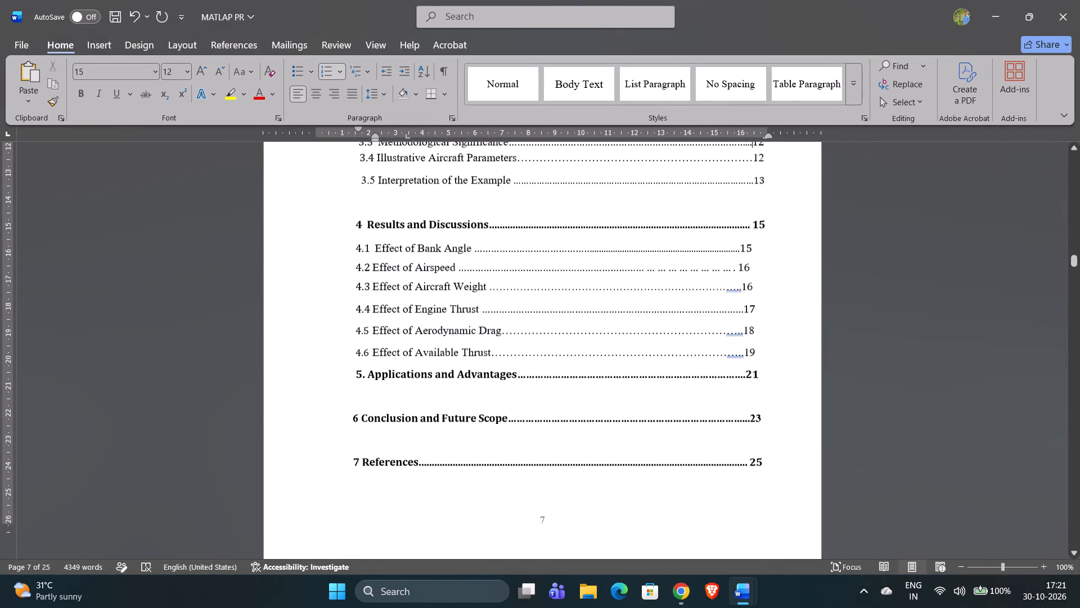
scroll(433, 184, "down", 1)
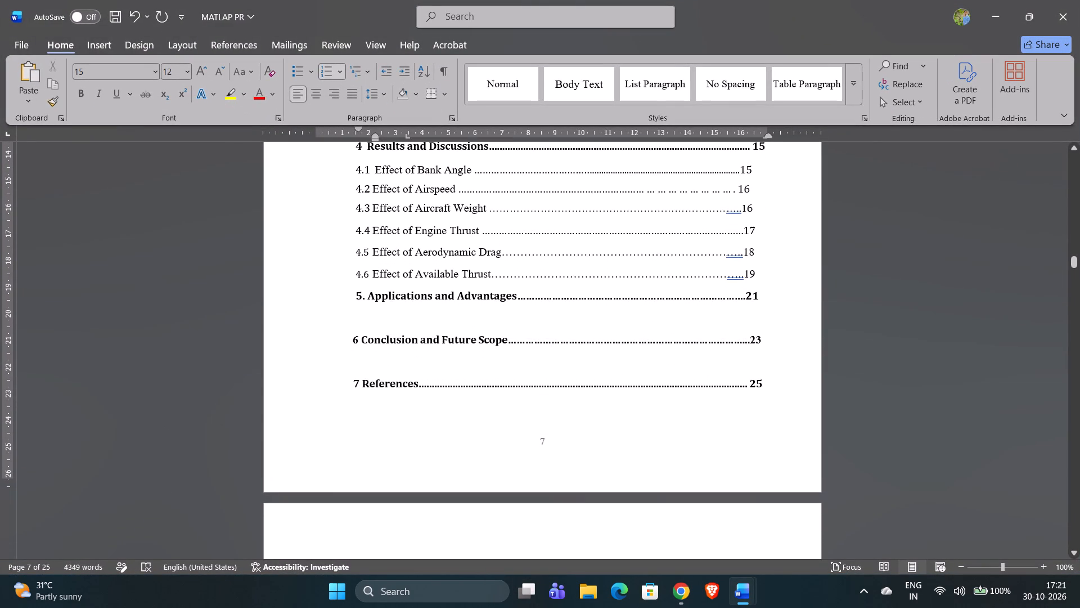
scroll(433, 184, "down", 3)
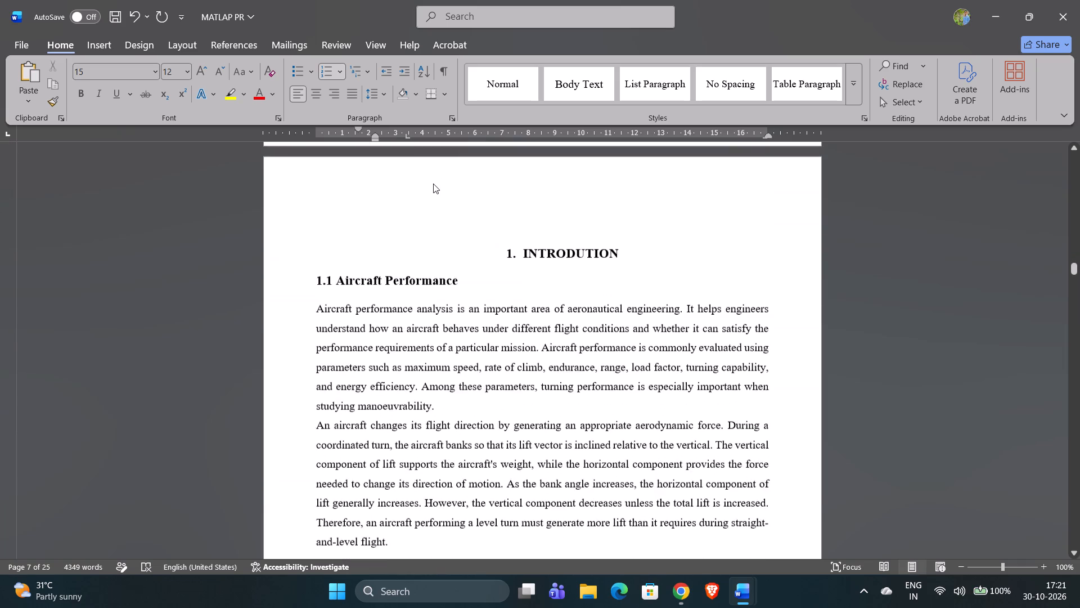
scroll(433, 184, "up", 6)
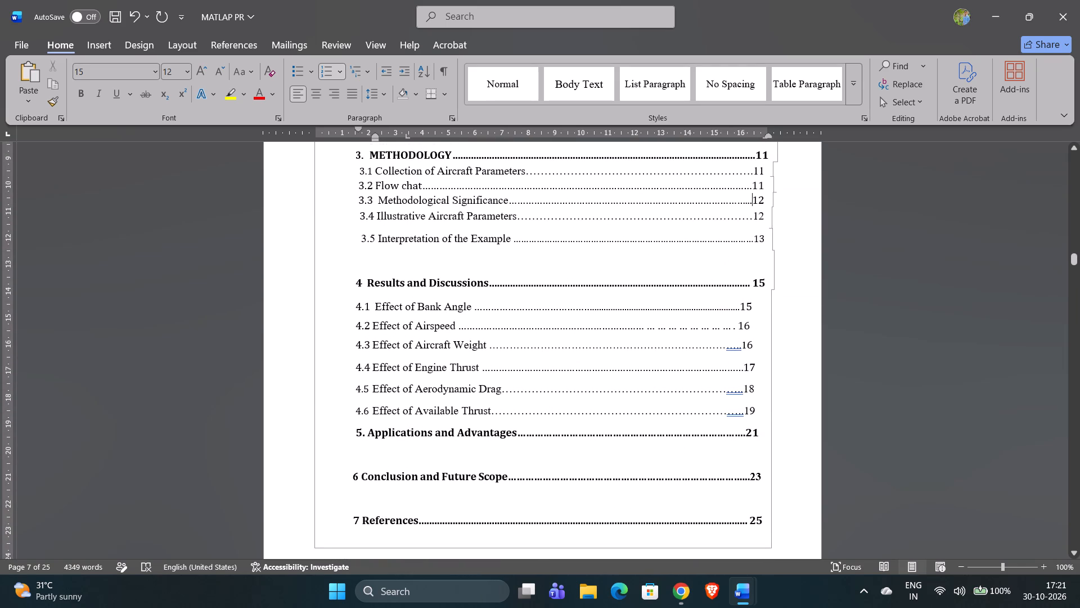
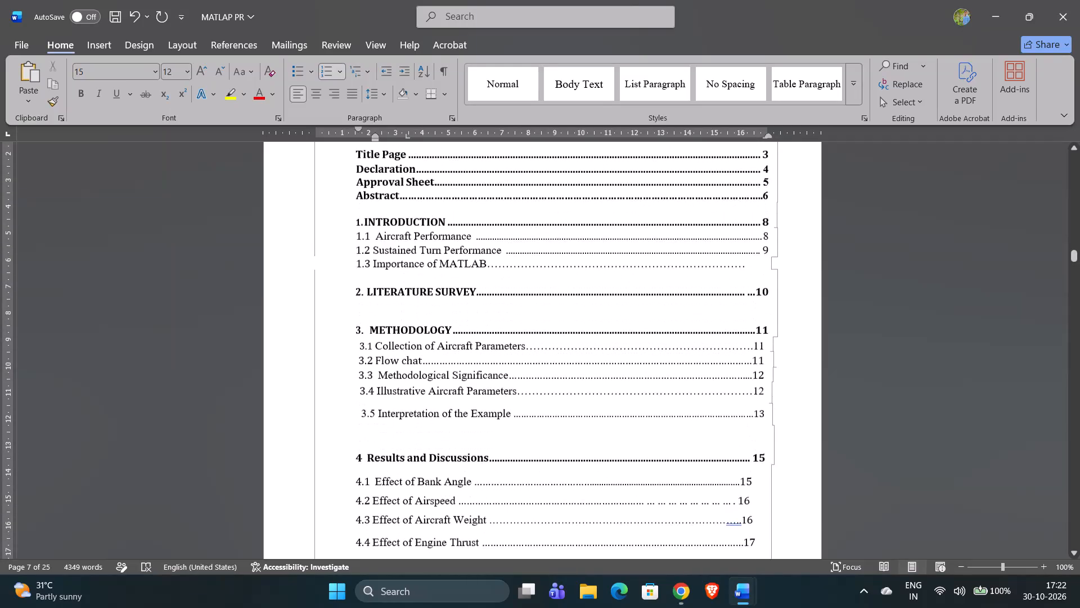
Replace the list number before INTRODUCTION on the CONTENTS page with the word “CHAPTER”, keeping the entry aligned with the others.
scroll(433, 184, "up", 1)
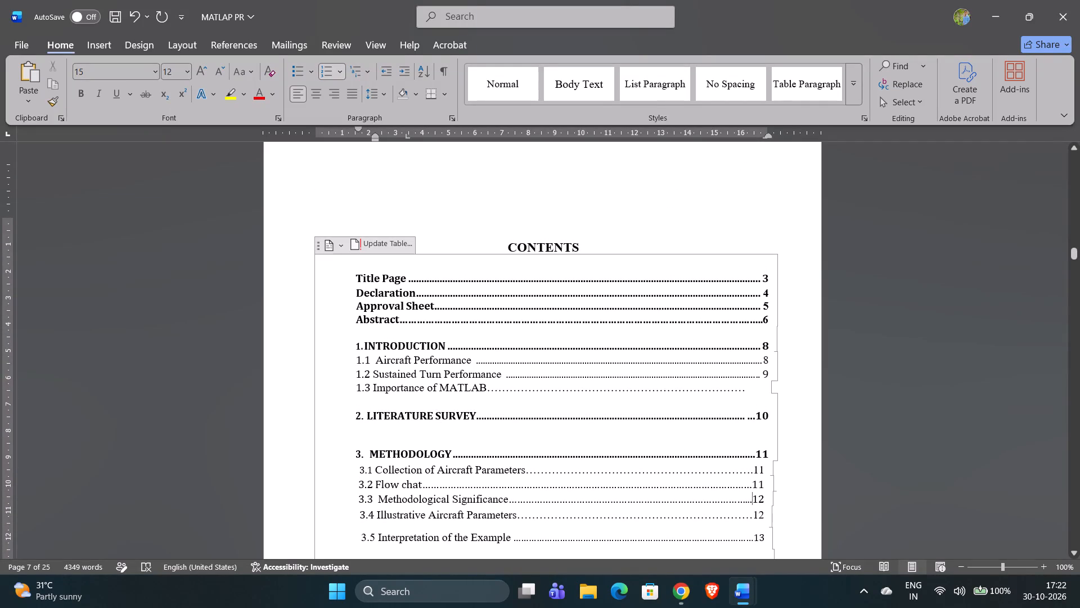
left_click(354, 341)
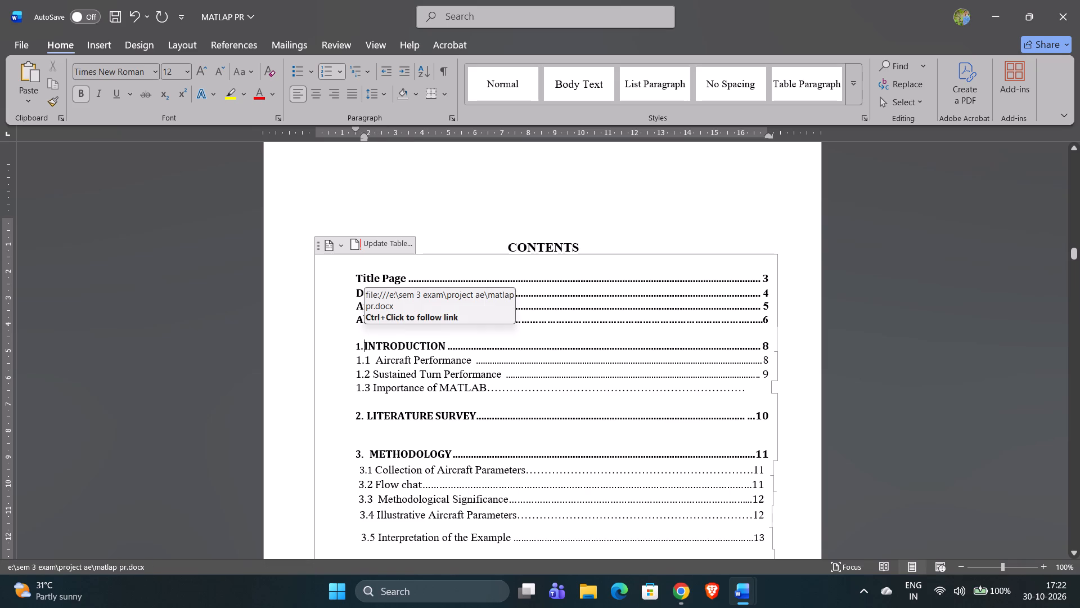
left_click(355, 346)
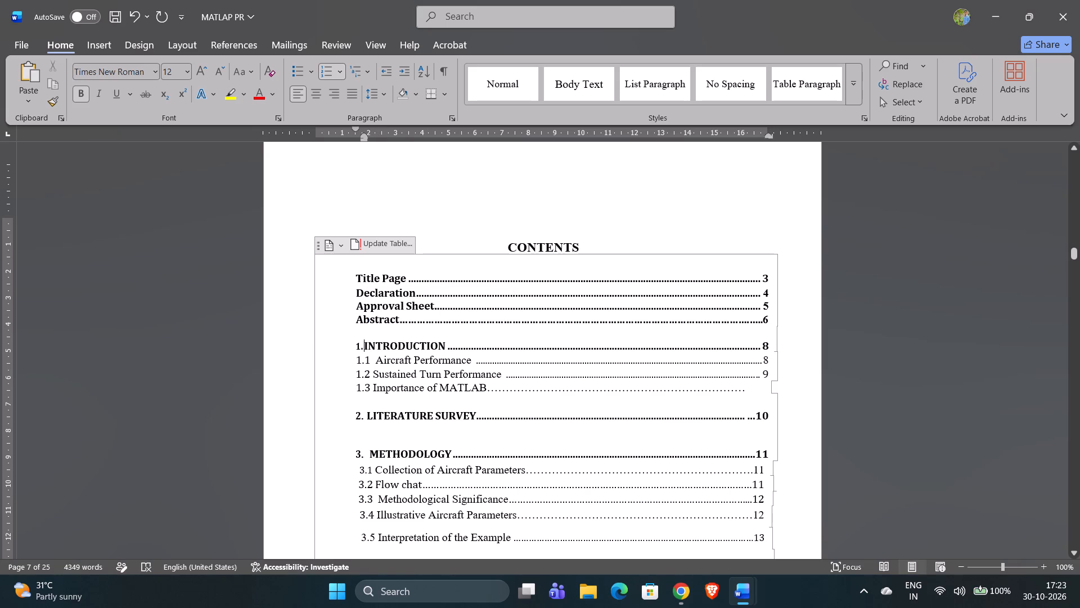
key("BackSpace")
key("BackSpace")
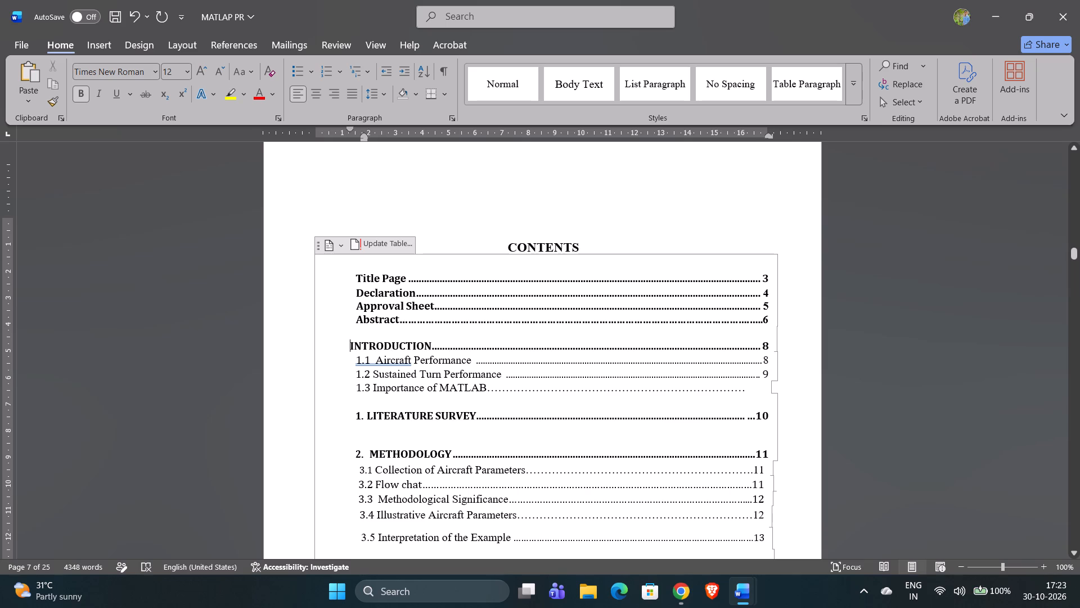
key("space")
key("space")
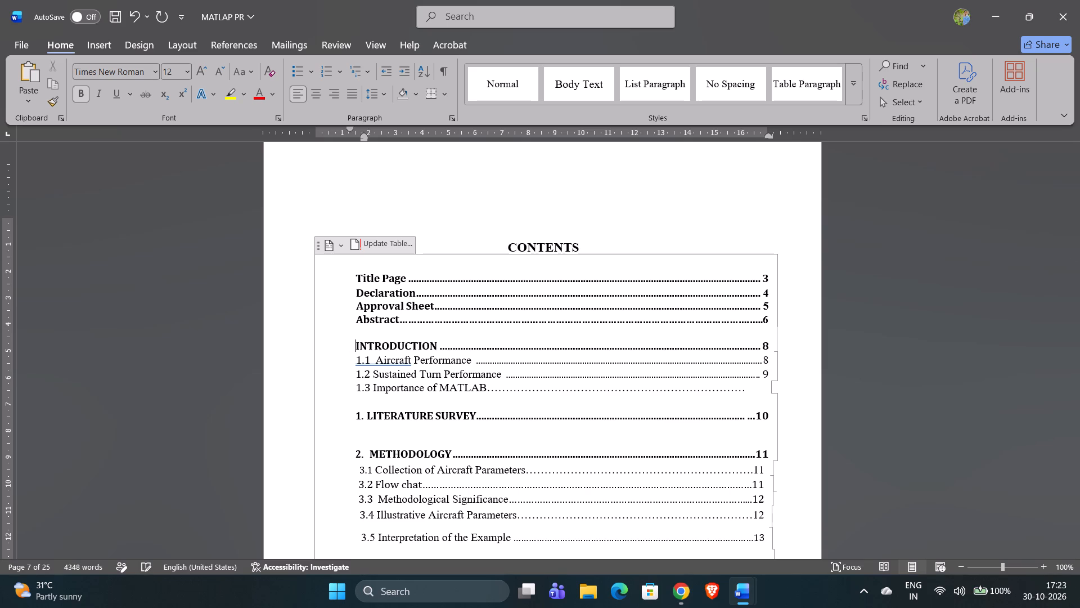
key("c")
key("h")
type("APTER")
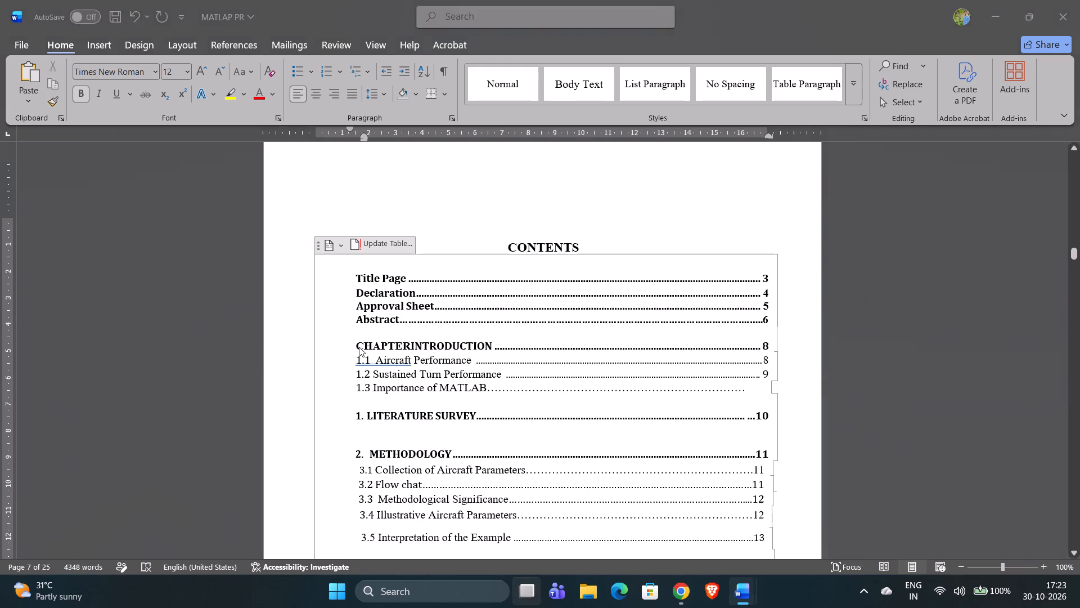
Switch to File Explorer and open the FDP BT-1st field project report PDF from the FDPR folder on Local Disk (E:).
left_click(596, 587)
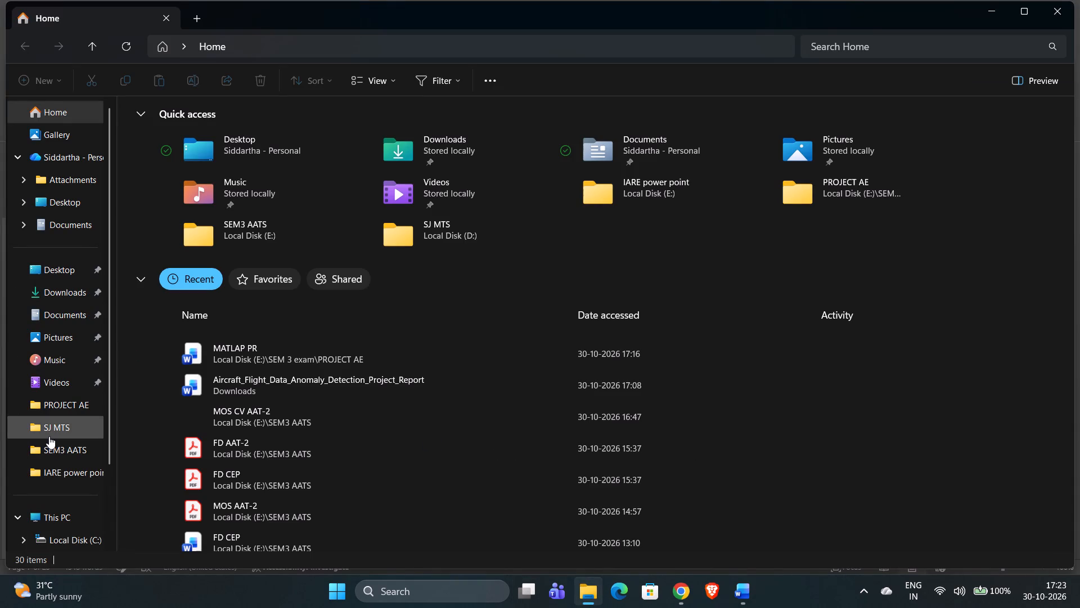
scroll(49, 436, "down", 1)
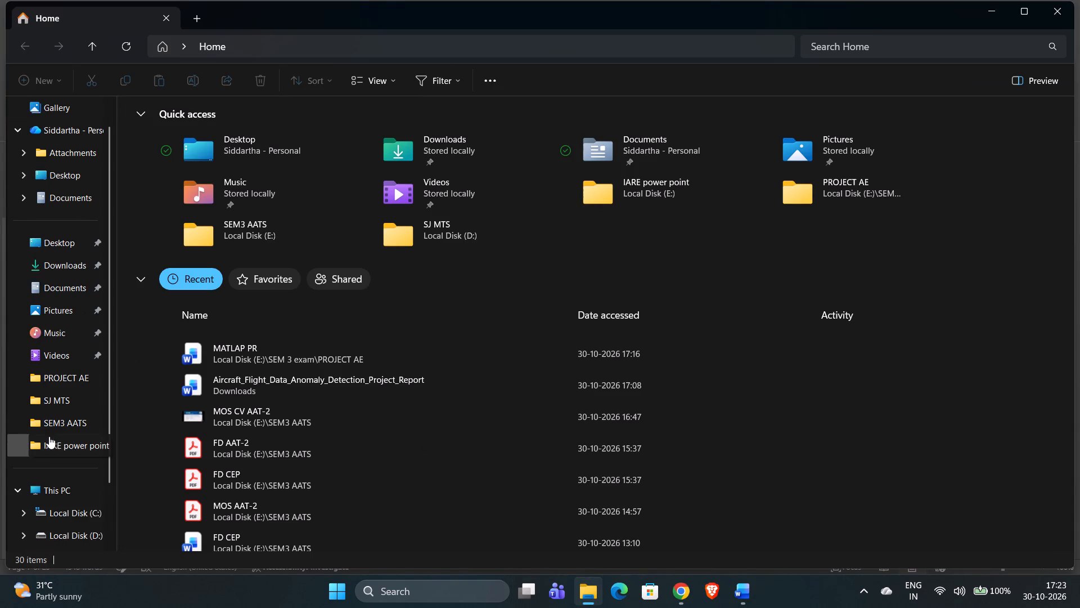
scroll(49, 436, "down", 2)
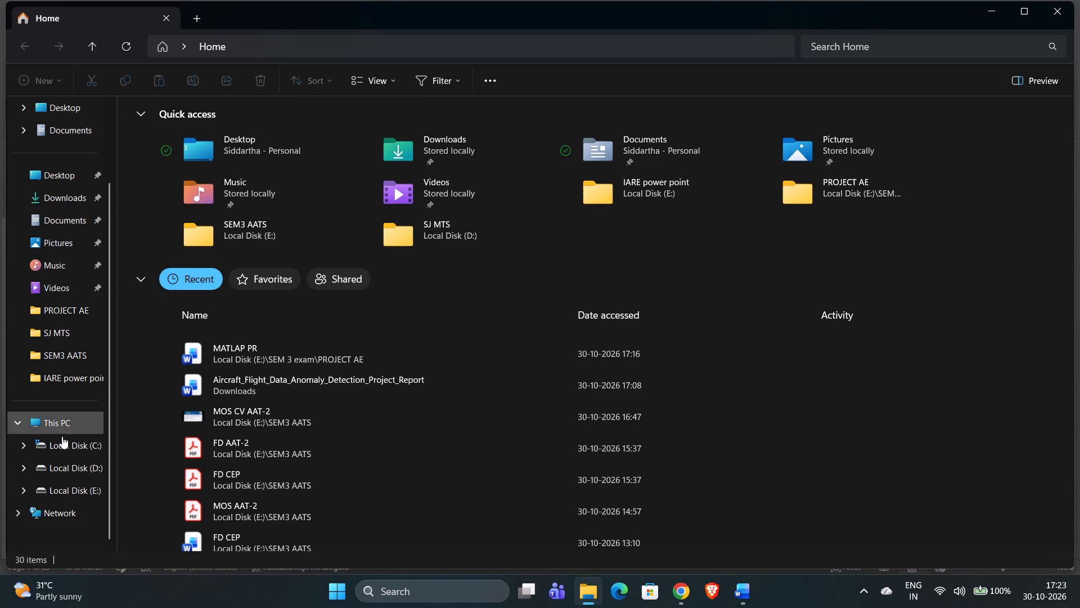
left_click(62, 436)
left_click(91, 494)
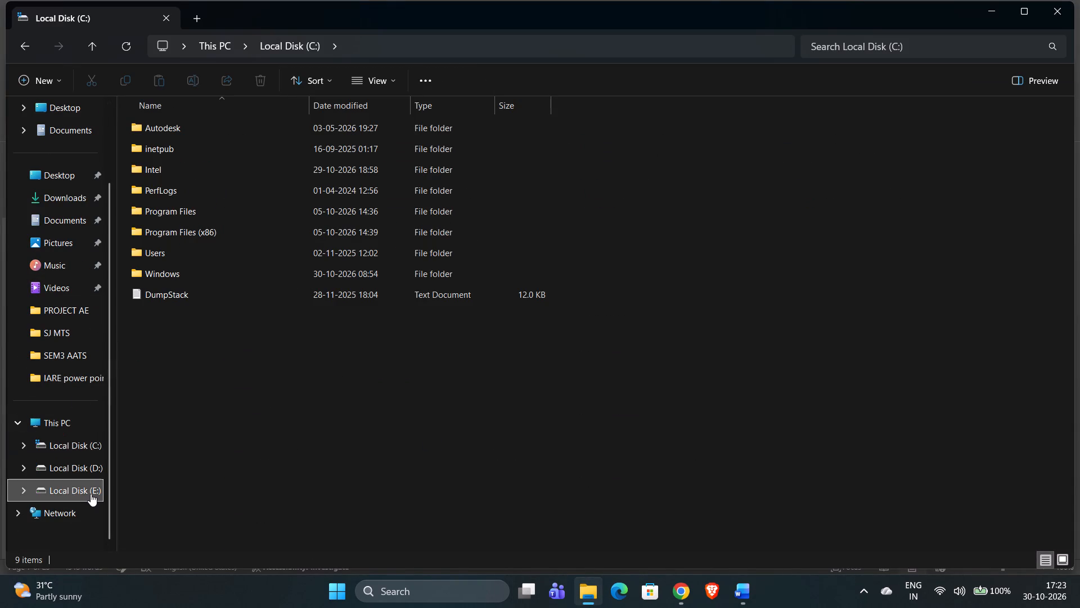
double_click(185, 181)
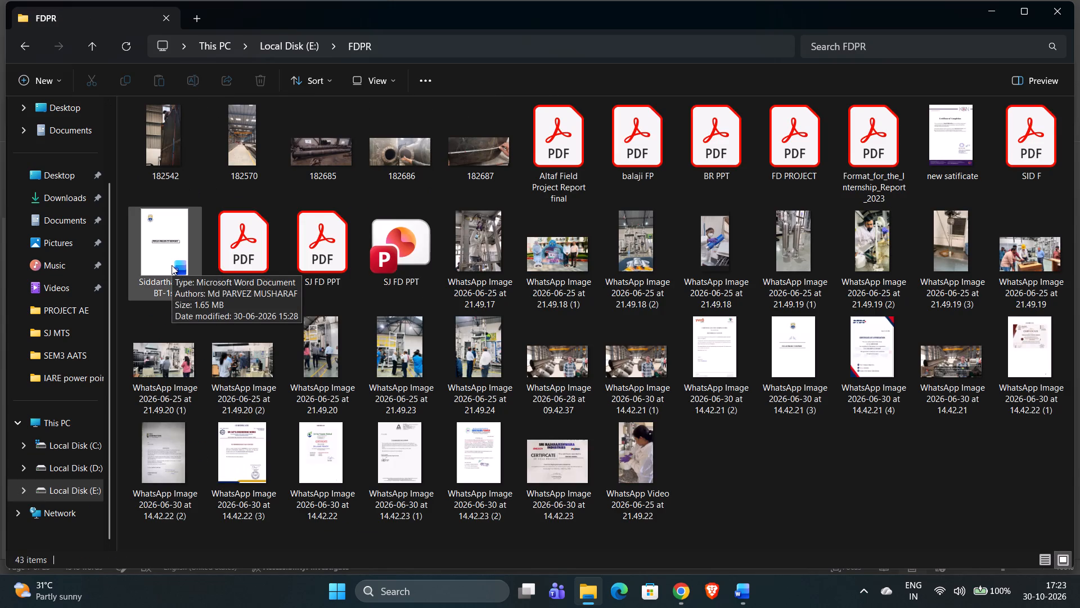
double_click(319, 232)
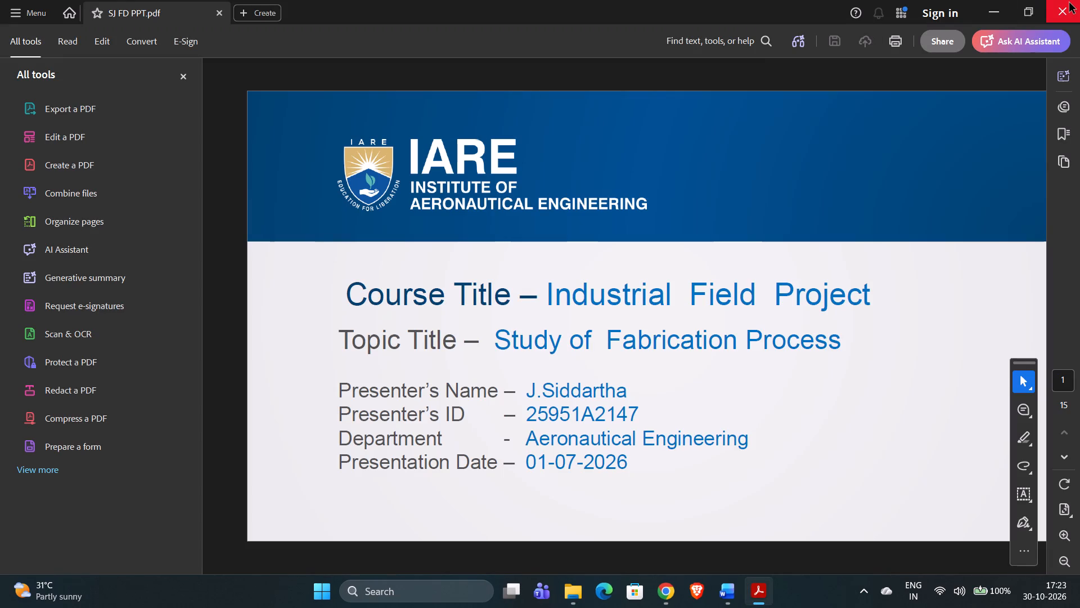
left_click(1069, 3)
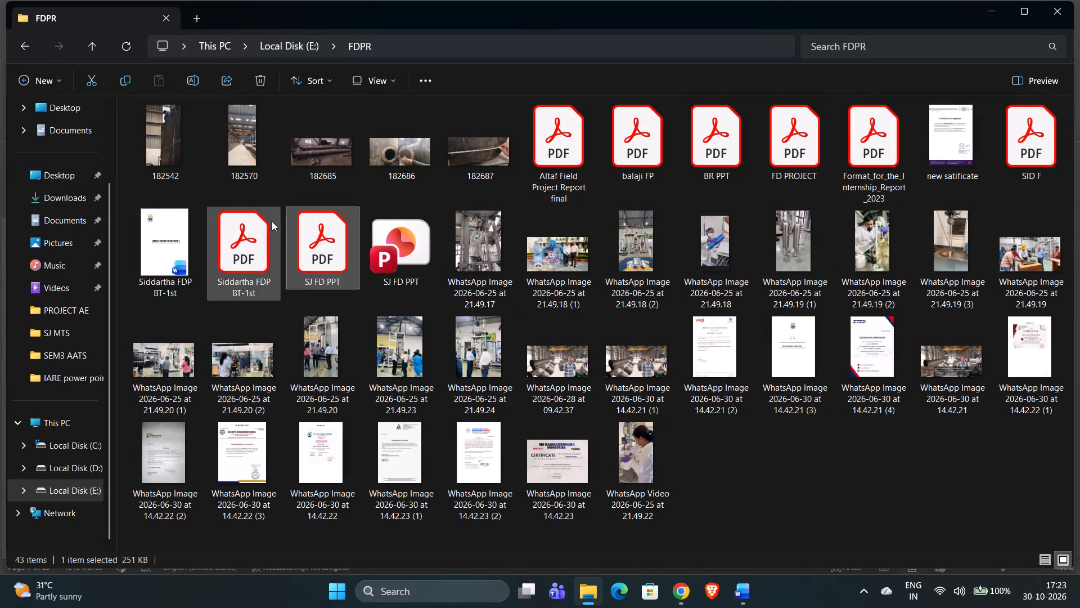
double_click(272, 221)
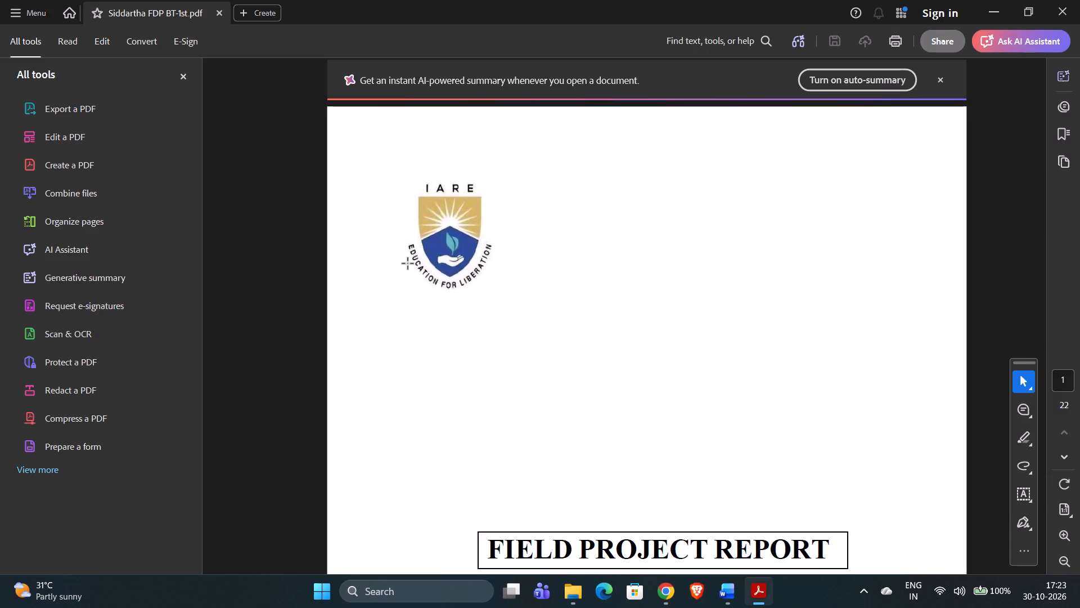
Examine the CONTENTS page of the field project report PDF, checking how its chapters and subsections are numbered and laid out.
scroll(471, 306, "down", 6)
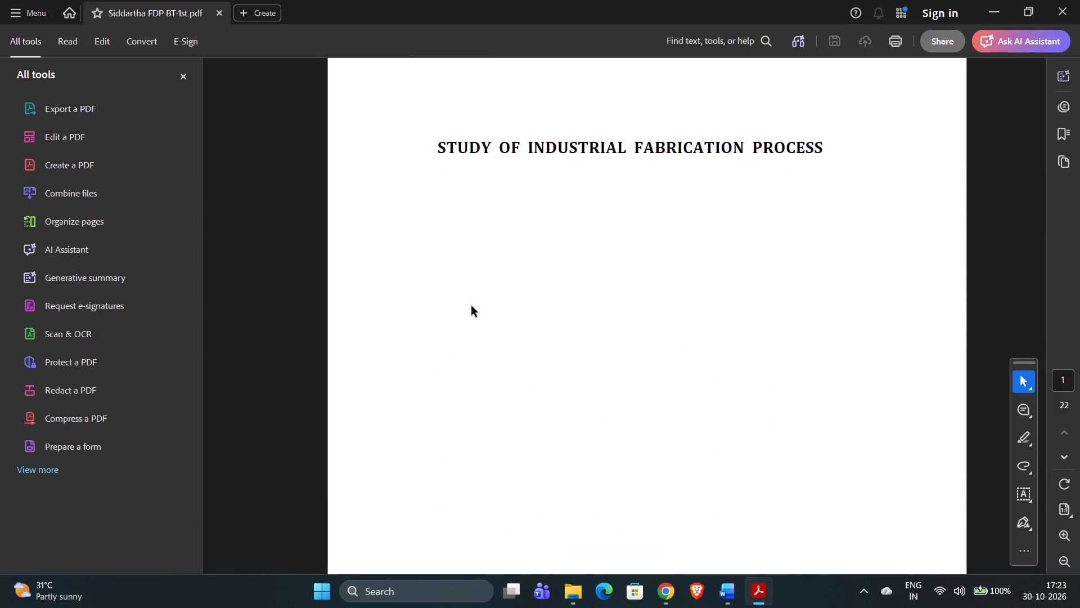
scroll(471, 306, "down", 3)
scroll(471, 306, "up", 2)
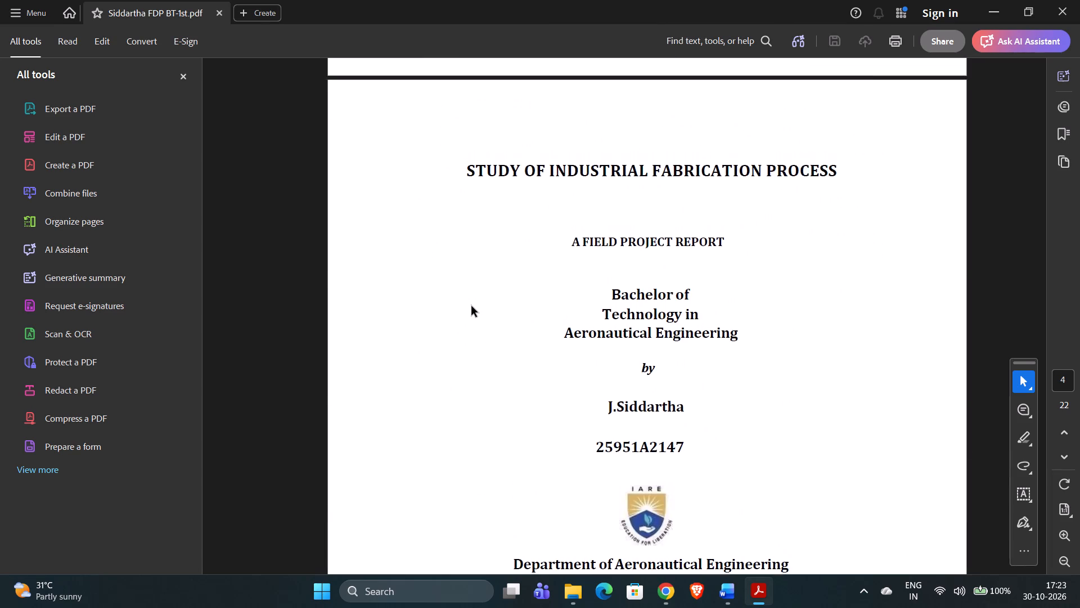
scroll(471, 306, "up", 7)
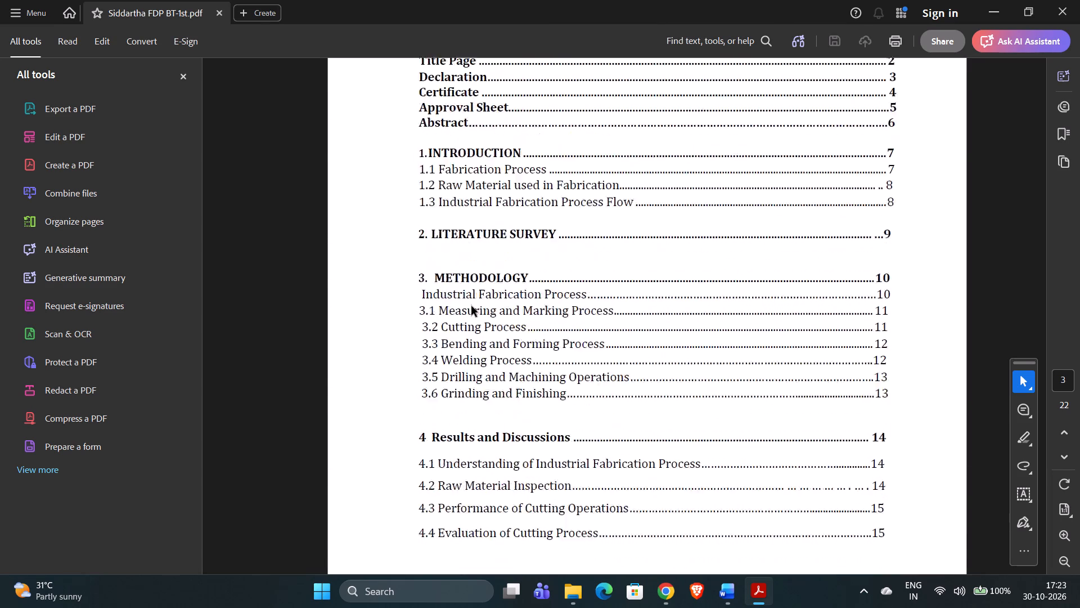
scroll(471, 306, "up", 1)
scroll(471, 306, "down", 1)
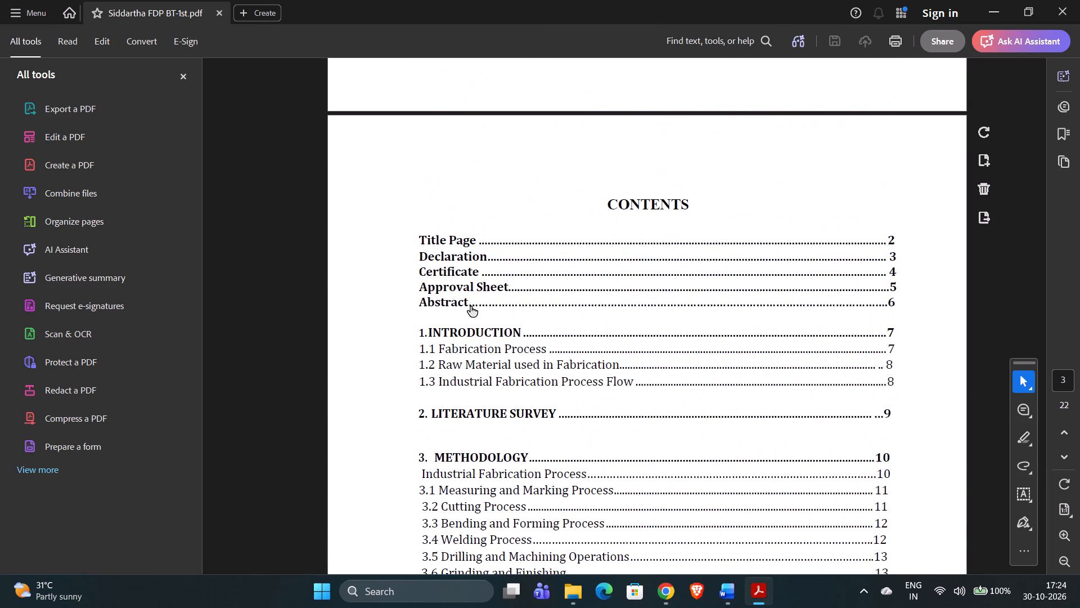
scroll(471, 306, "down", 1)
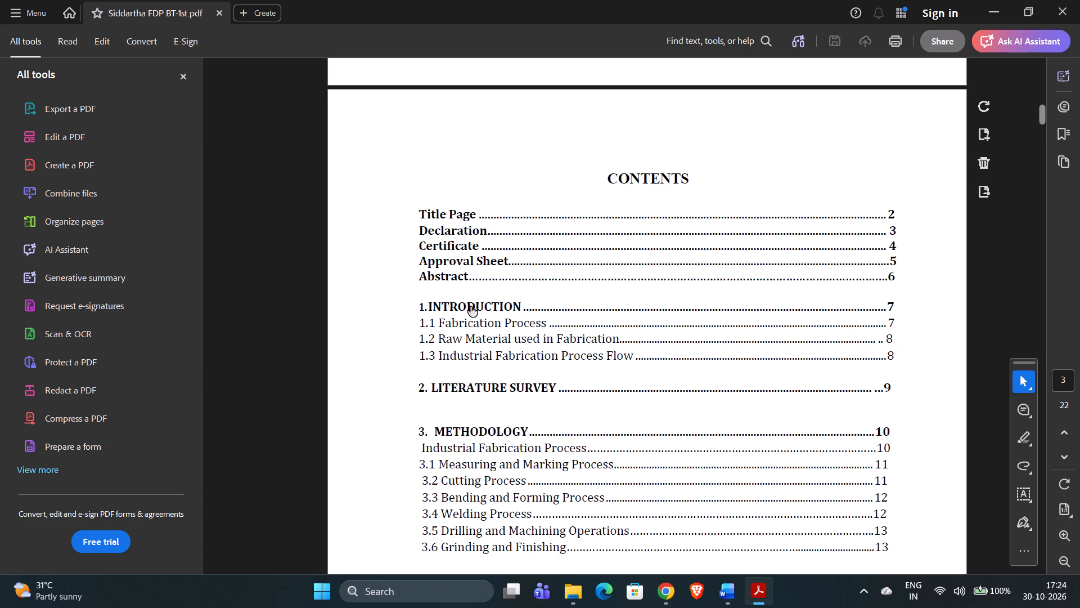
scroll(471, 306, "down", 9)
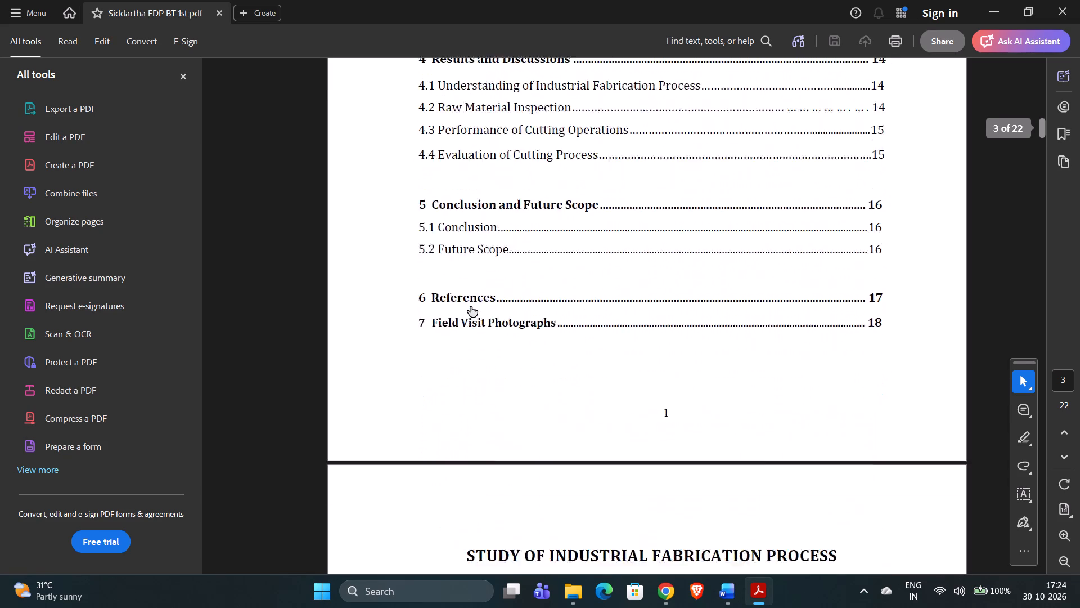
scroll(471, 306, "down", 1)
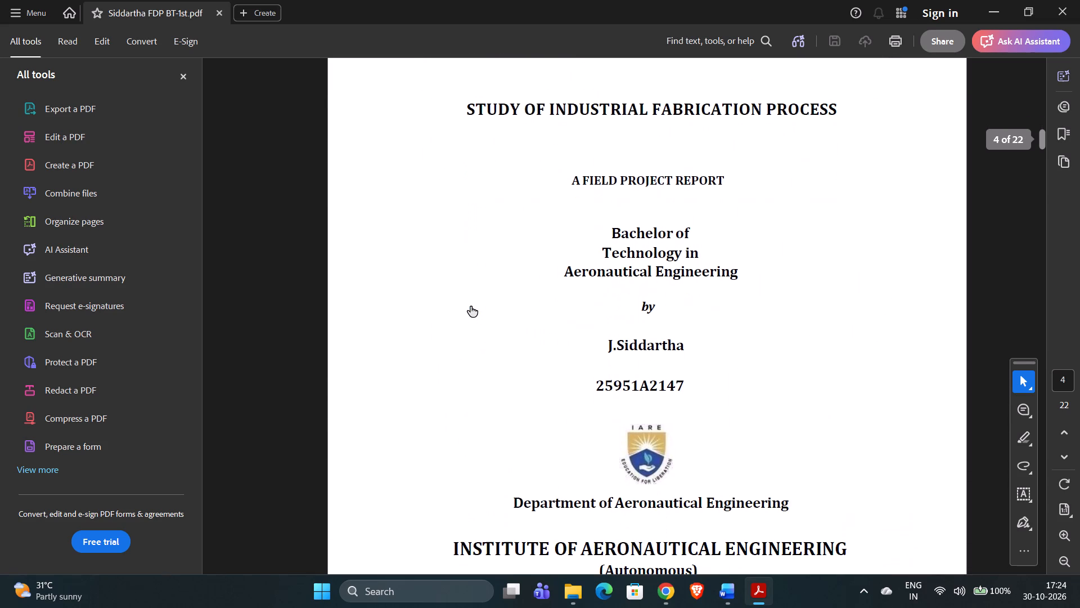
scroll(467, 342, "up", 9)
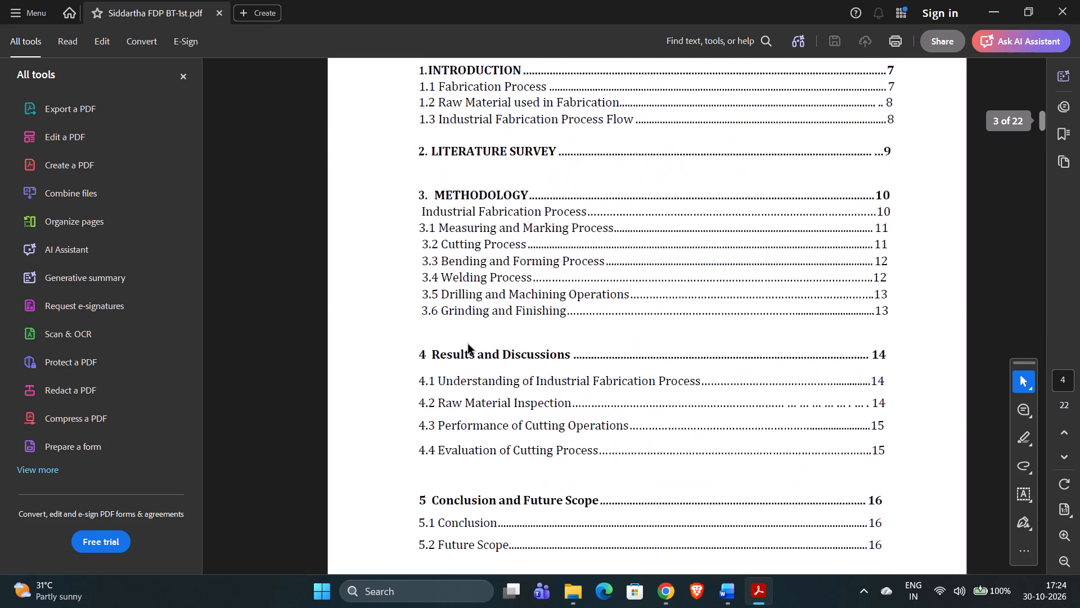
Look through the field project report's opening pages, from the cover and title page to the Declaration, as a formatting reference.
scroll(468, 345, "up", 3)
scroll(468, 345, "down", 3)
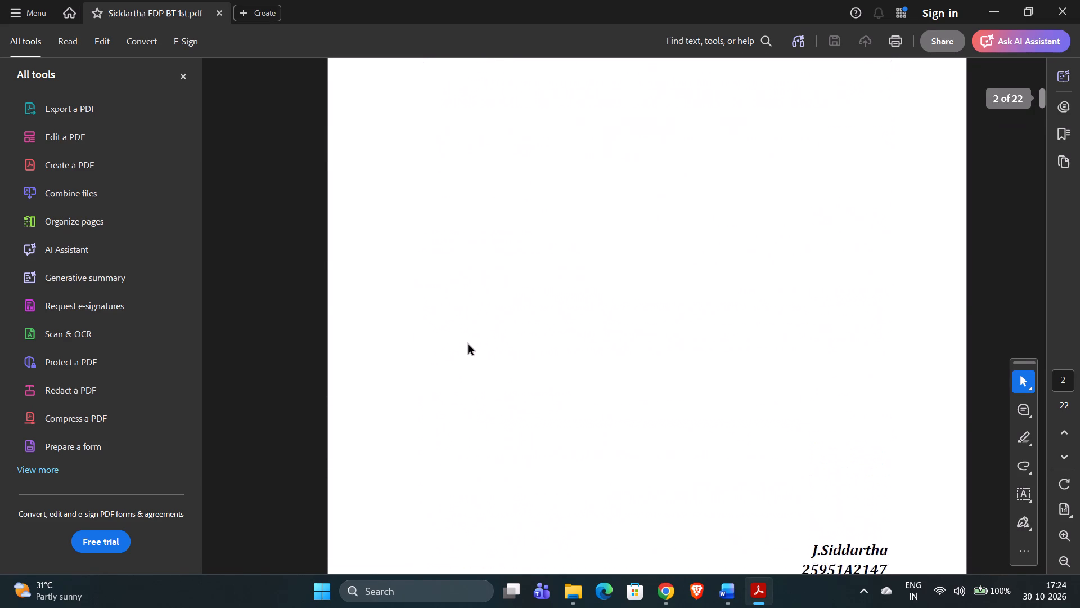
scroll(468, 345, "down", 5)
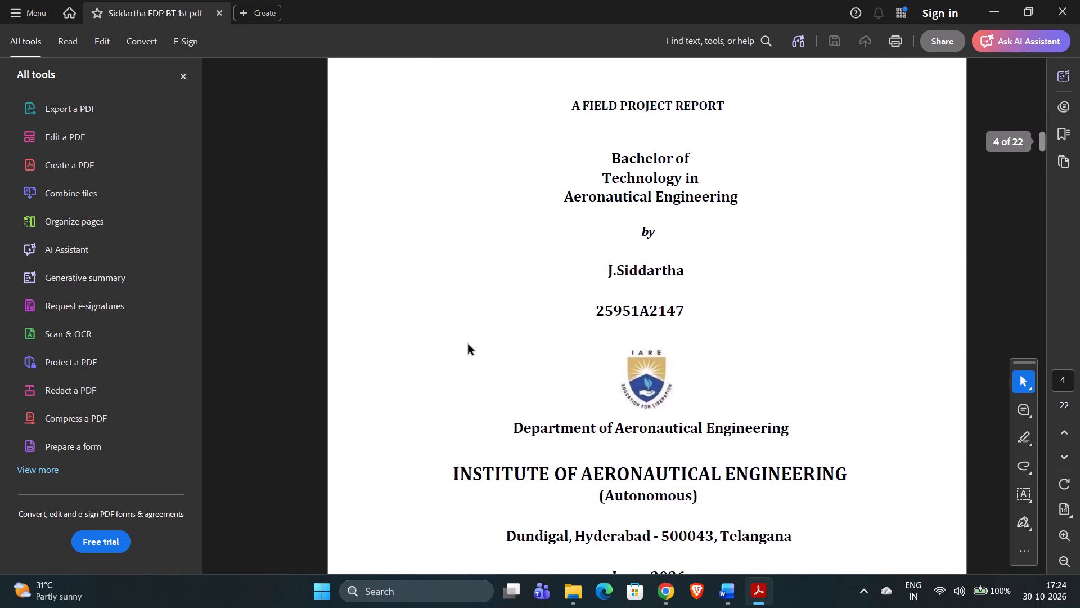
scroll(468, 345, "left", 1)
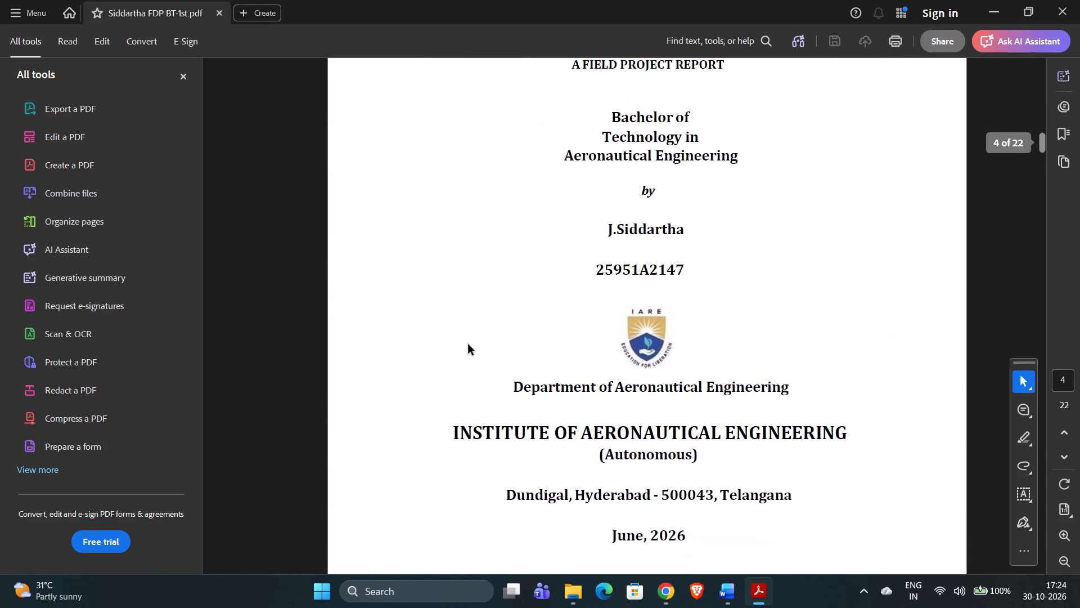
scroll(468, 345, "left", 1)
scroll(468, 345, "down", 1)
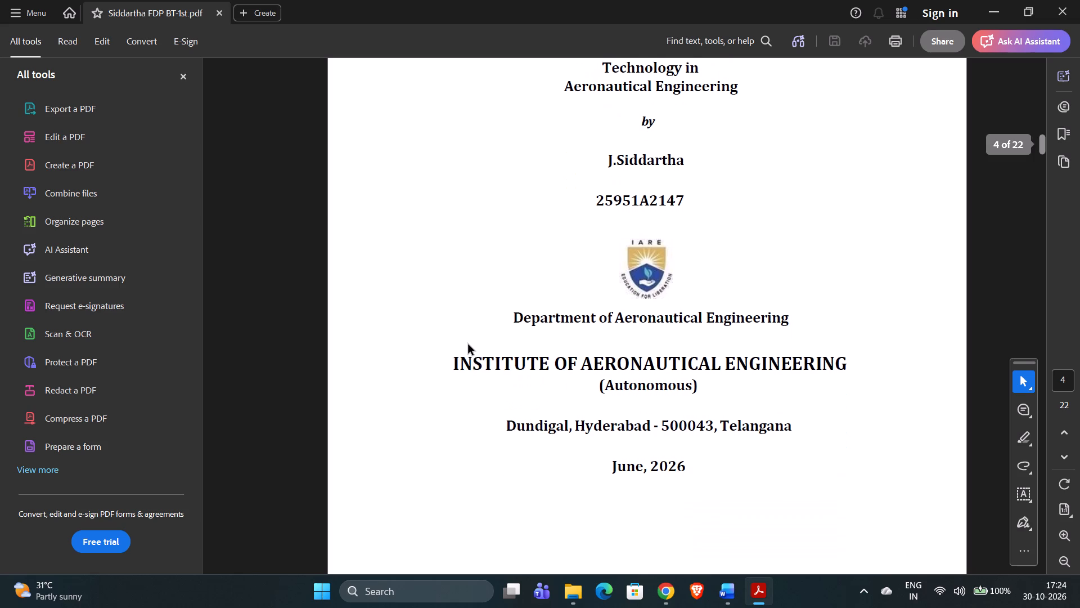
scroll(468, 345, "down", 8)
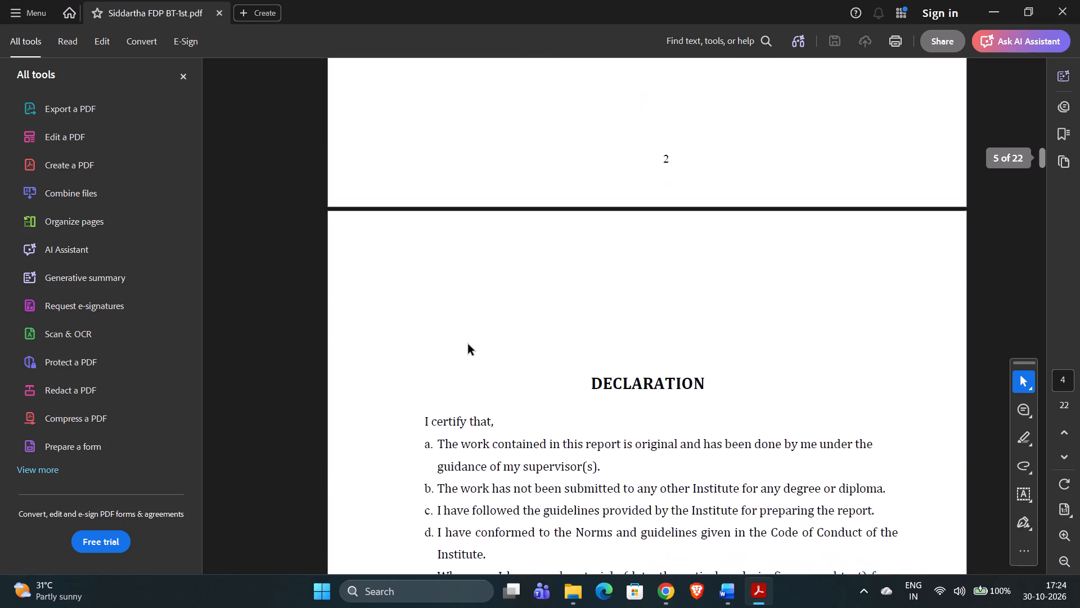
scroll(468, 345, "down", 6)
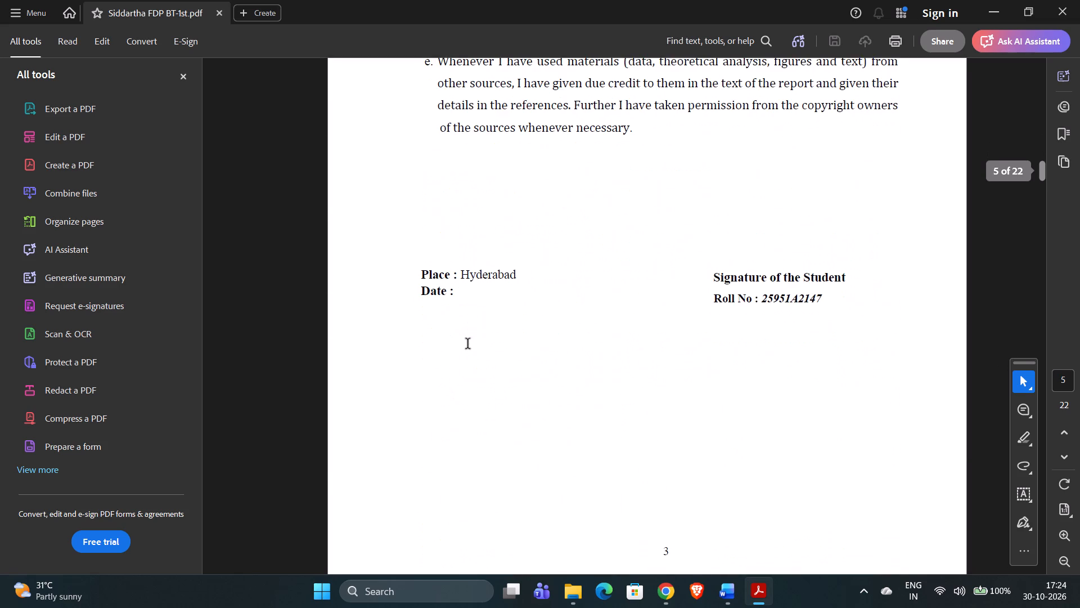
scroll(468, 345, "up", 3)
scroll(468, 345, "down", 1)
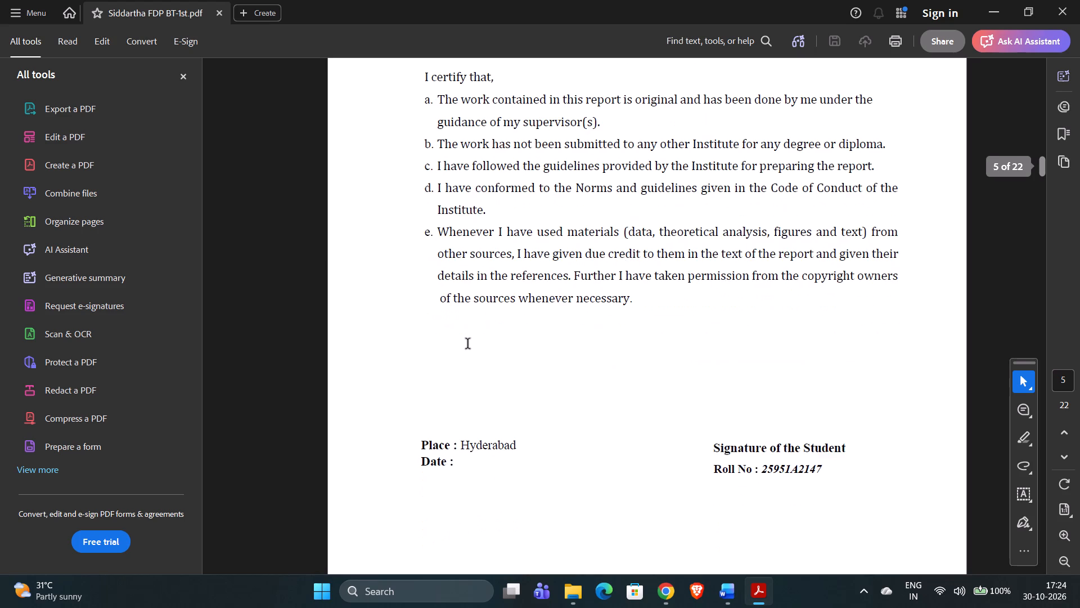
scroll(468, 345, "down", 1)
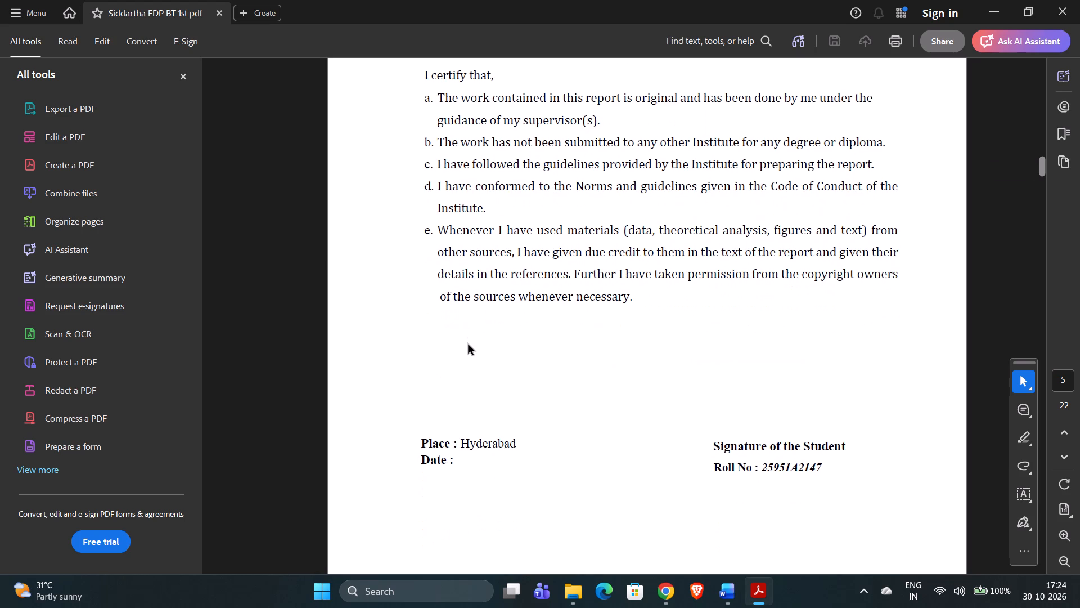
scroll(468, 345, "up", 2)
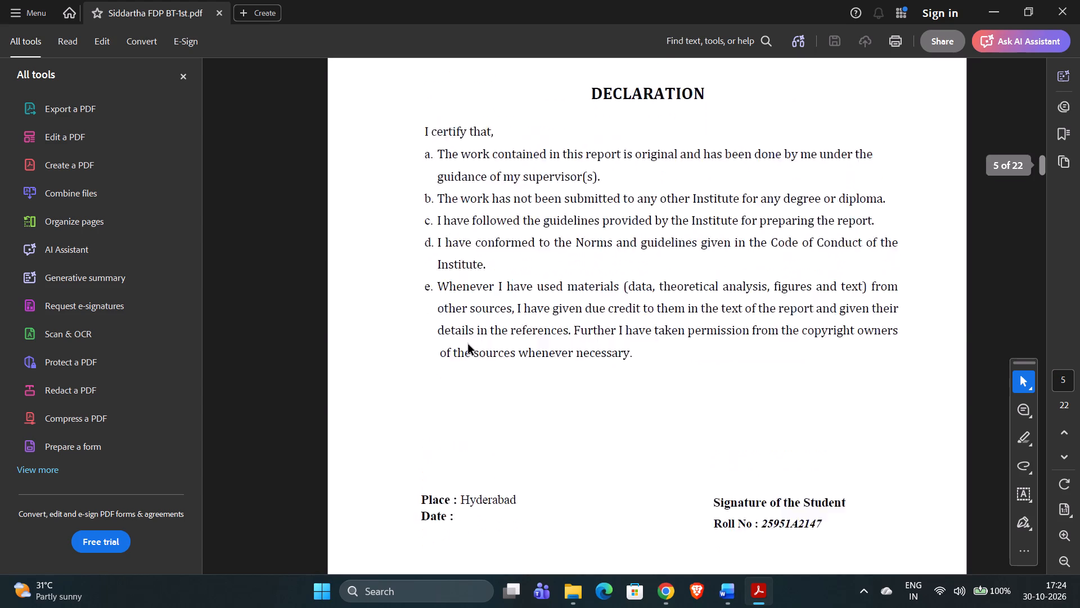
scroll(468, 345, "up", 12)
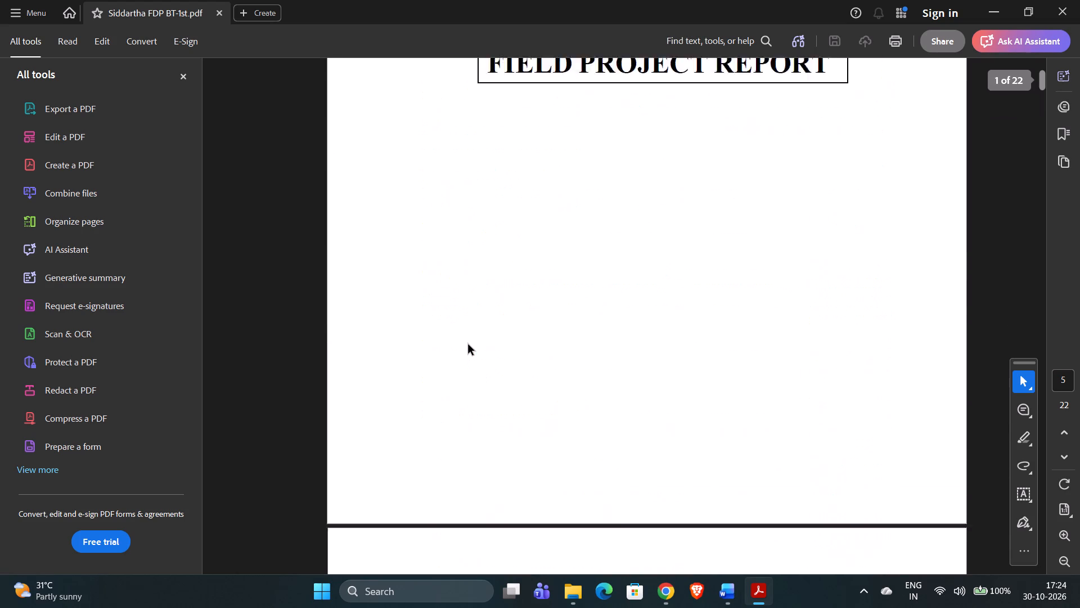
scroll(468, 345, "up", 3)
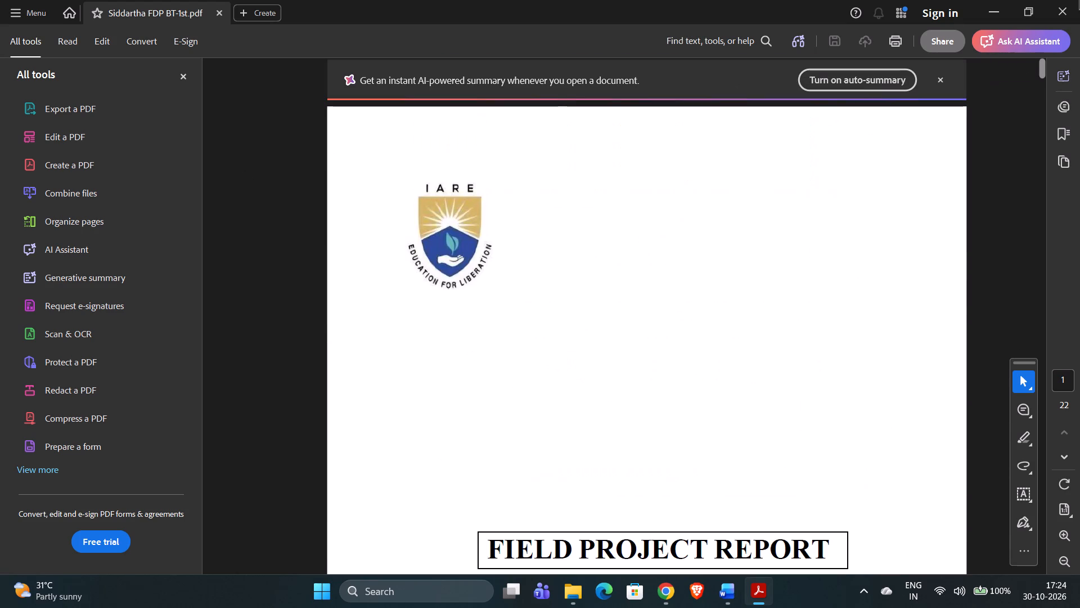
Close the field project report PDF and the FDPR folder window, and switch back to the MATLAP PR document in Word.
left_click(1079, 0)
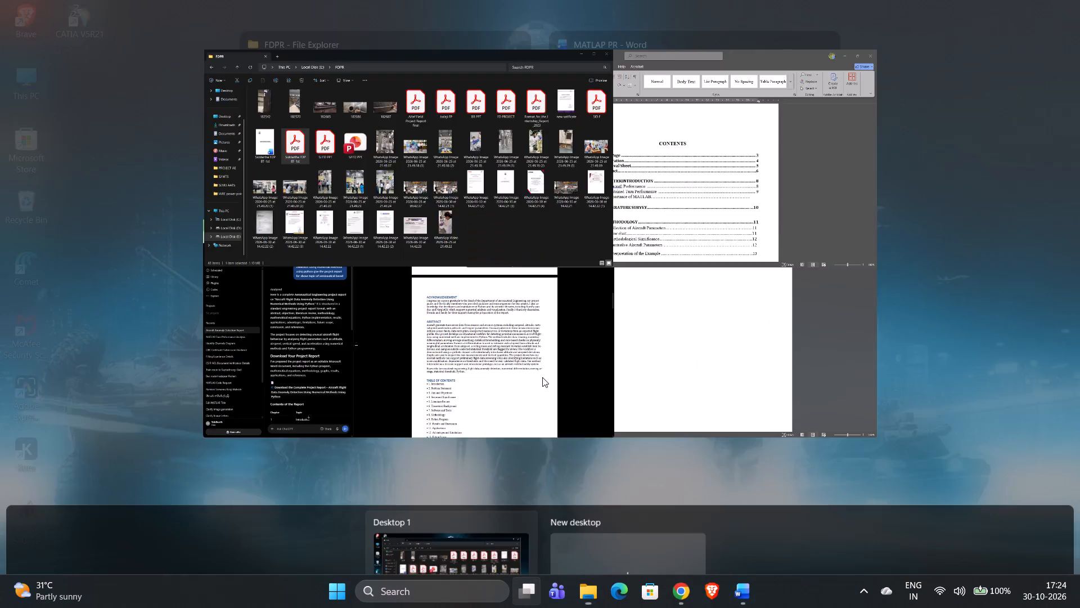
left_click(515, 44)
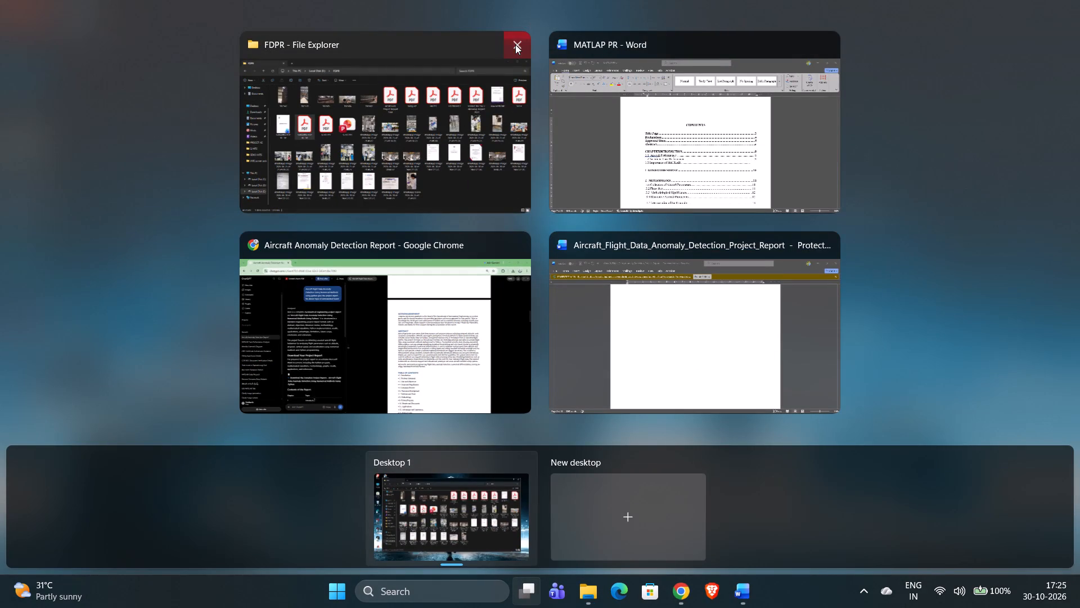
left_click(481, 133)
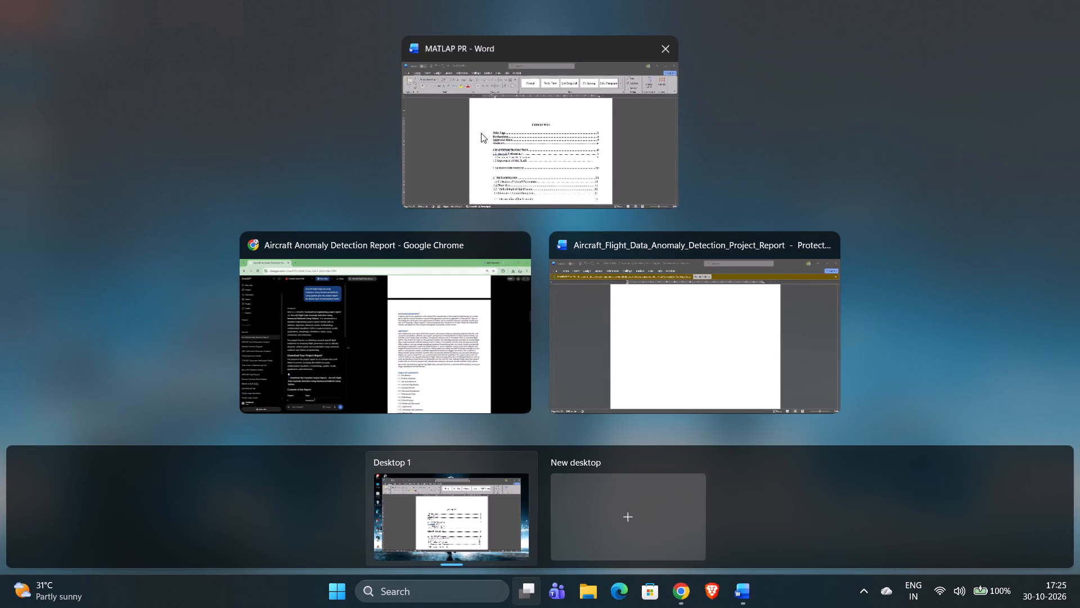
left_click(429, 193)
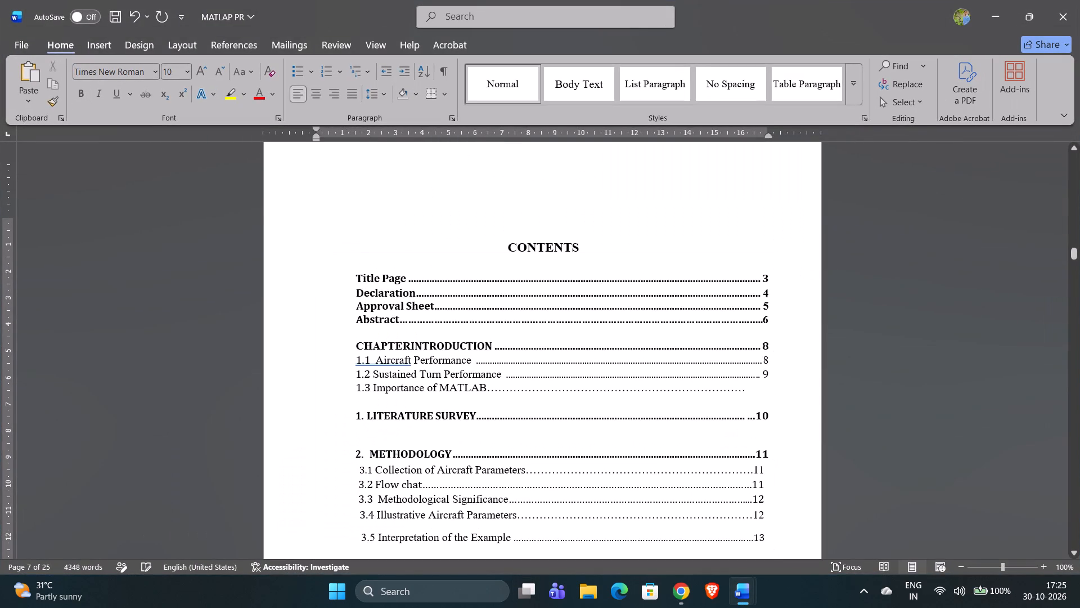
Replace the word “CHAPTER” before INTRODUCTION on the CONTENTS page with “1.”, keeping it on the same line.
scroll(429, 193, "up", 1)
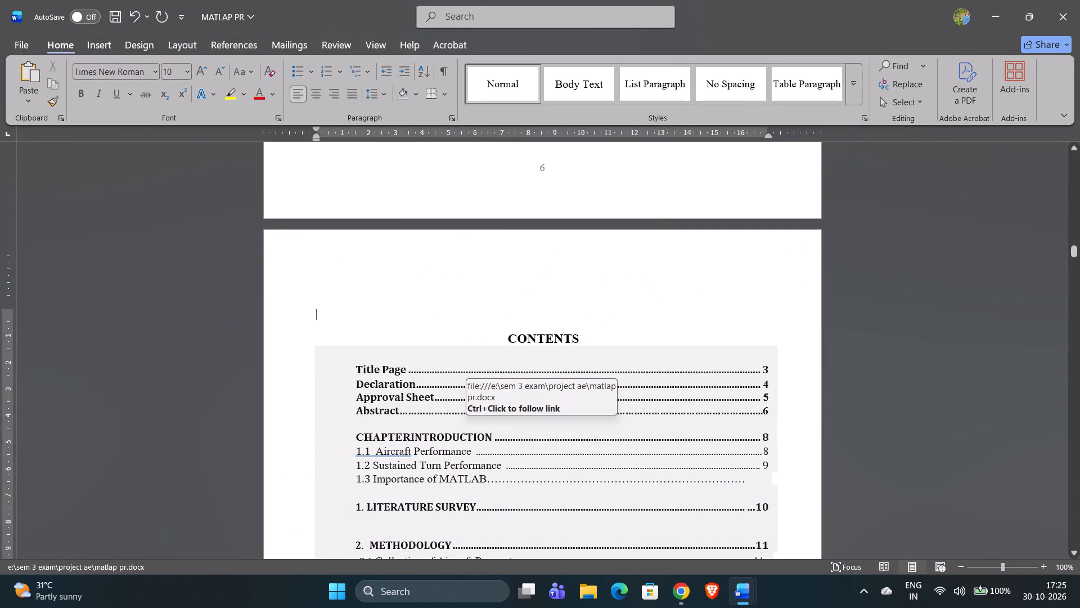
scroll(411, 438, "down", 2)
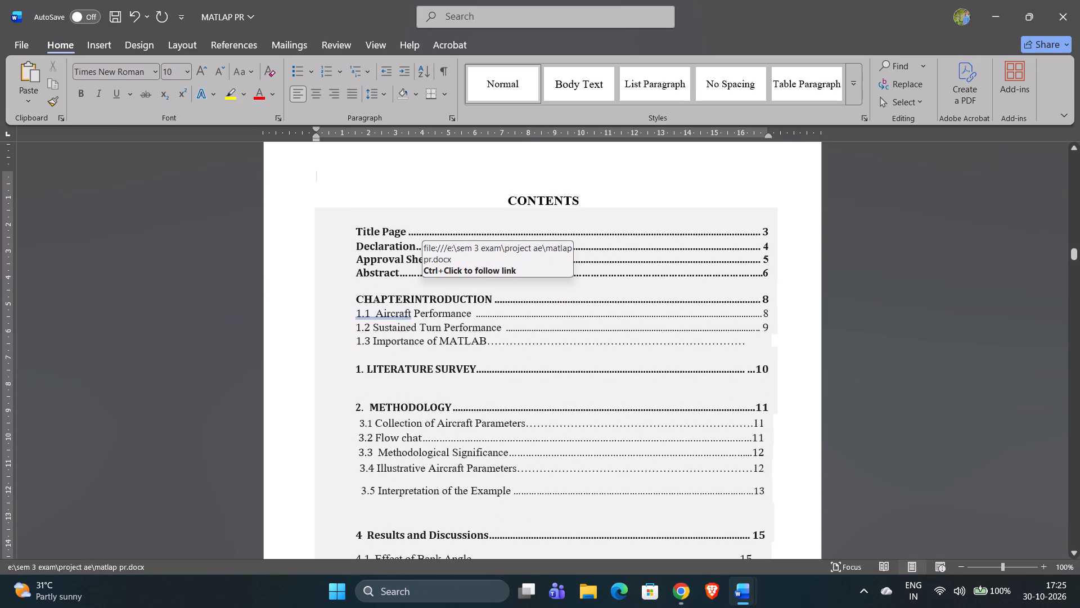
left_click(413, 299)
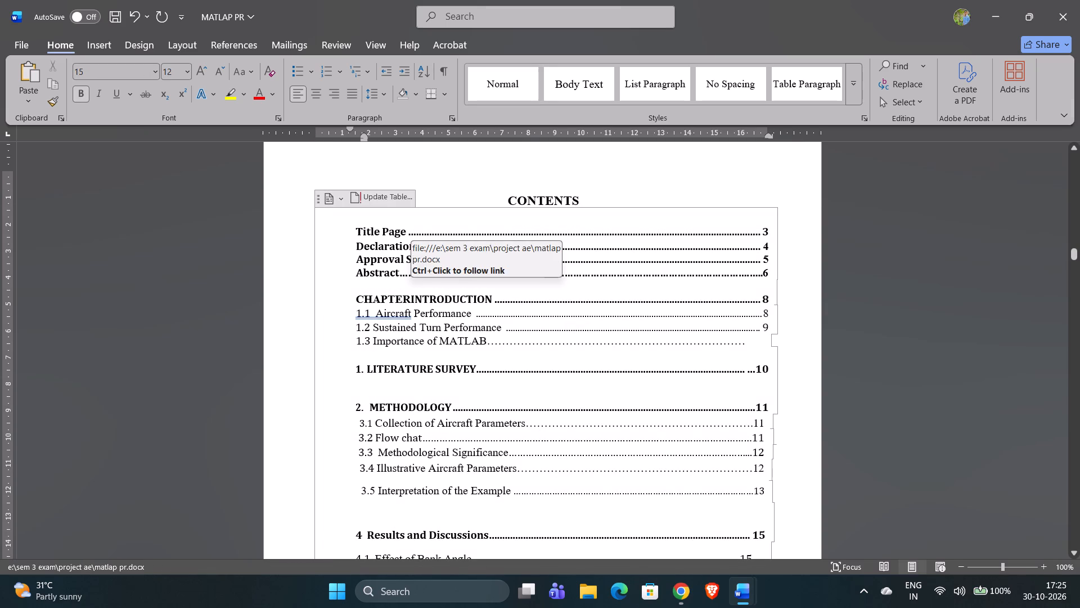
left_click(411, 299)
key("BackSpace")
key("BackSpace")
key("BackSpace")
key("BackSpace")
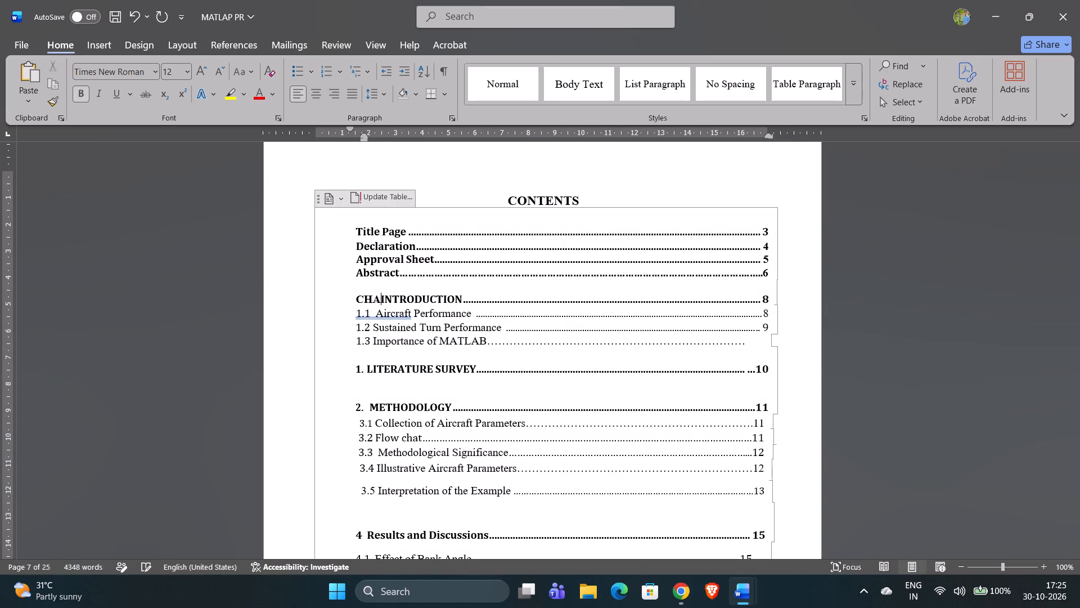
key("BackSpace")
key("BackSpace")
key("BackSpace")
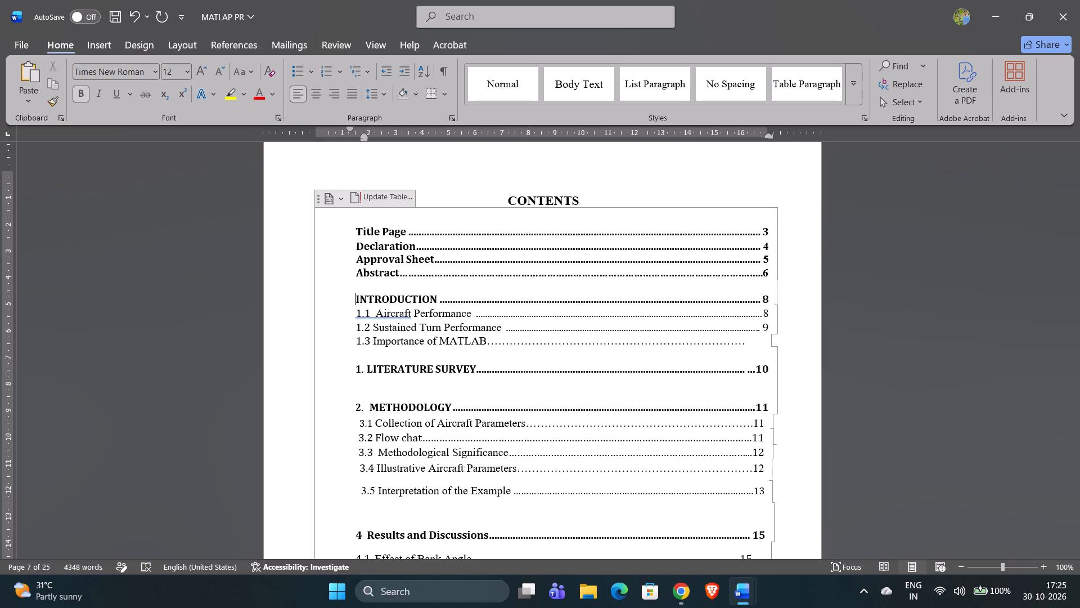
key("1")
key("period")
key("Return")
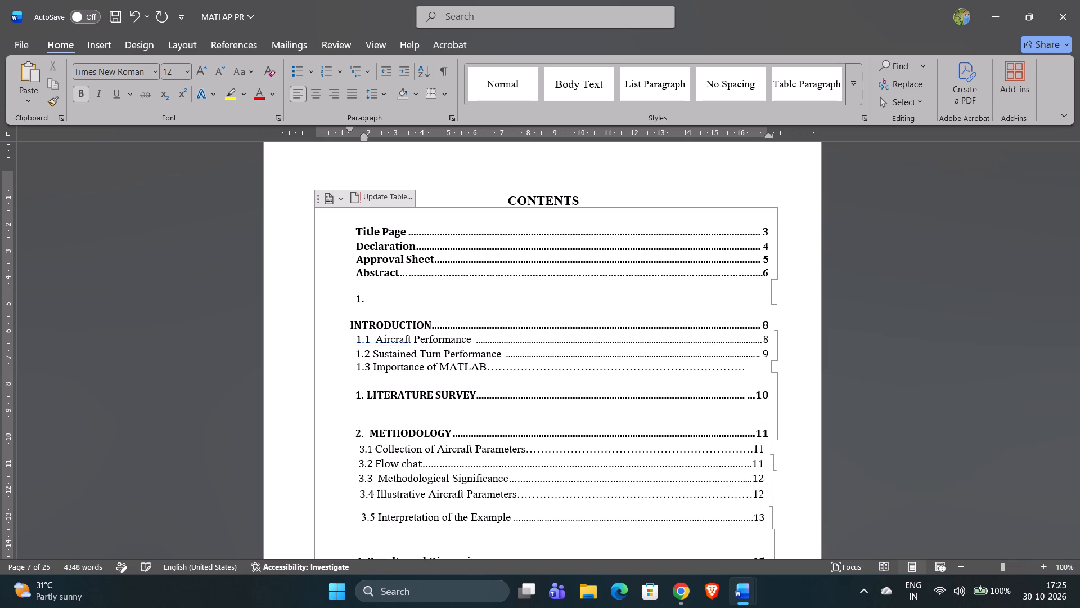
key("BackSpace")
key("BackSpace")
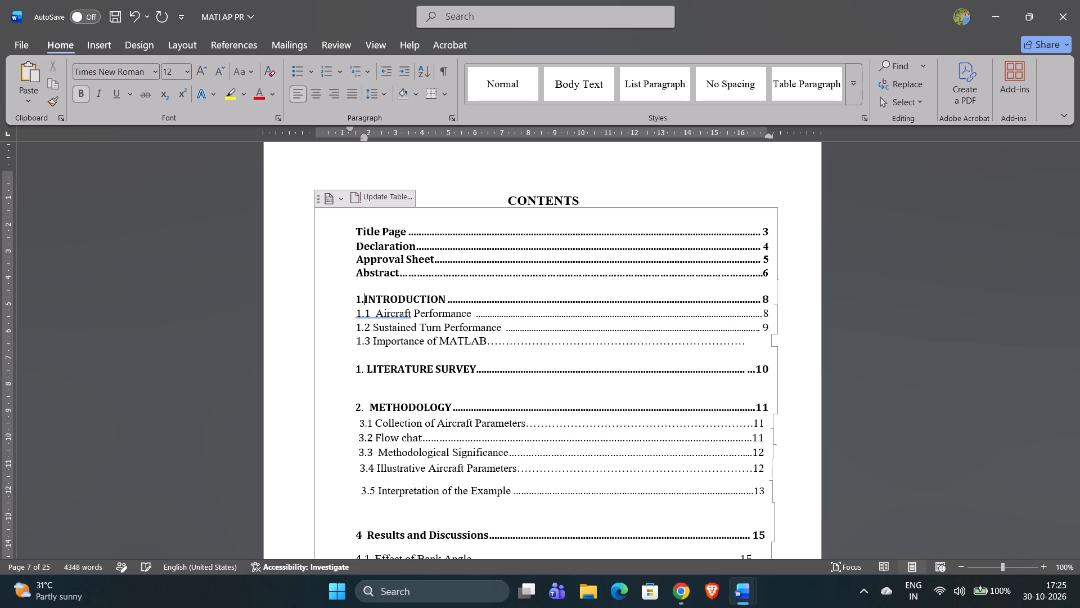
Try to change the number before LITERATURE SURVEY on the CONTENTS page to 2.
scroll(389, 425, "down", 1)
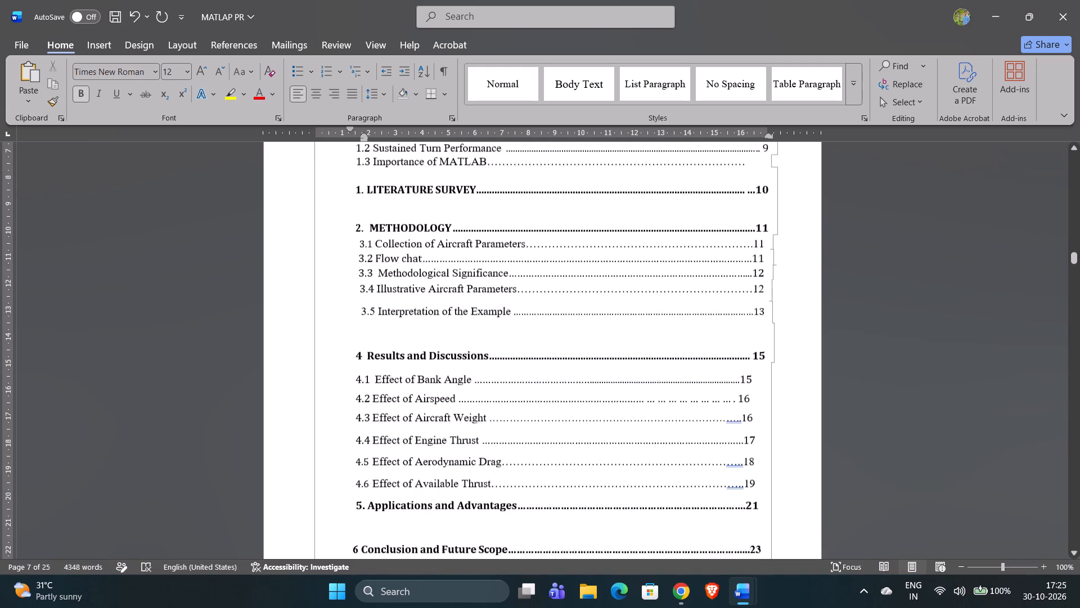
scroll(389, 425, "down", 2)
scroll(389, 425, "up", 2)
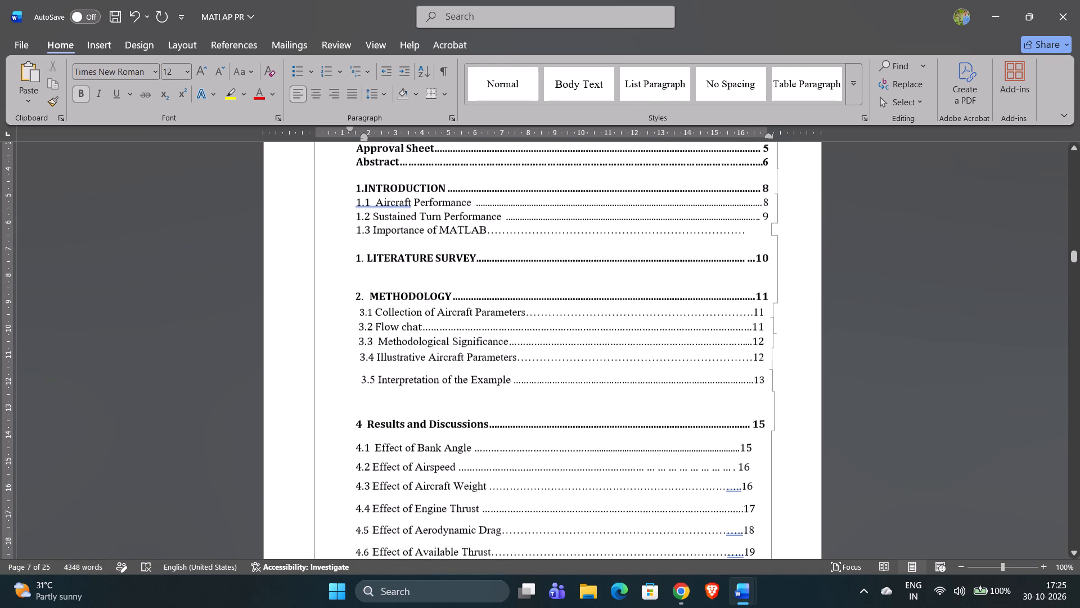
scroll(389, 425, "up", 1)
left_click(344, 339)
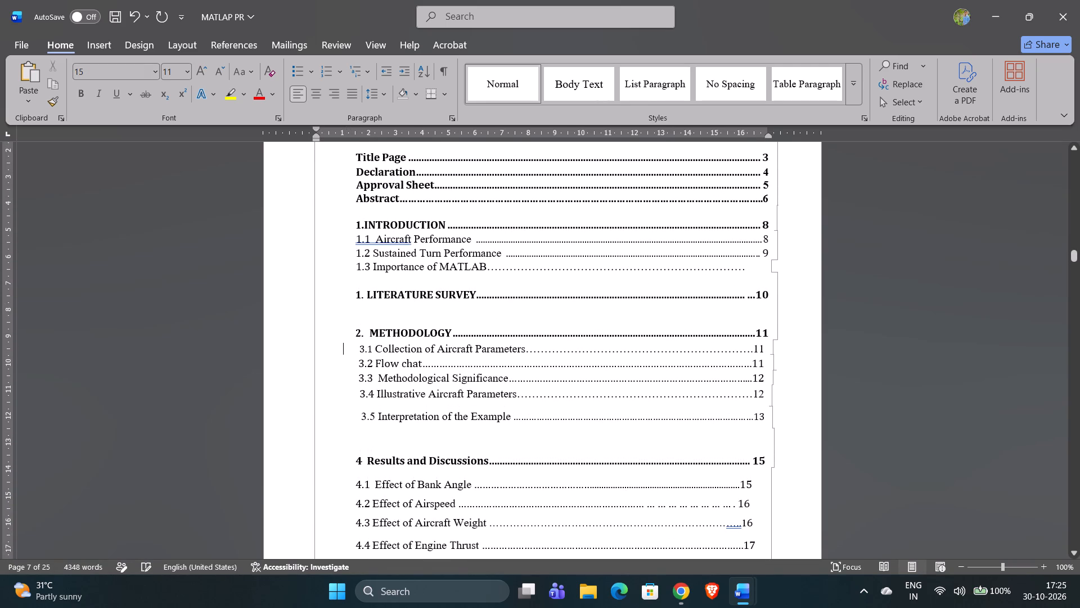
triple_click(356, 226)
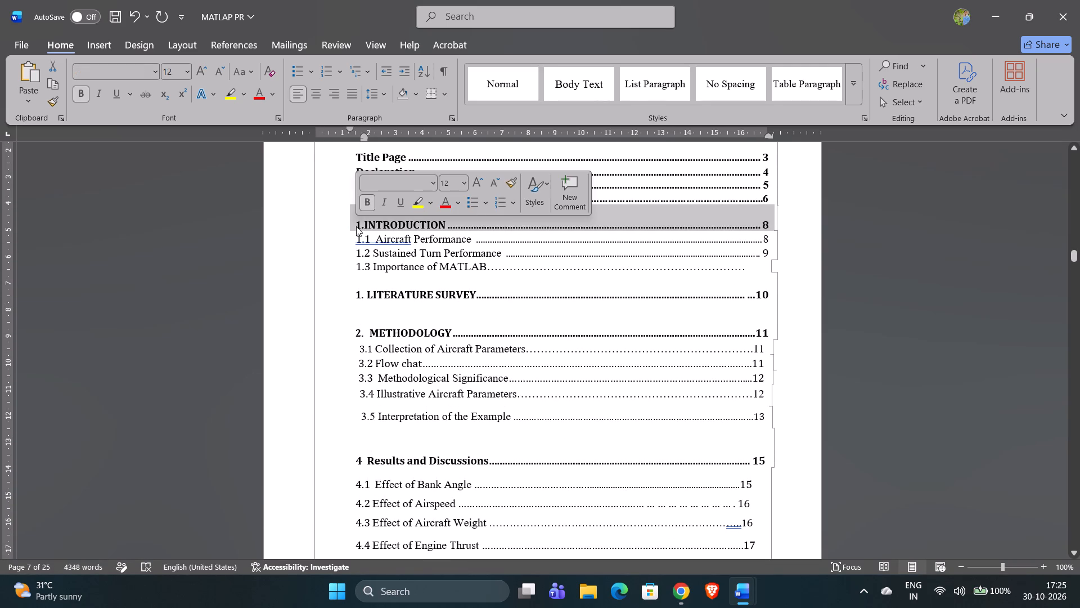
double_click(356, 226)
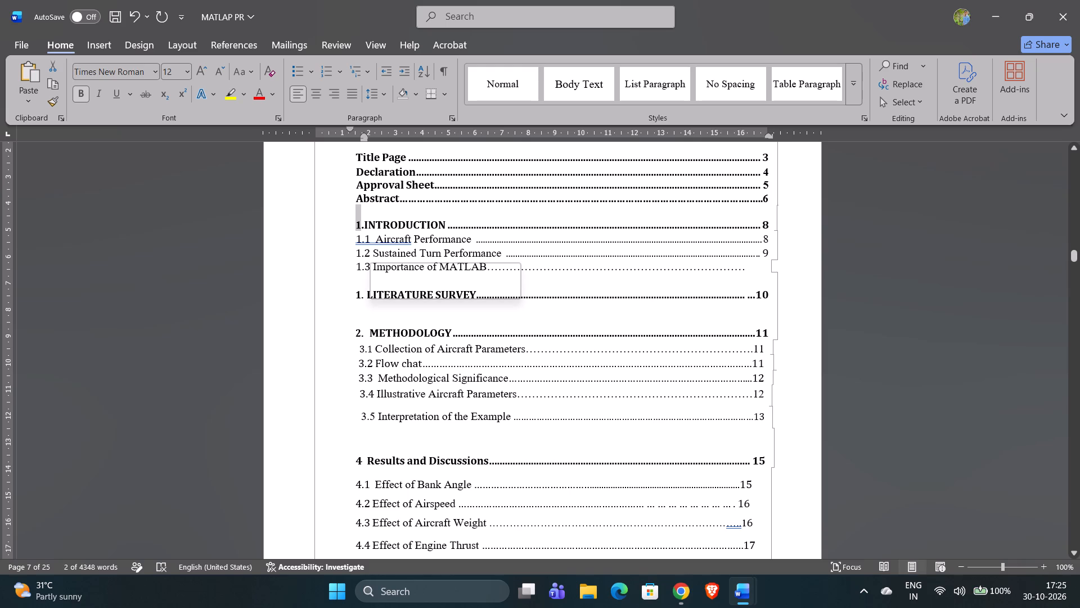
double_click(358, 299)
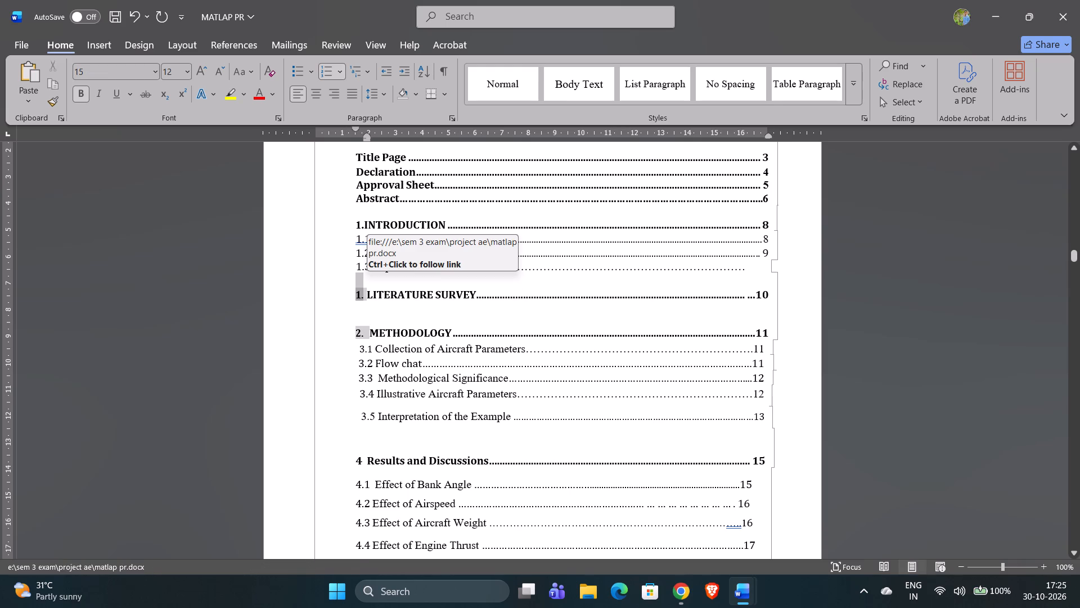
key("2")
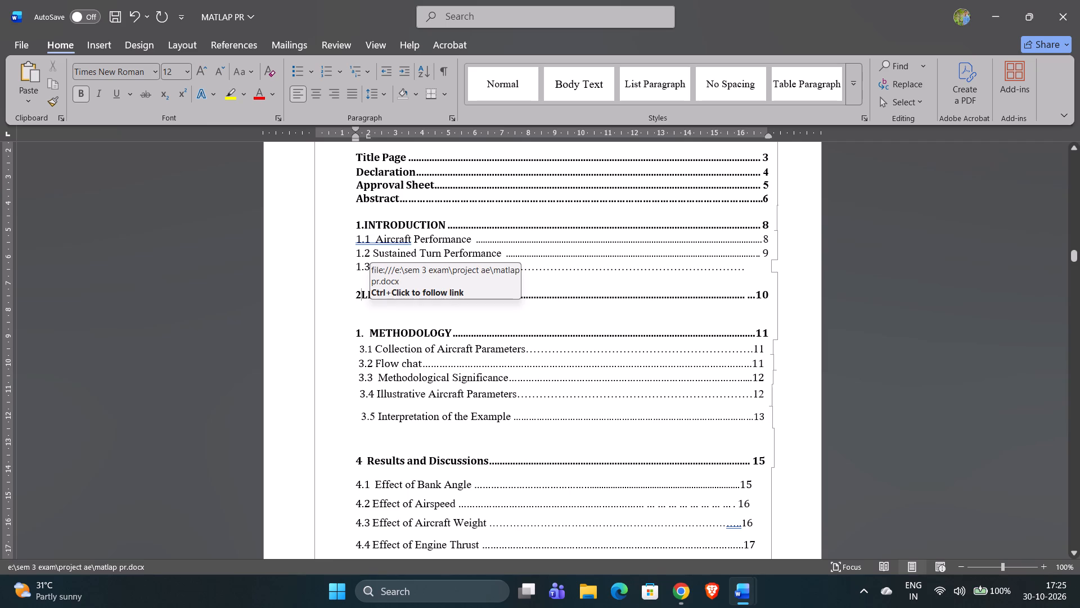
Undo the manual numbering edits on the CONTENTS page, back through the insertion of “CHAPTER” before INTRODUCTION, to the original automatic chapter numbering.
left_click(129, 14)
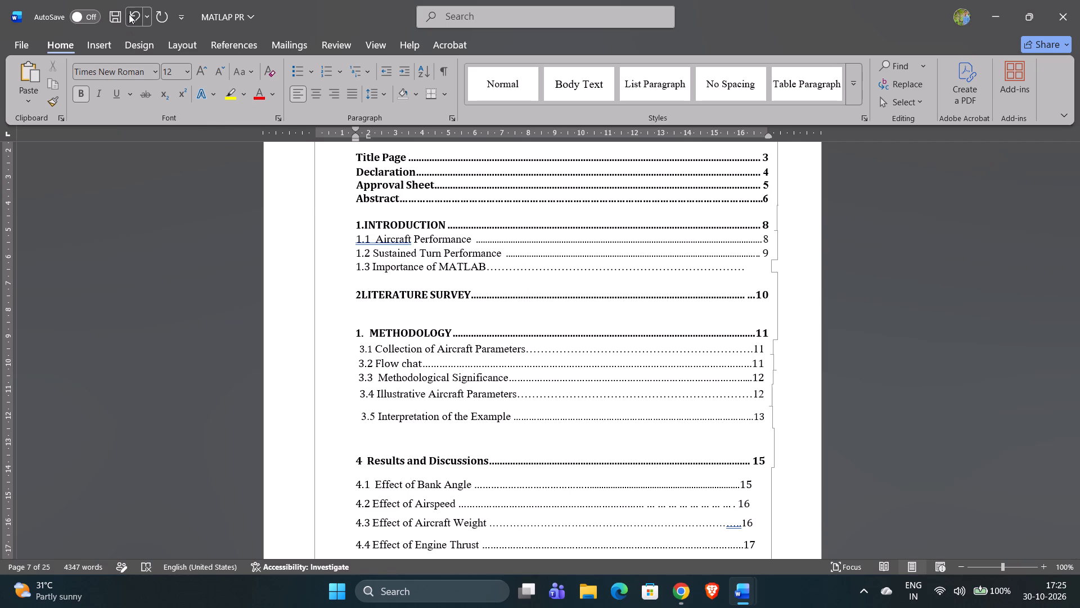
left_click(129, 14)
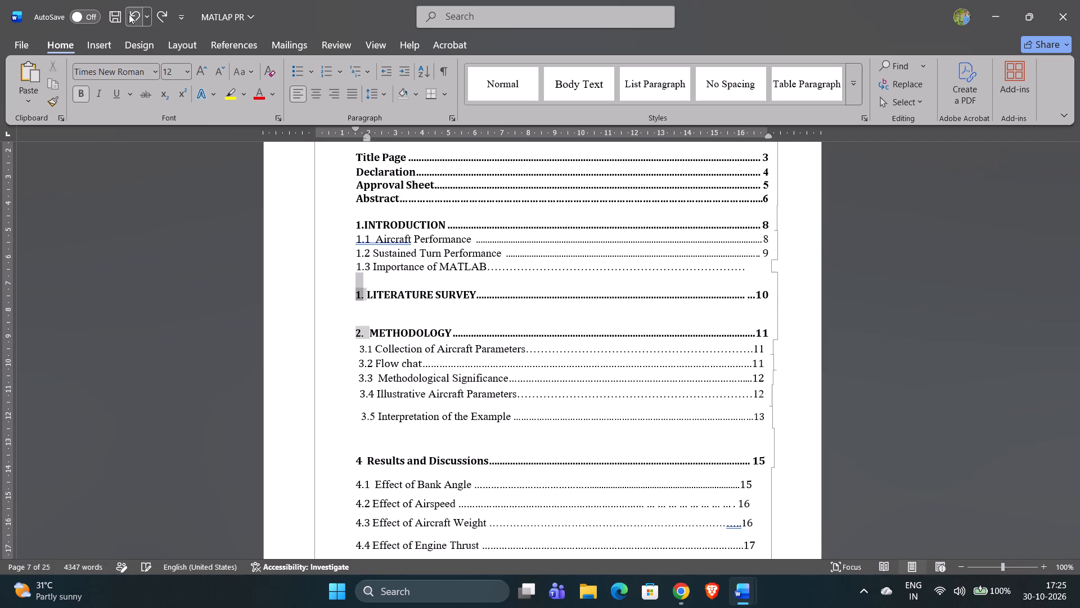
left_click(129, 14)
left_click(129, 14)
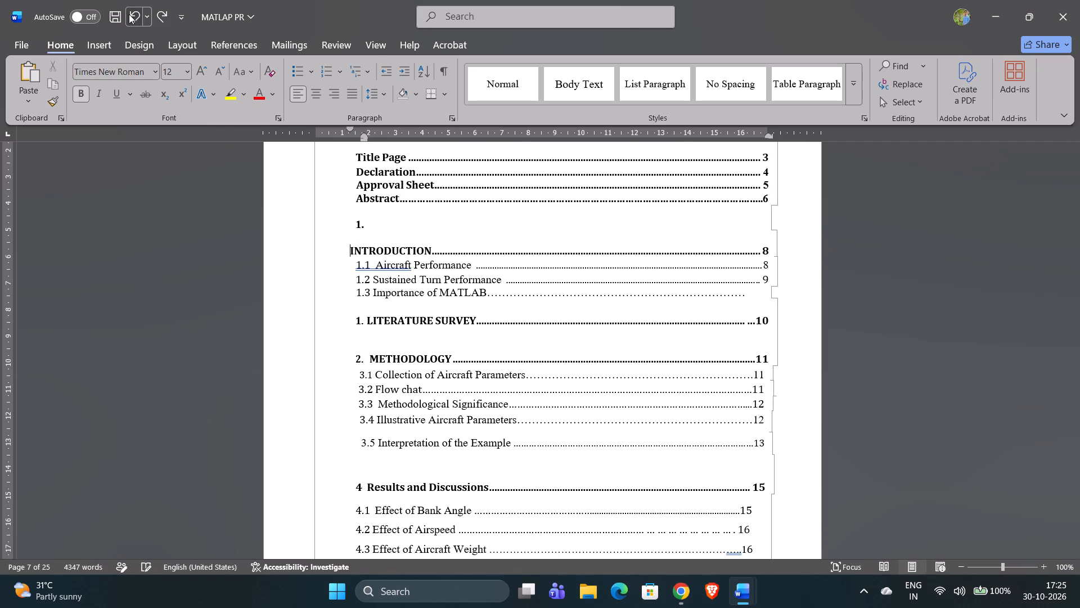
left_click(129, 14)
left_click(129, 14)
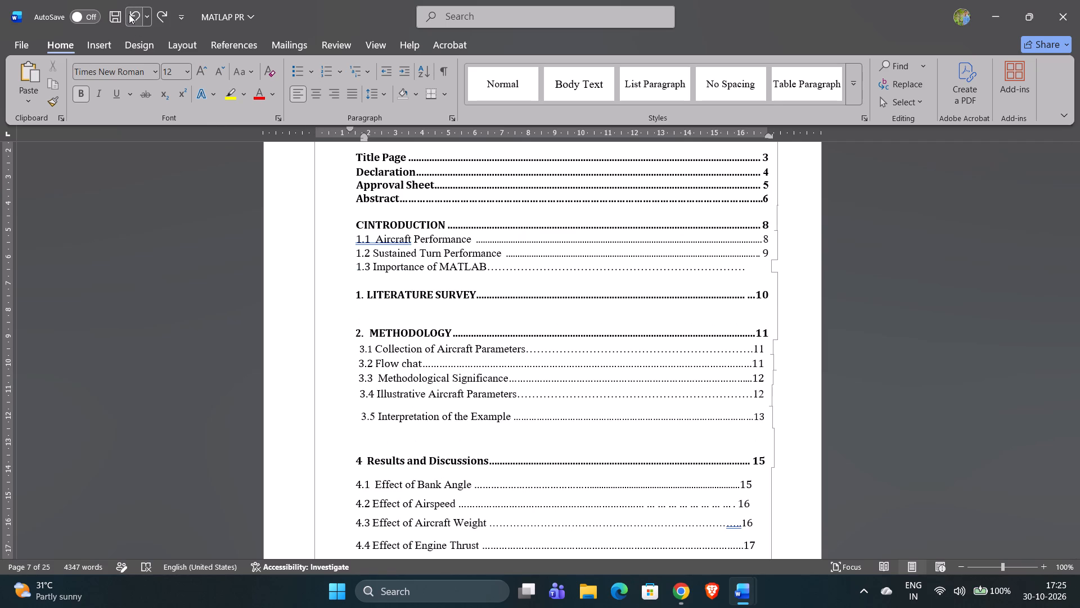
left_click(129, 14)
left_click(129, 14)
left_click(129, 14)
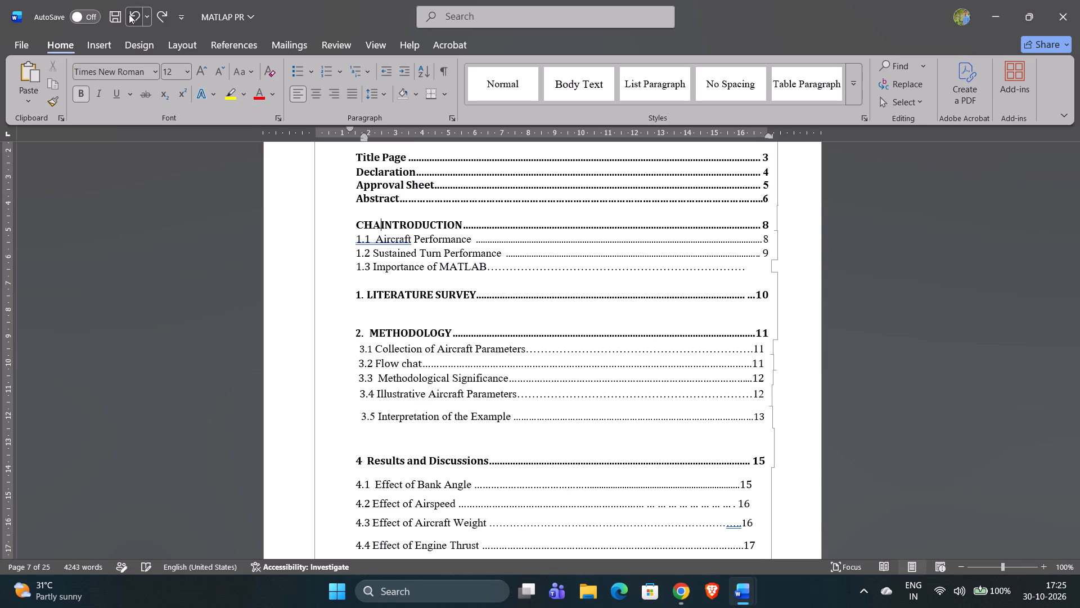
left_click(129, 14)
left_click(129, 14)
left_click(129, 14)
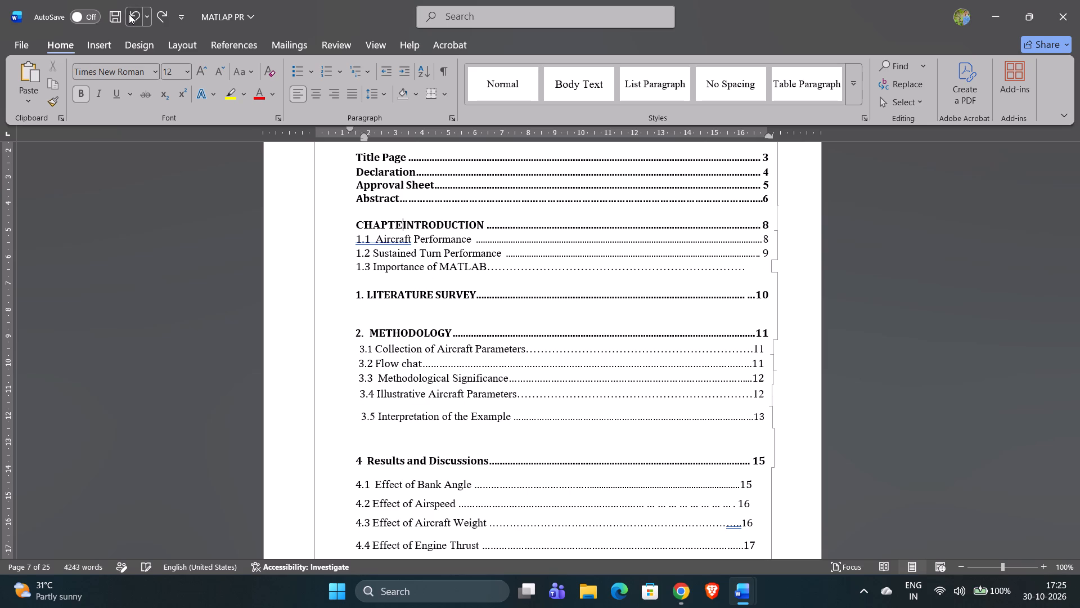
left_click(129, 14)
left_click(129, 14)
left_click(129, 14)
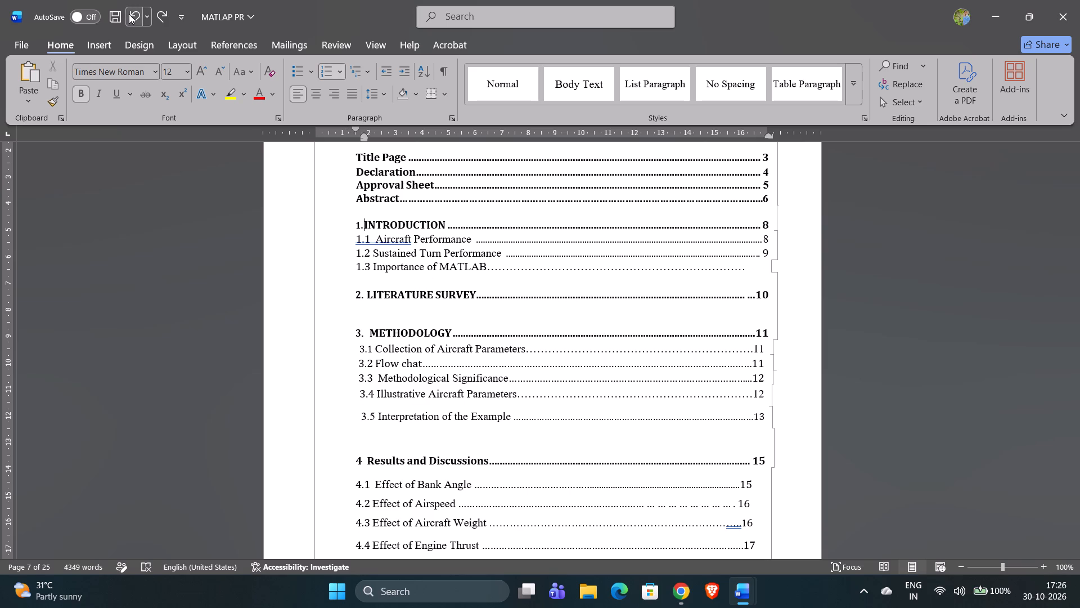
left_click(129, 14)
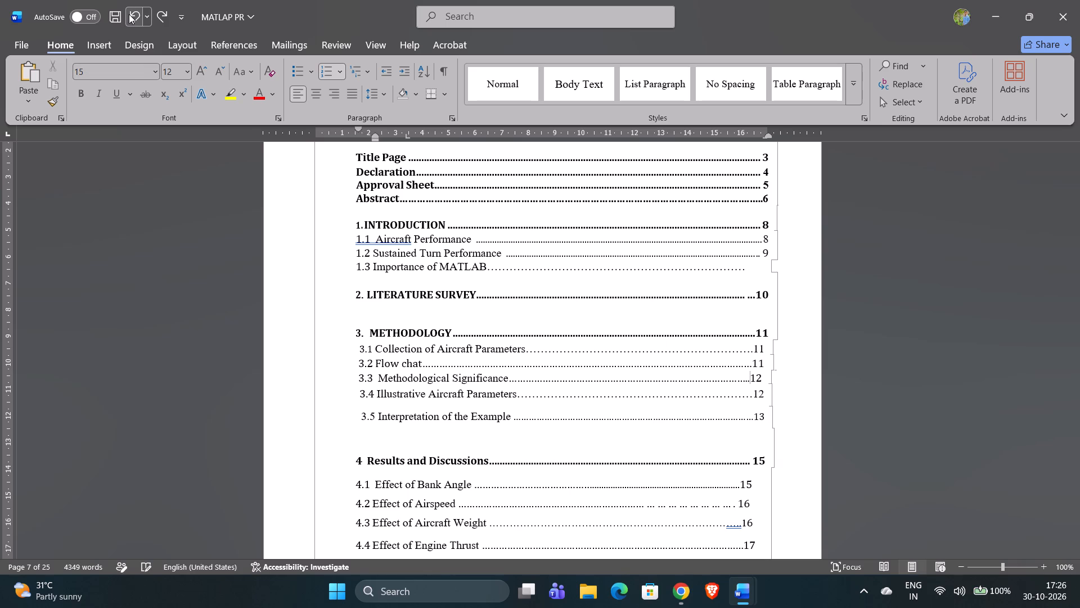
Ignore the grammar suggestion for “1.1 Aircraft” in the CONTENTS entry Aircraft Performance.
left_click(381, 244)
right_click(381, 244)
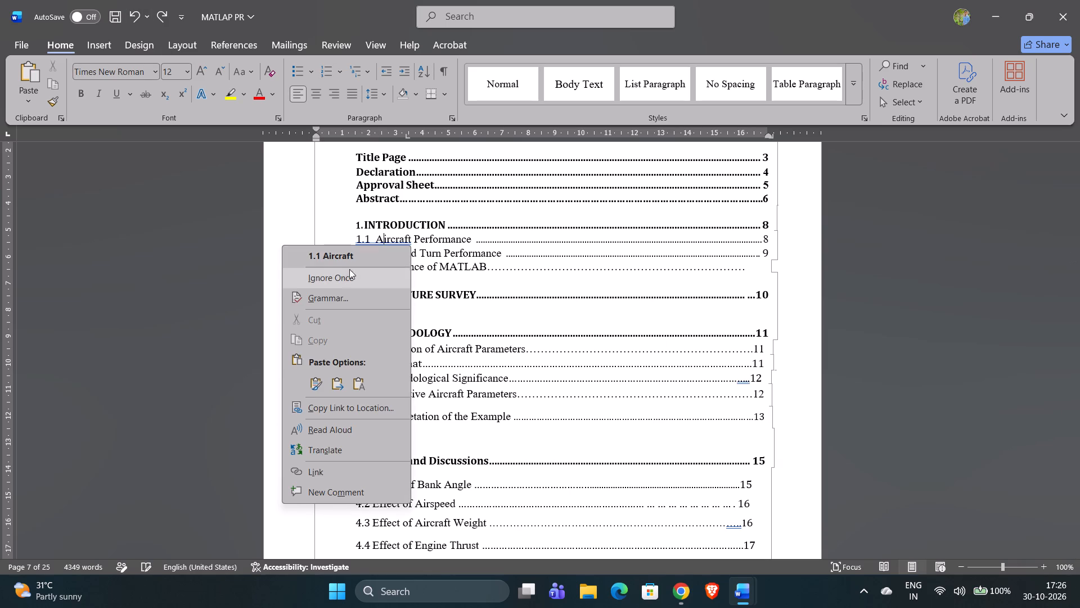
left_click(341, 276)
Review the front pages of the report from the CONTENTS page back through the Approval Sheet to the Declaration.
scroll(389, 272, "up", 2)
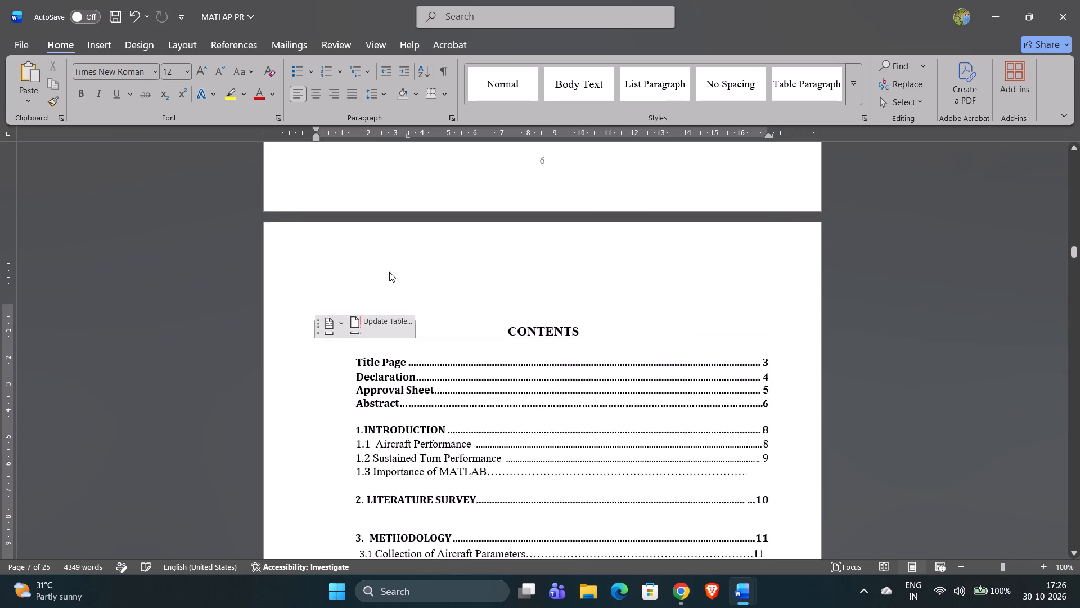
scroll(389, 272, "down", 4)
scroll(389, 272, "up", 2)
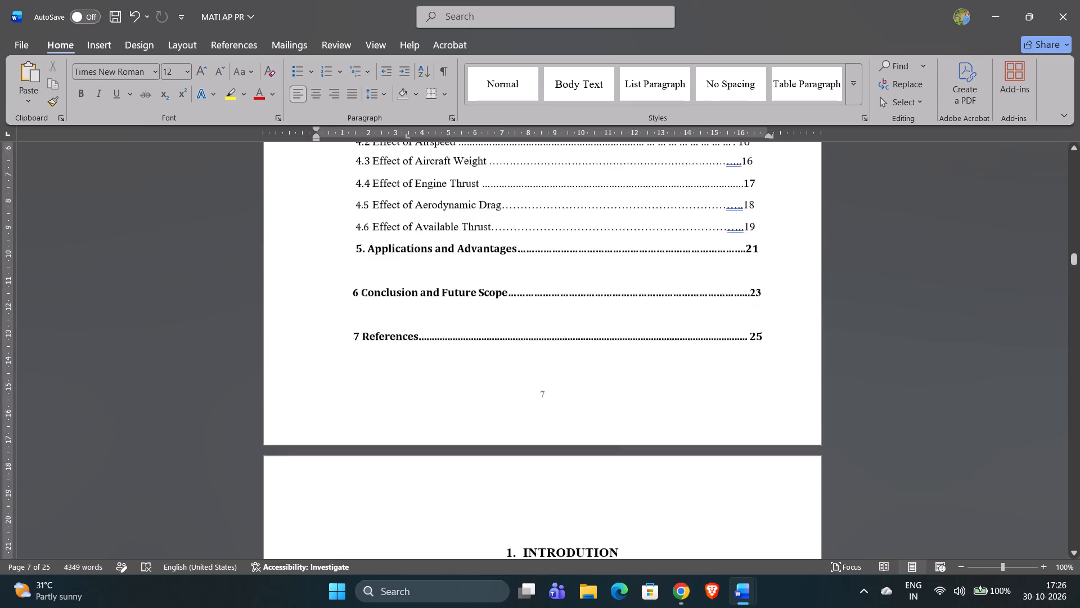
scroll(389, 272, "up", 6)
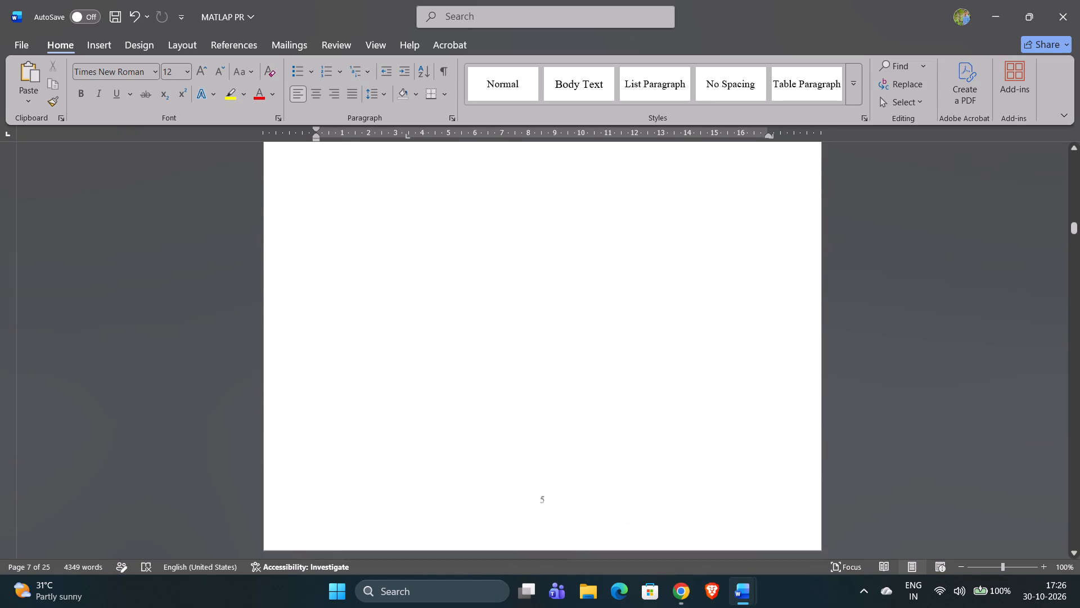
scroll(389, 272, "down", 5)
scroll(389, 272, "up", 5)
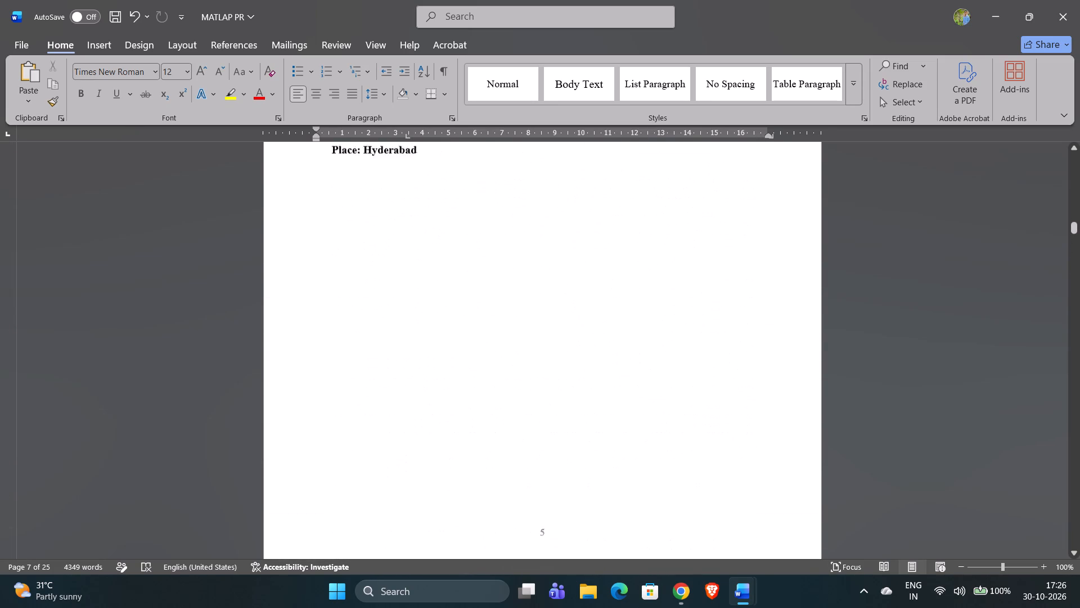
scroll(389, 272, "up", 2)
scroll(389, 272, "down", 2)
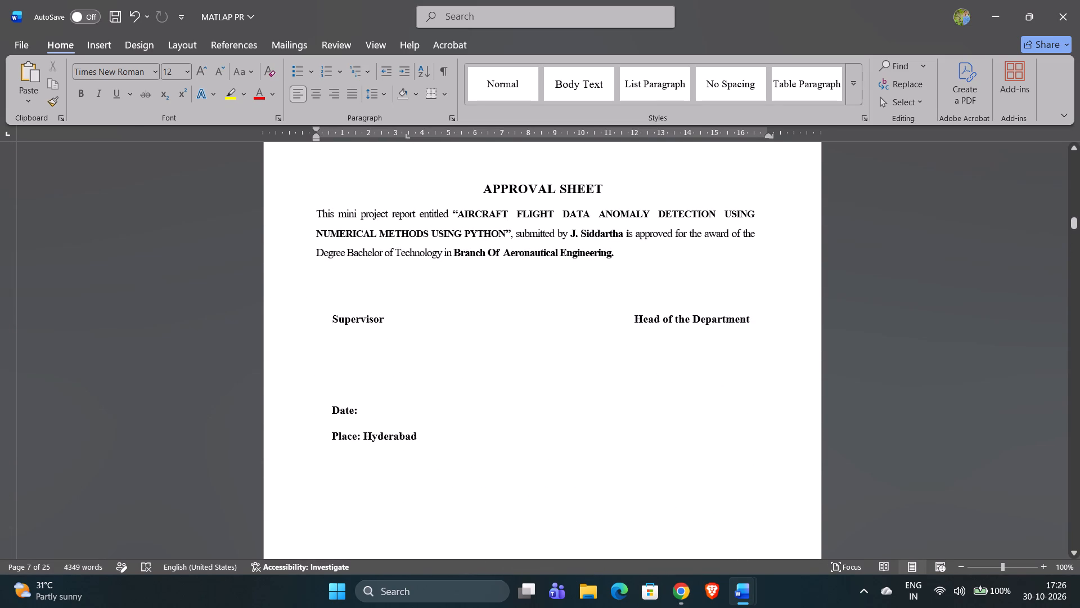
scroll(413, 380, "up", 6)
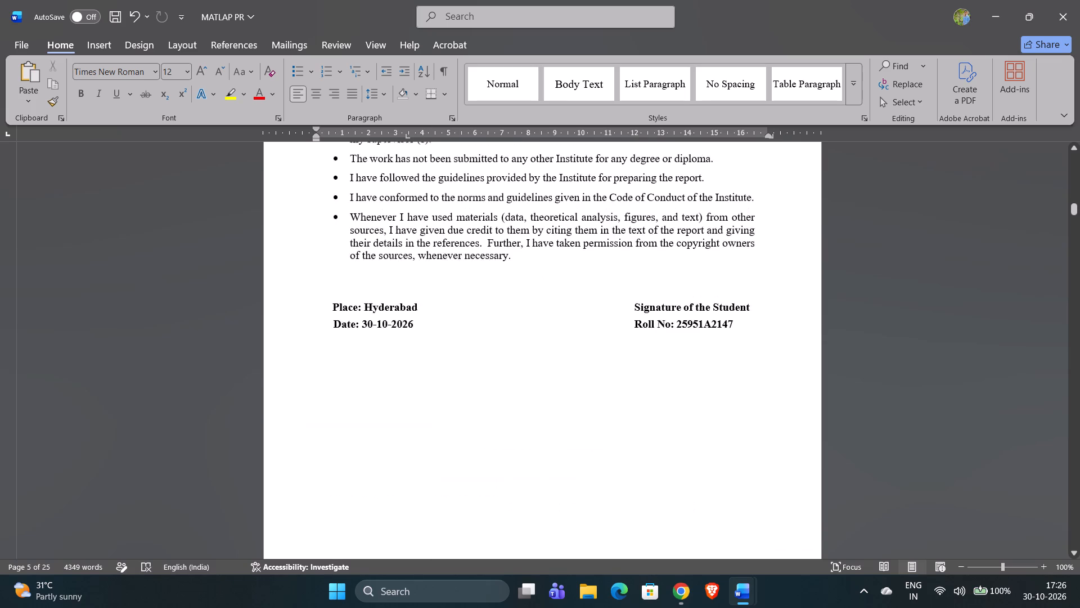
scroll(413, 380, "up", 1)
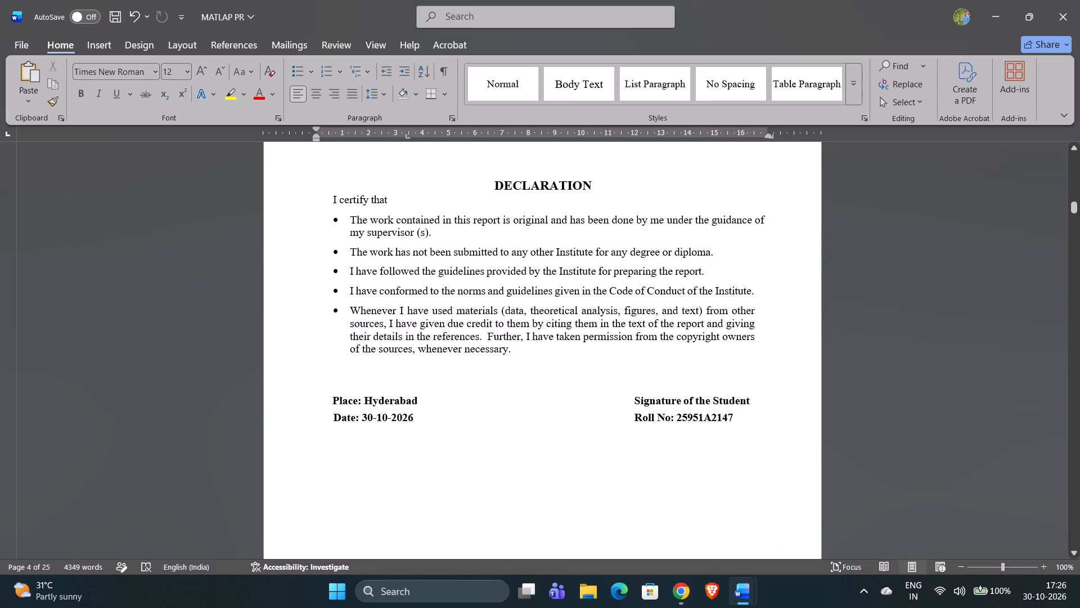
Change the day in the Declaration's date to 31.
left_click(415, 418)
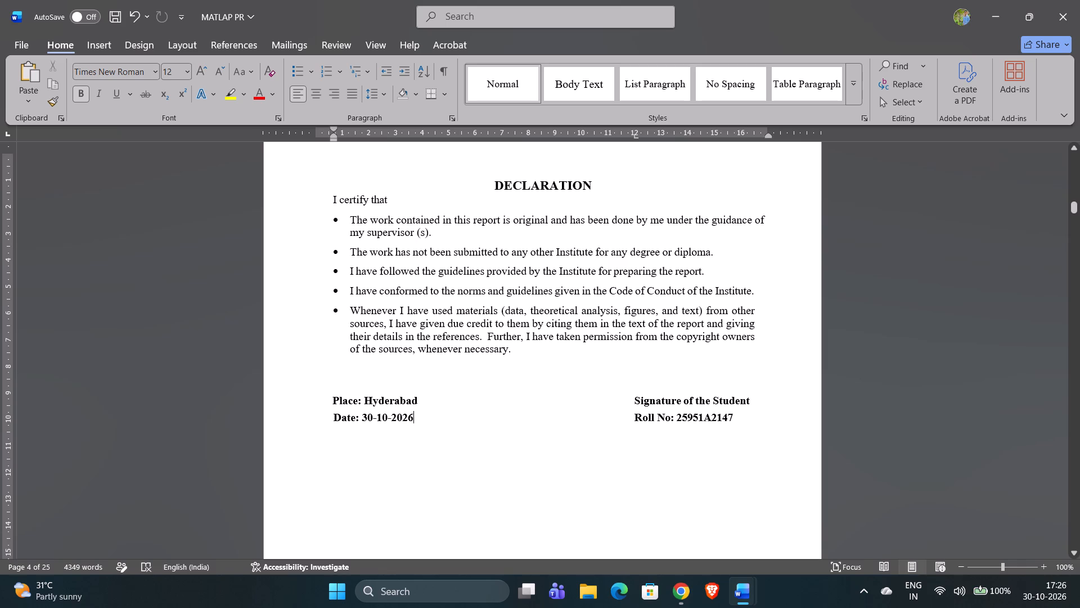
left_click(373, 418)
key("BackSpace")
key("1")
Delete the entire date after “Date:” on the Declaration page, leaving the label in place.
left_click_drag(415, 419, 382, 415)
left_click_drag(382, 415, 404, 422)
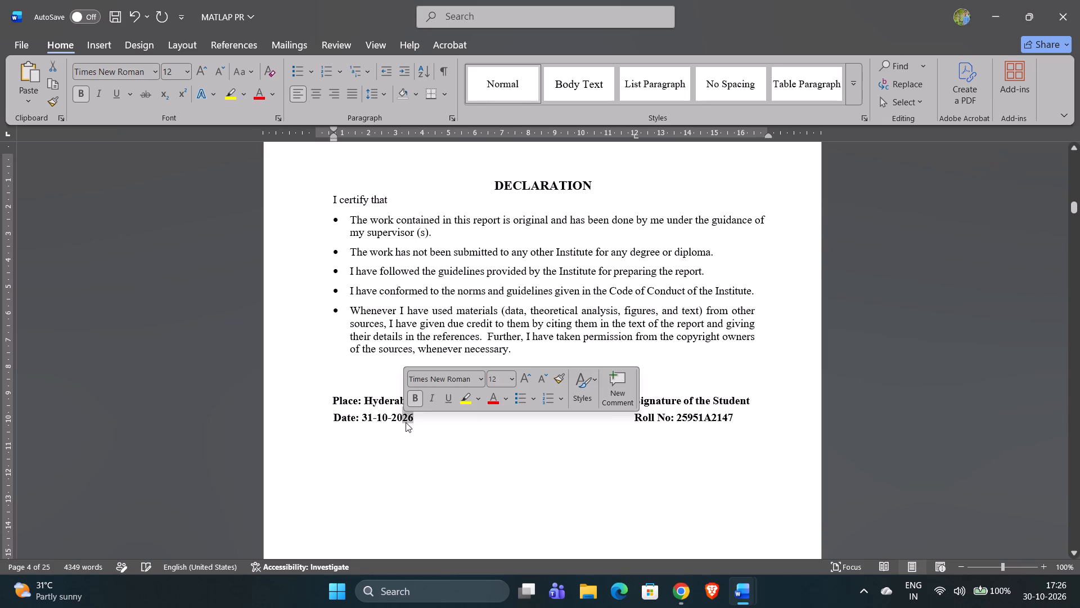
left_click(413, 421)
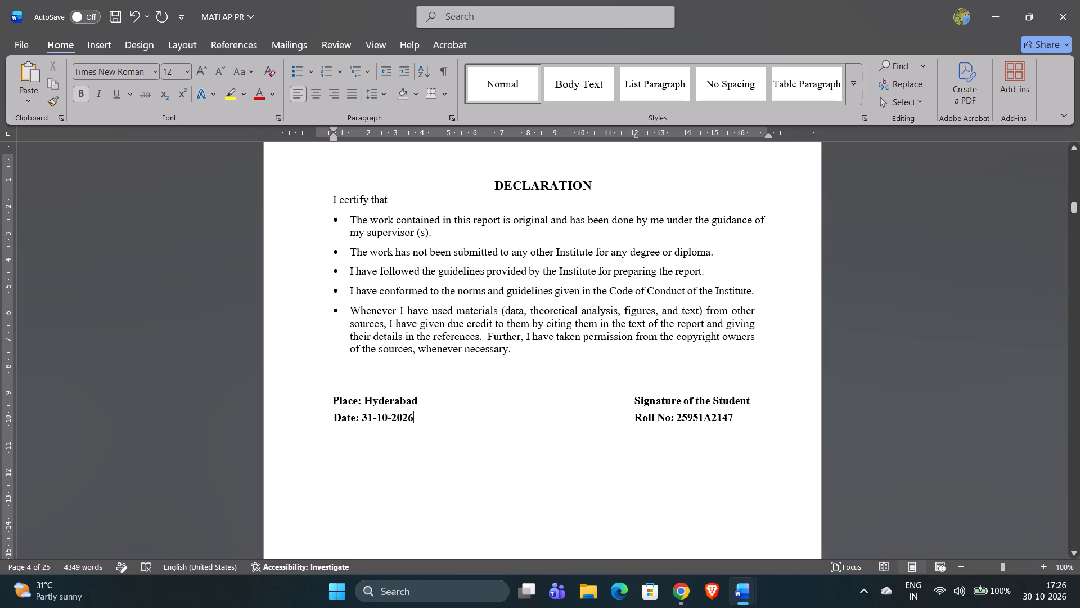
key("BackSpace")
key("BackSpace")
key("BackSpace")
key("BackSpace")
key("BackSpace")
key("BackSpace")
key("BackSpace")
key("BackSpace")
key("BackSpace")
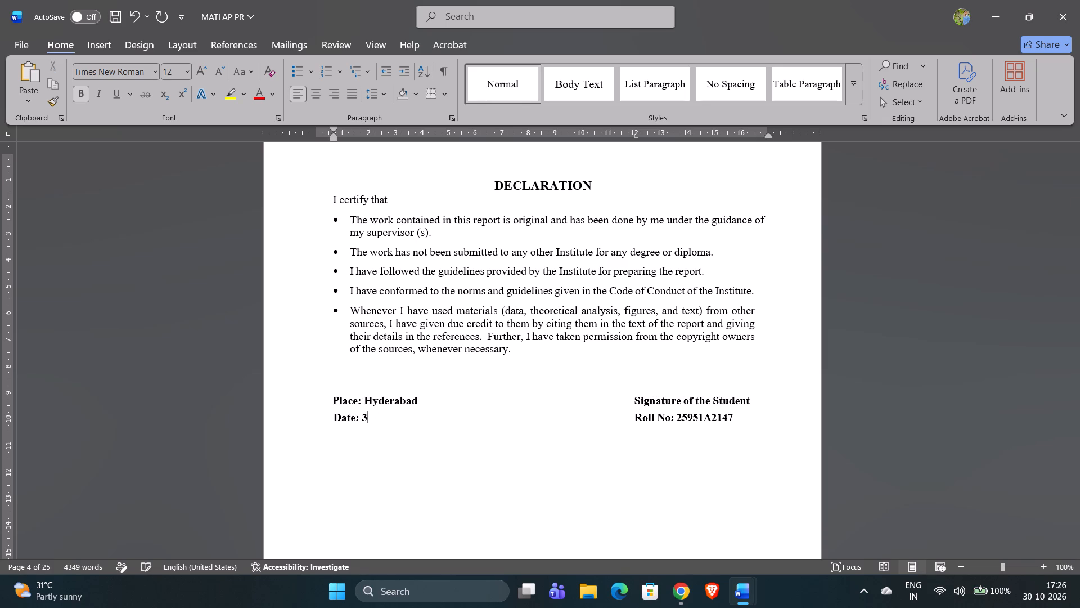
key("BackSpace")
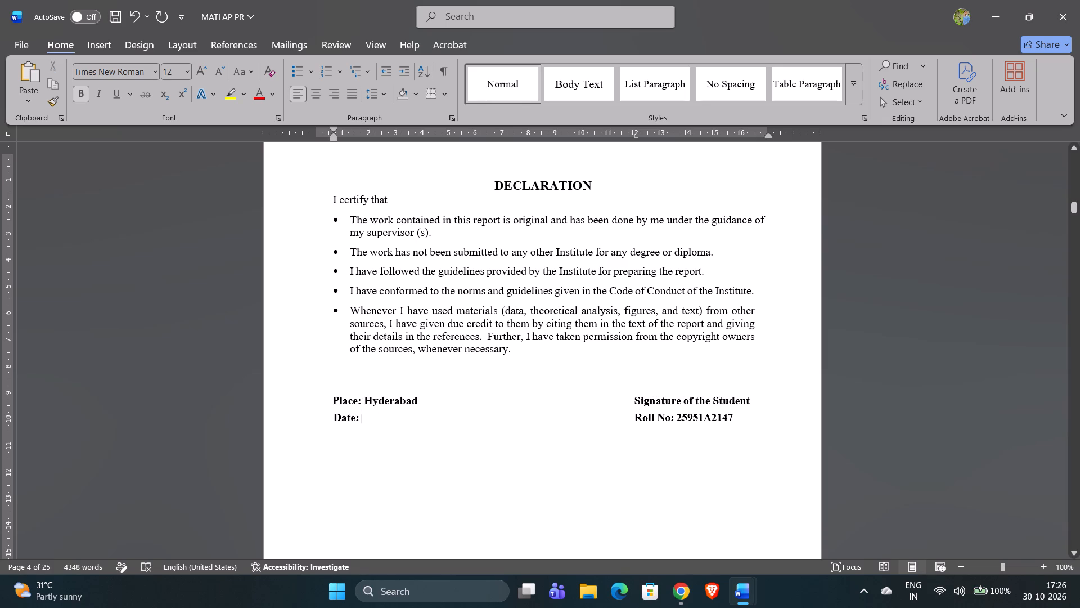
Remove the bold formatting from “Hyderabad” in the Place line of the Declaration.
left_click_drag(431, 402, 364, 401)
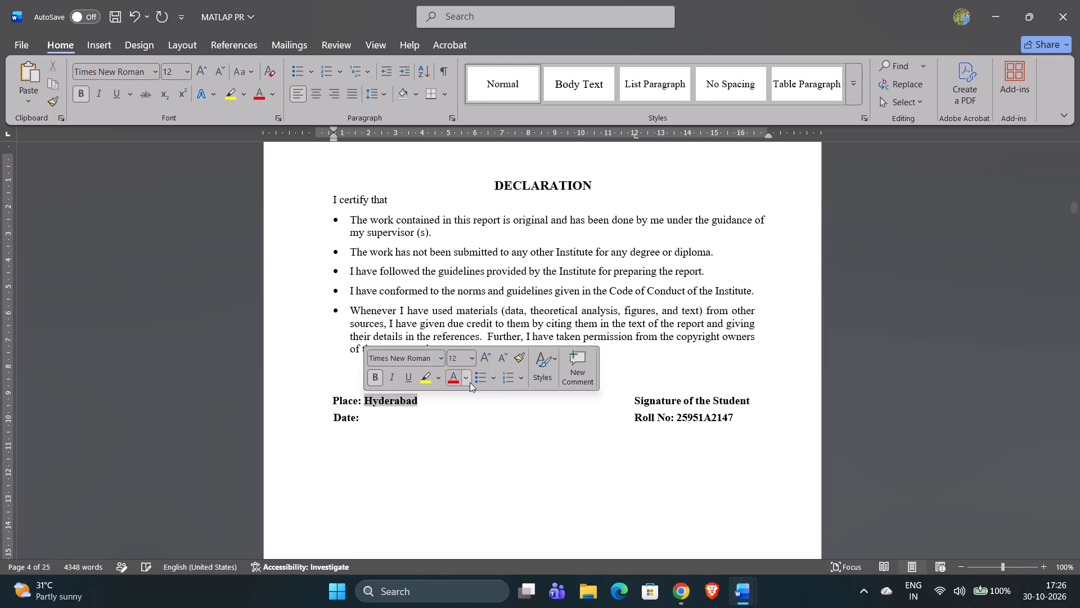
left_click(372, 379)
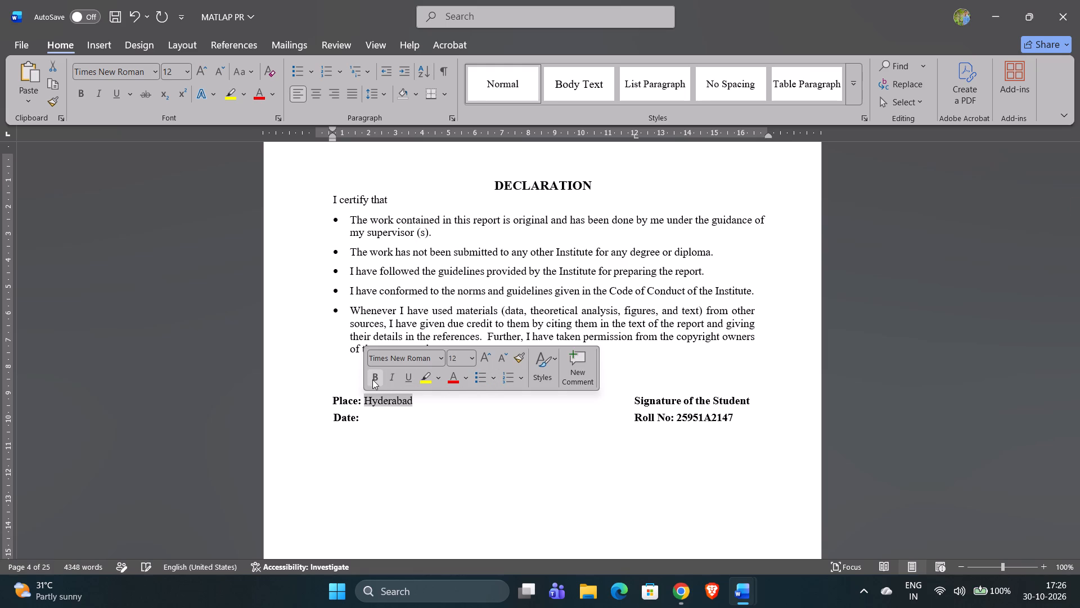
left_click(308, 373)
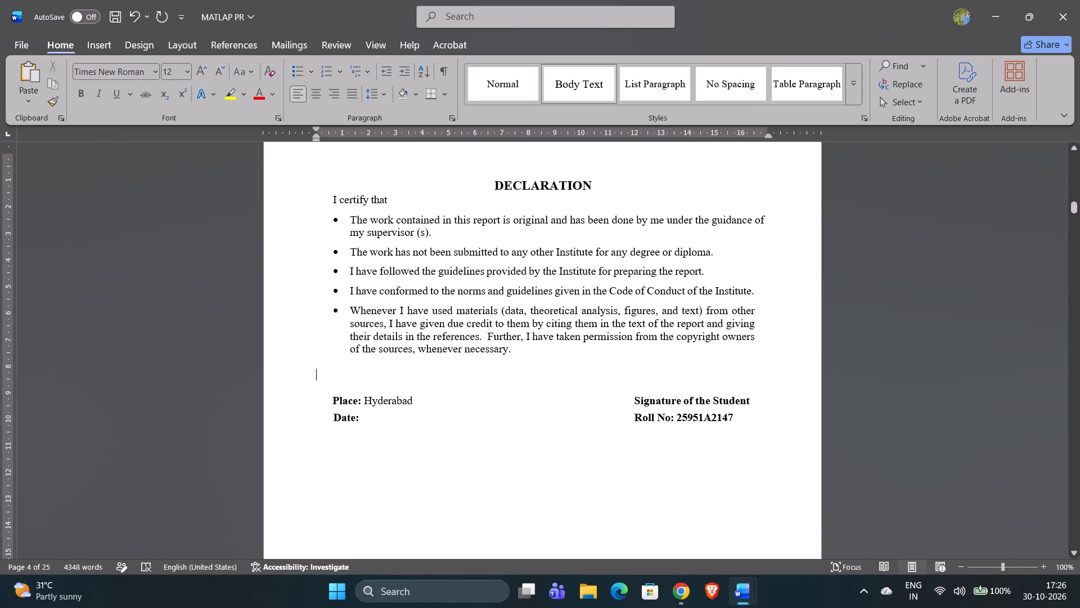
scroll(429, 473, "down", 3)
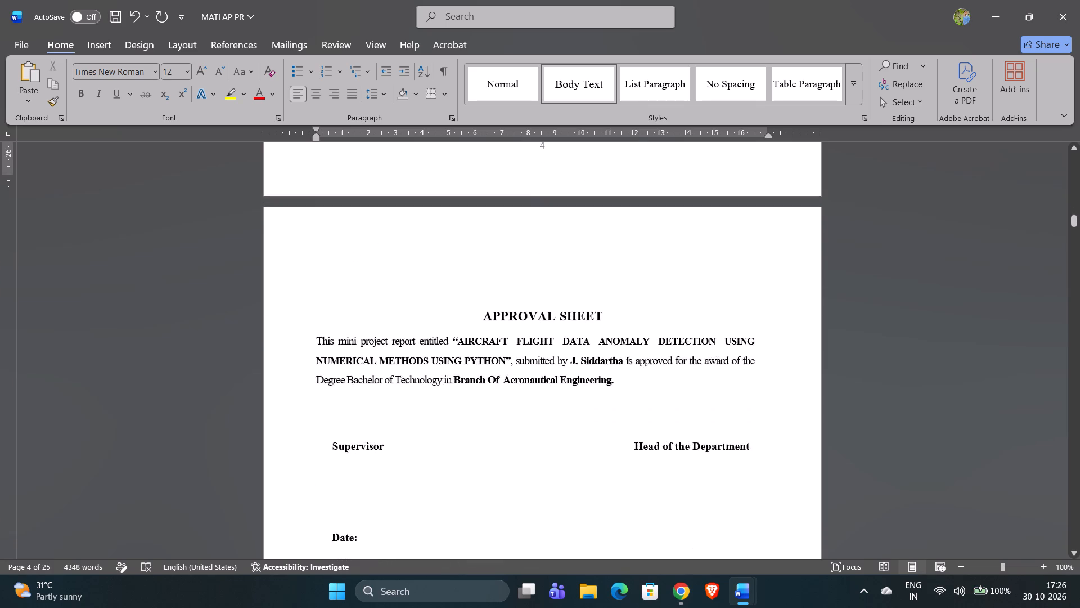
scroll(429, 473, "down", 1)
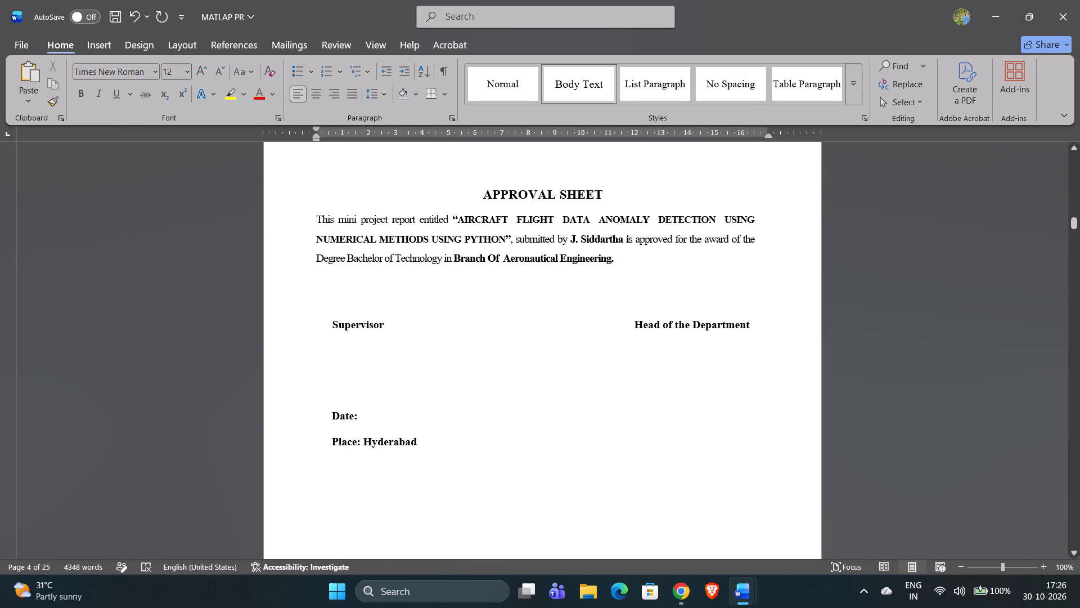
scroll(429, 473, "down", 3)
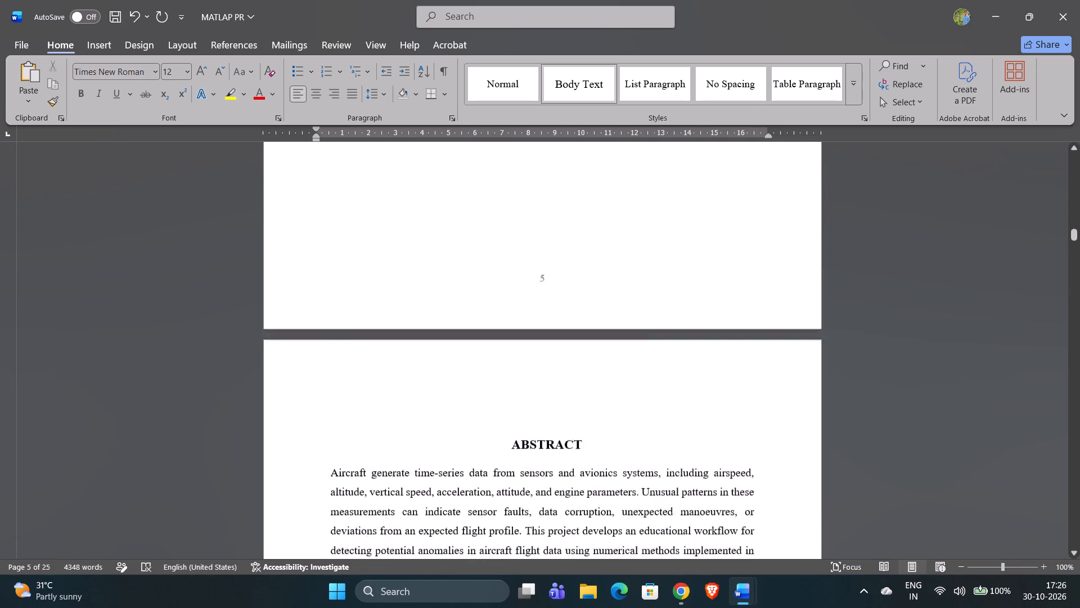
scroll(429, 473, "down", 3)
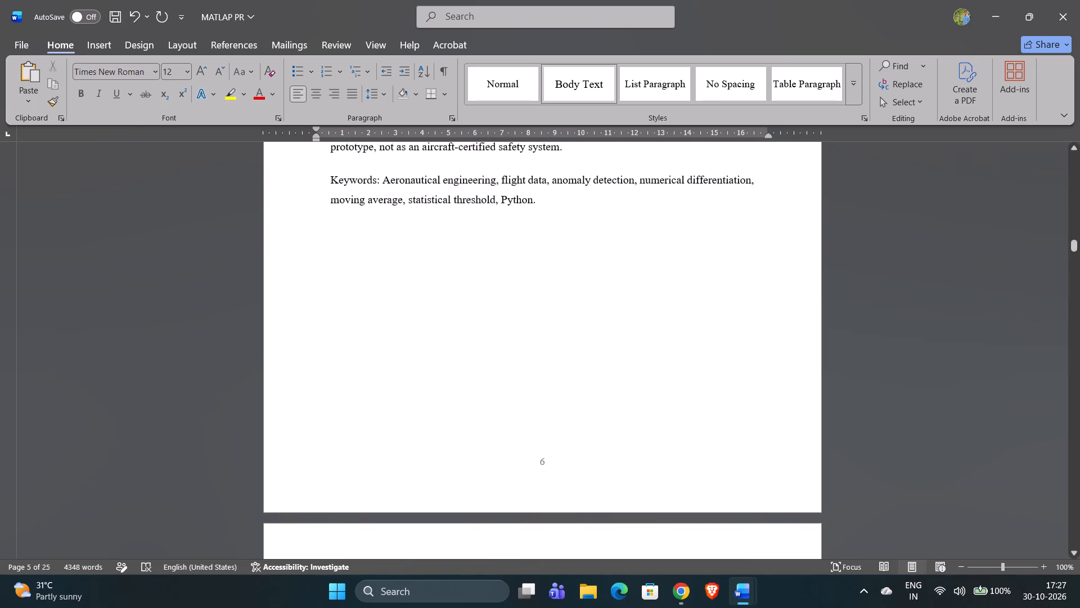
scroll(429, 473, "down", 17)
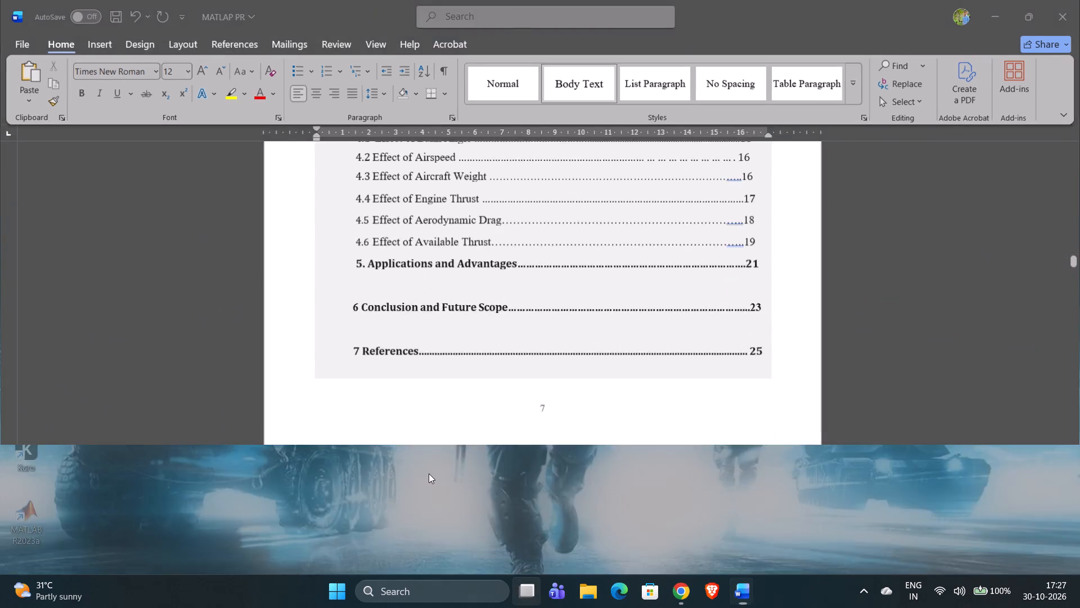
left_click(571, 289)
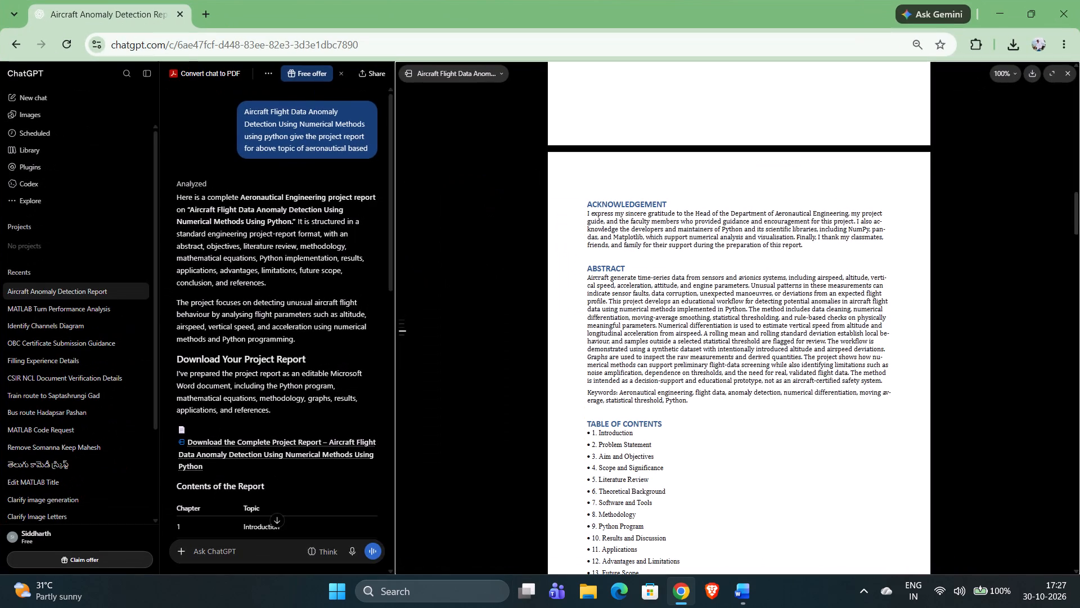
left_click(542, 231)
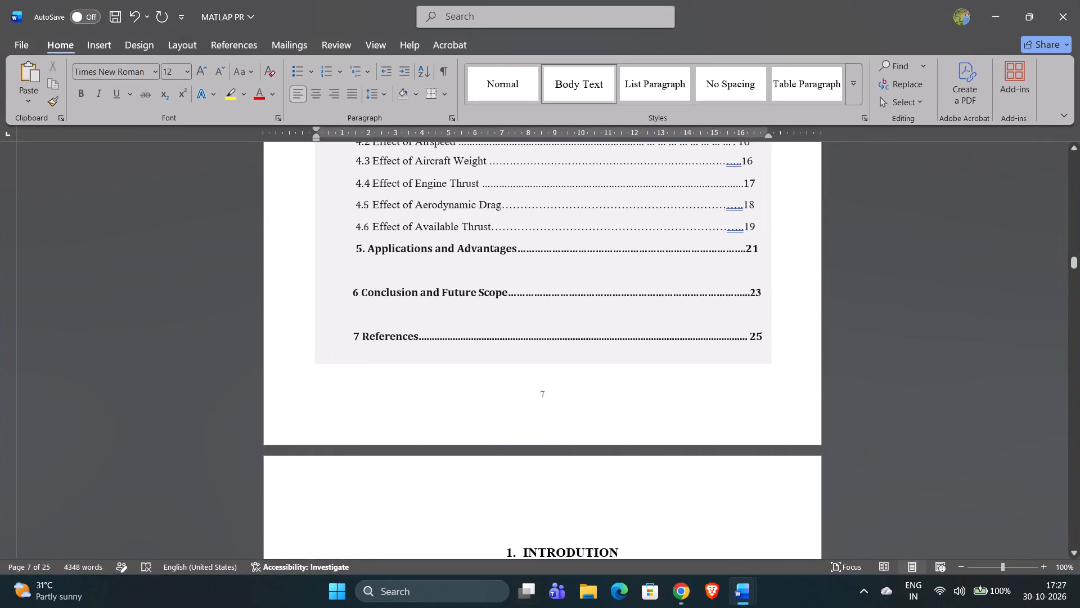
scroll(409, 278, "up", 4)
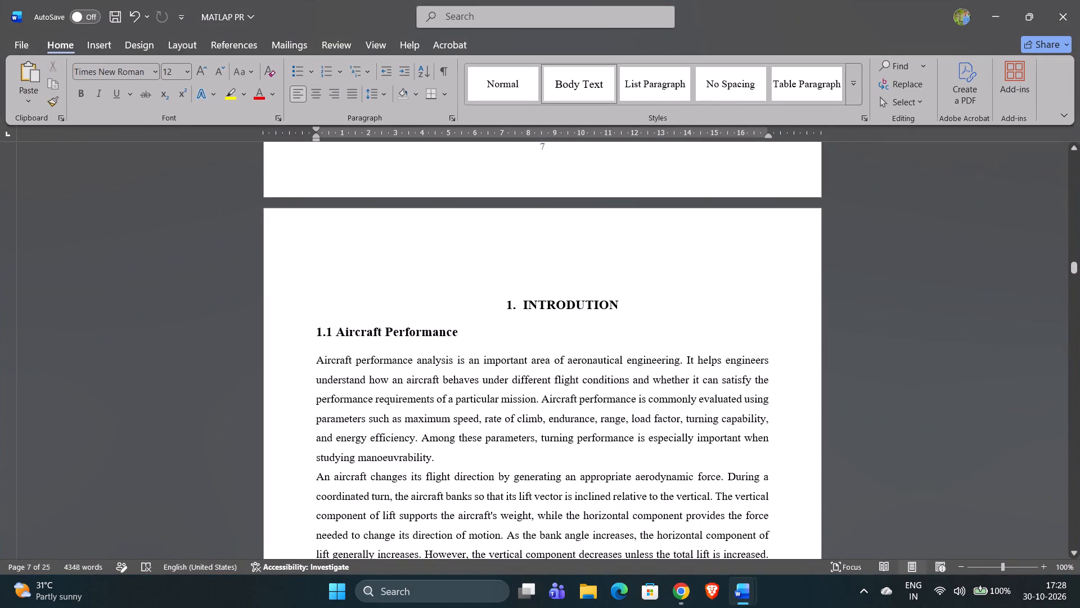
left_click_drag(337, 332, 452, 509)
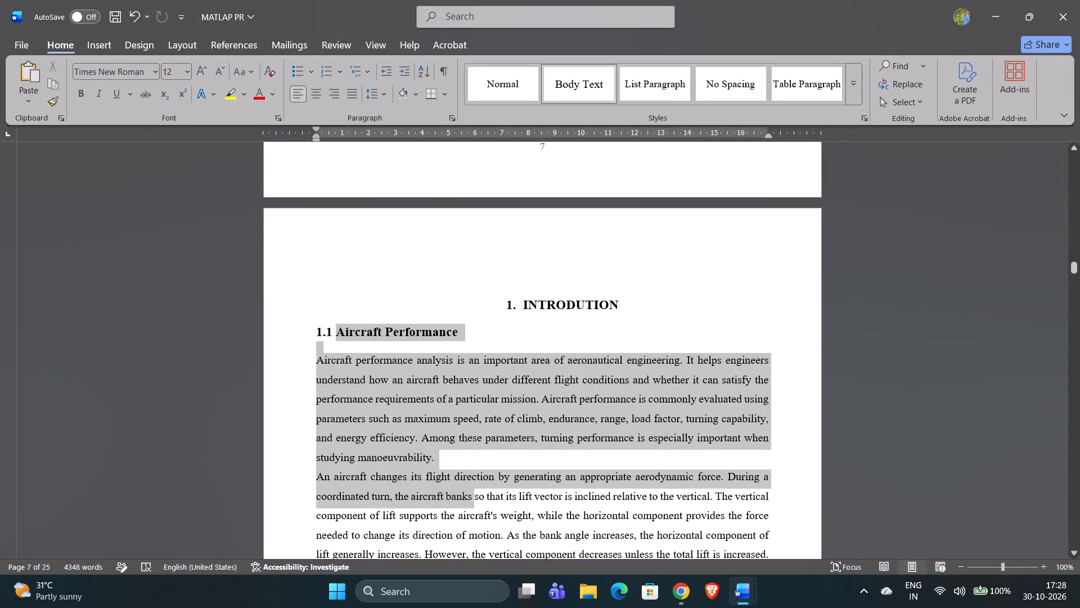
left_click_drag(452, 509, 389, 382)
key("BackSpace")
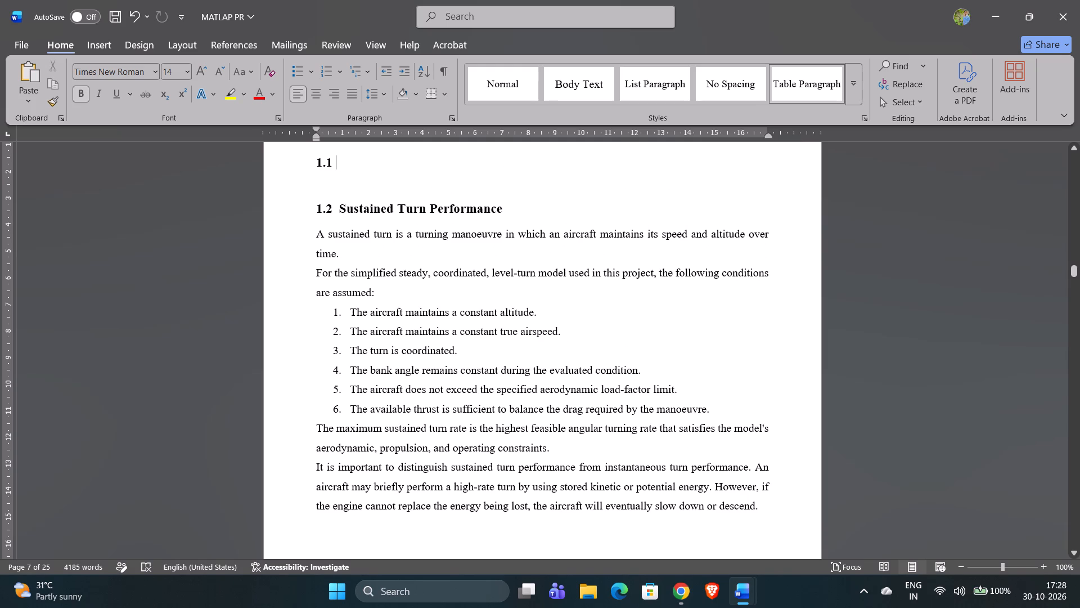
key("ctrl+v")
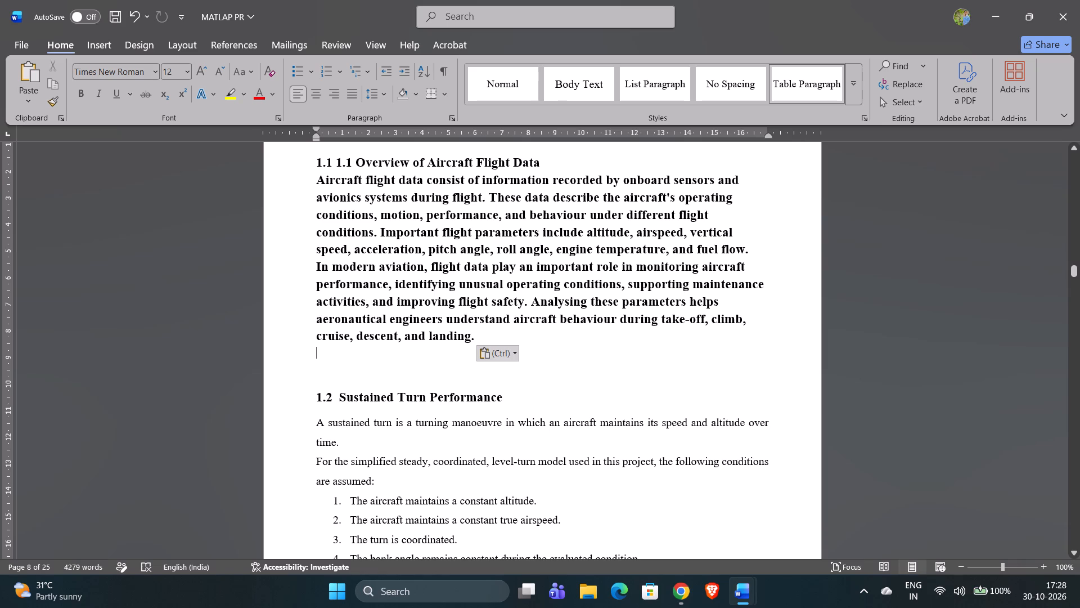
Delete the duplicate 1.1 number in front of the Overview of Aircraft Flight Data heading.
left_click(332, 164)
key("BackSpace")
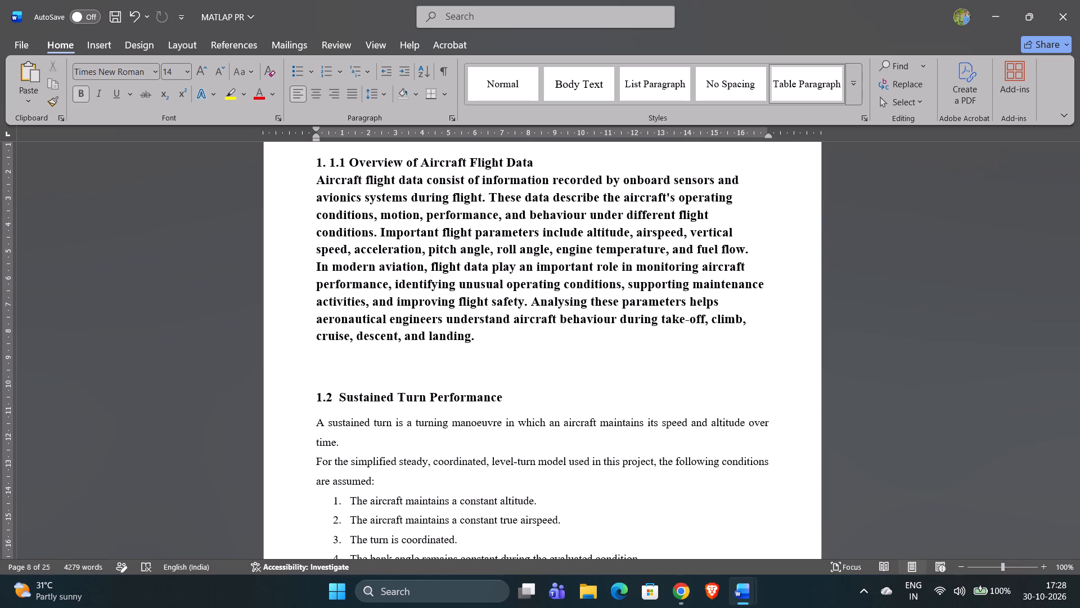
key("BackSpace")
key("BackSpace")
Format the section 1.1 body paragraphs as non-bold, 12 pt, justified text.
scroll(332, 164, "up", 1)
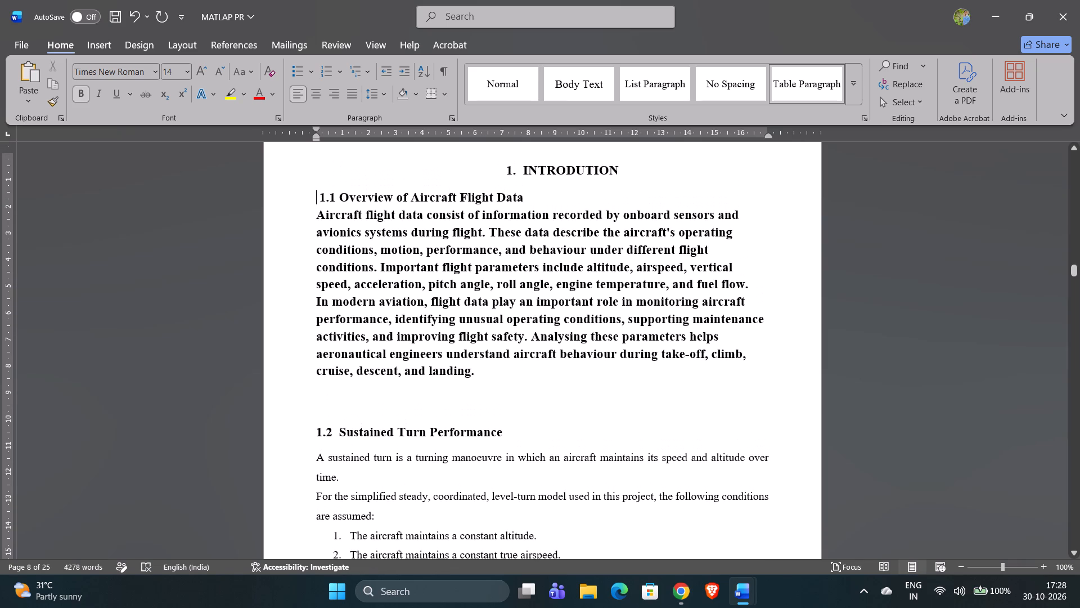
left_click_drag(316, 214, 475, 374)
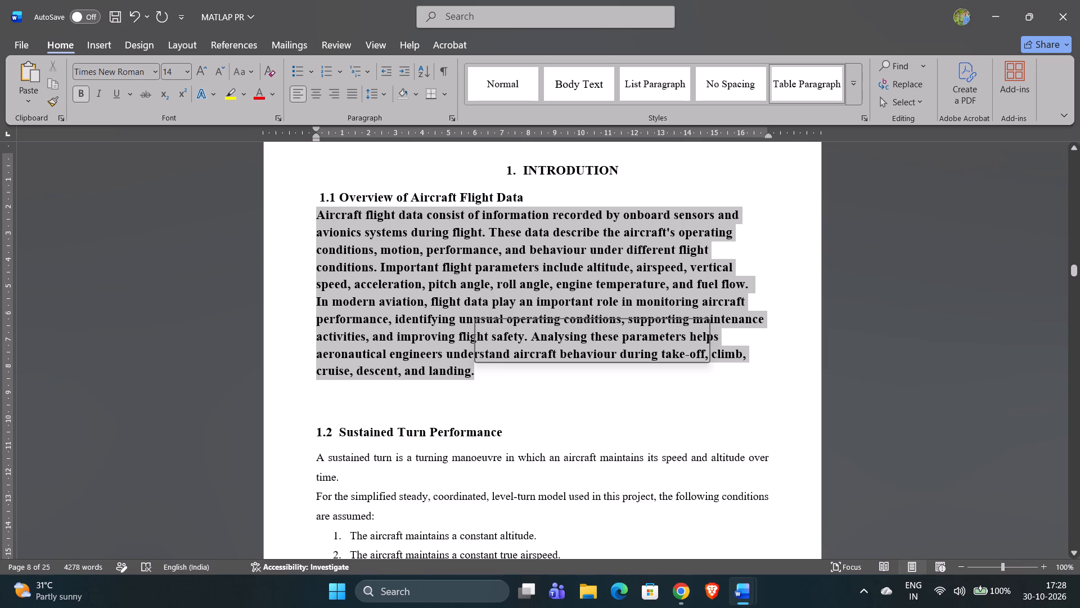
left_click(484, 351)
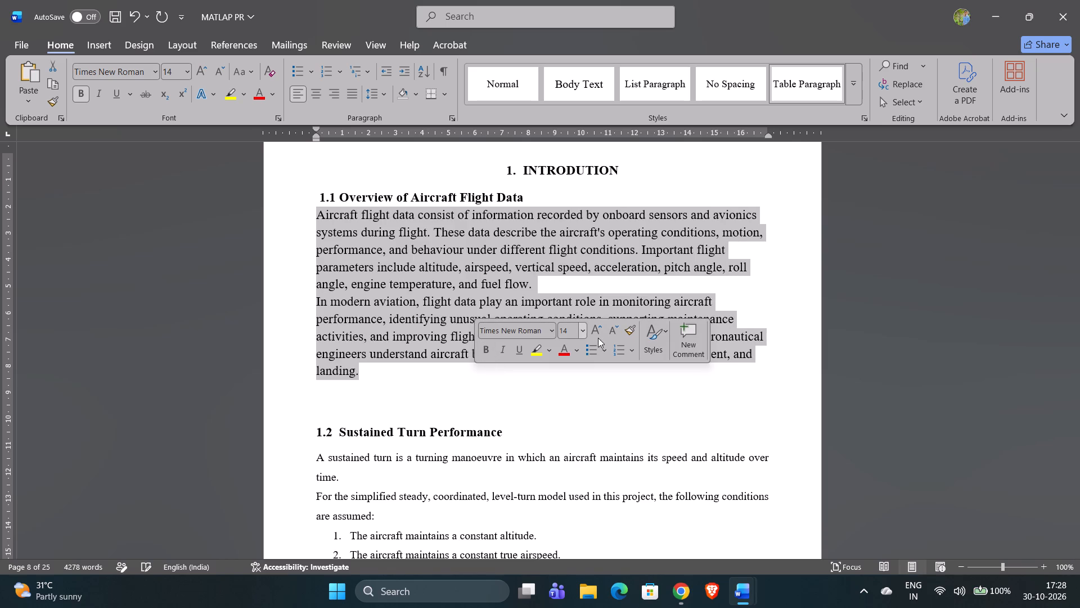
left_click(611, 333)
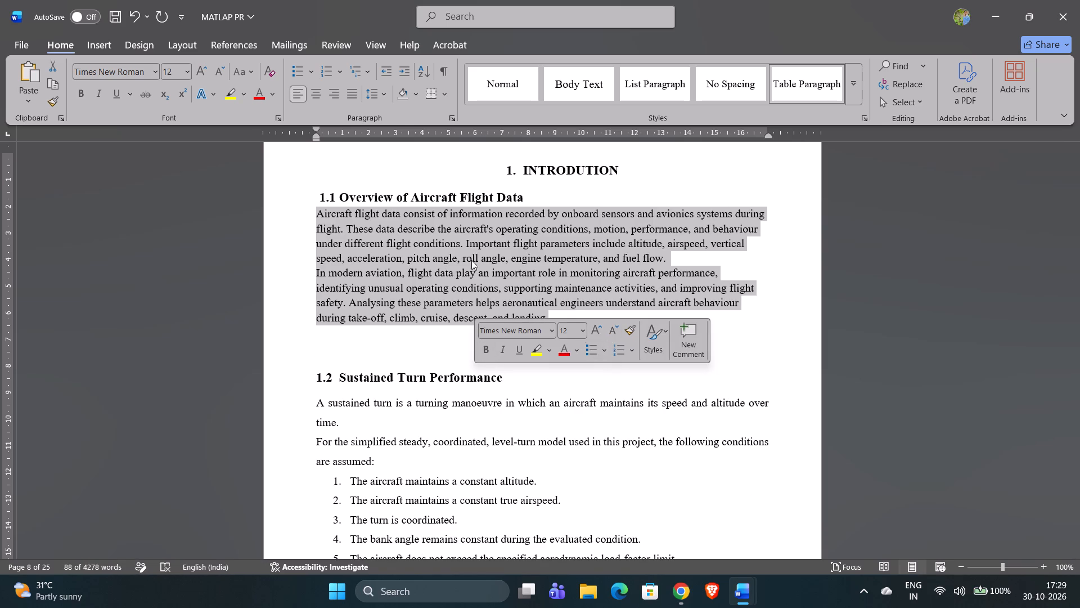
left_click(345, 90)
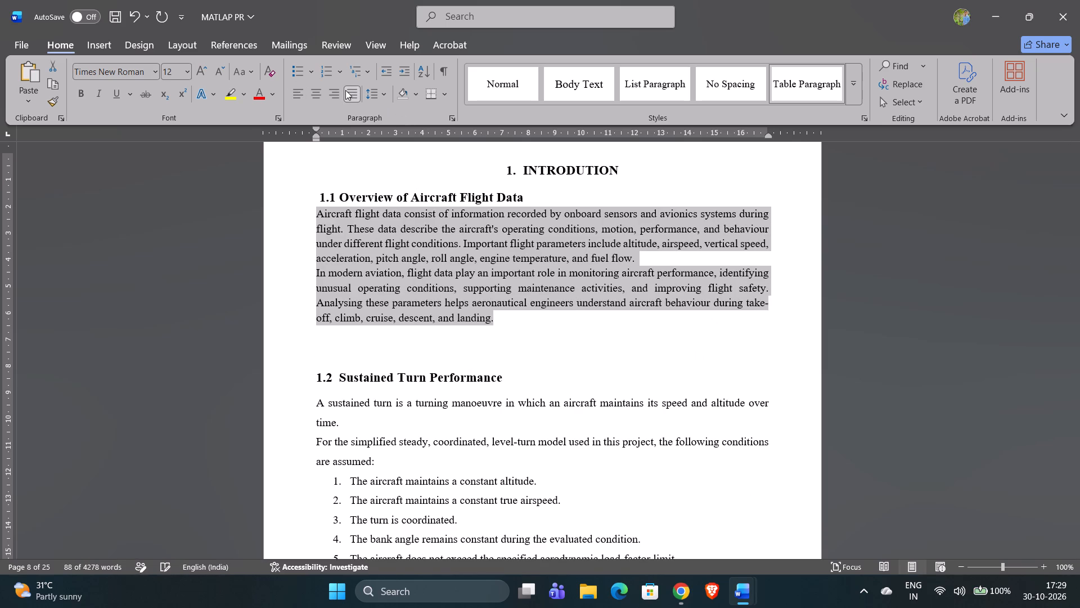
Join the “In modern aviation” paragraph onto the end of the first section 1.1 paragraph, separated by a space.
left_click(313, 345)
left_click(313, 278)
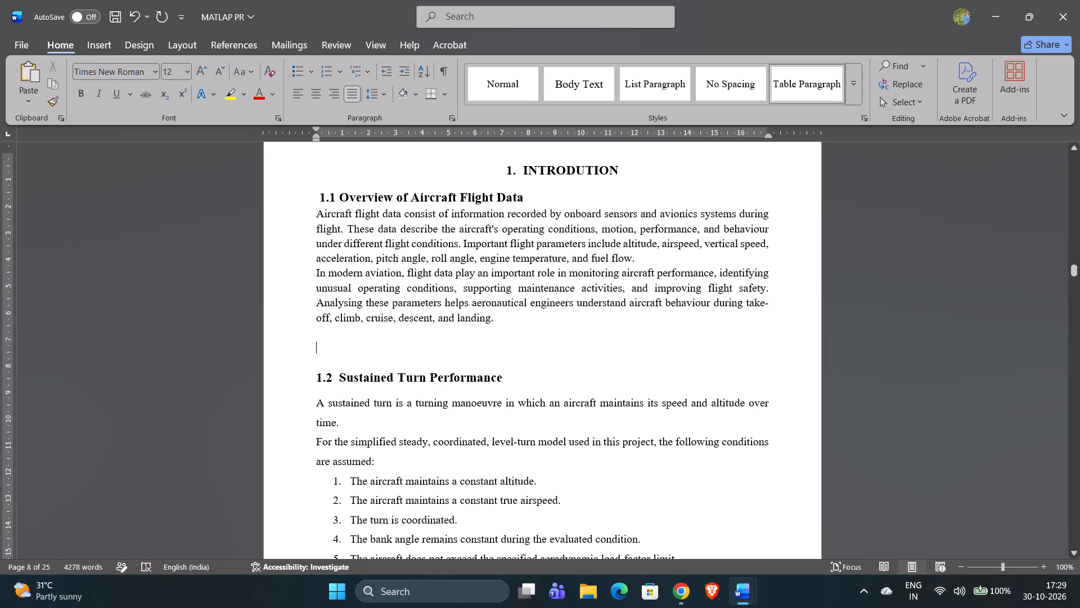
key("BackSpace")
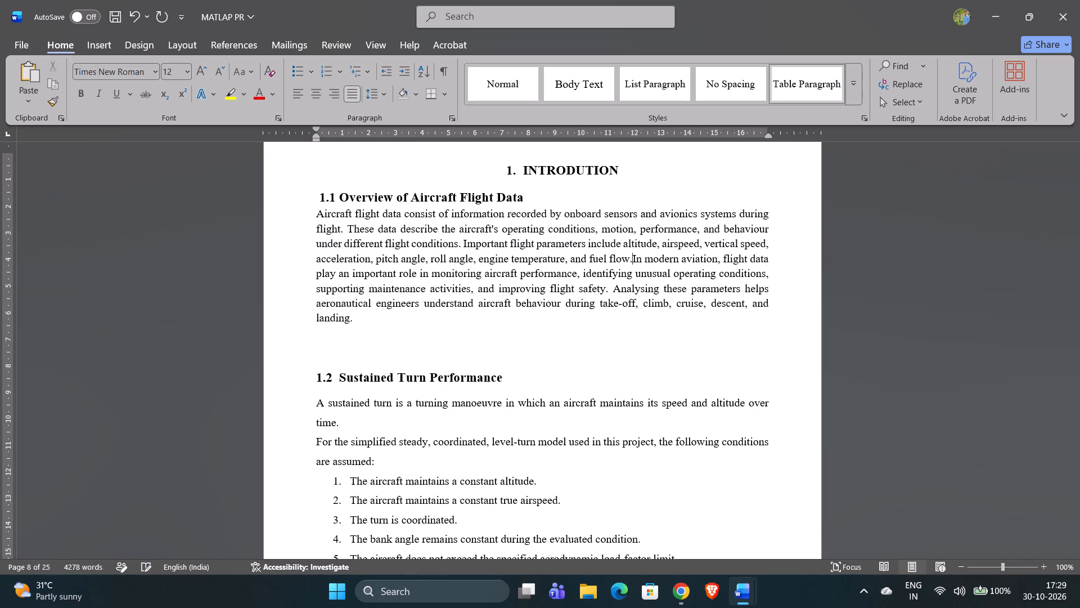
key("space")
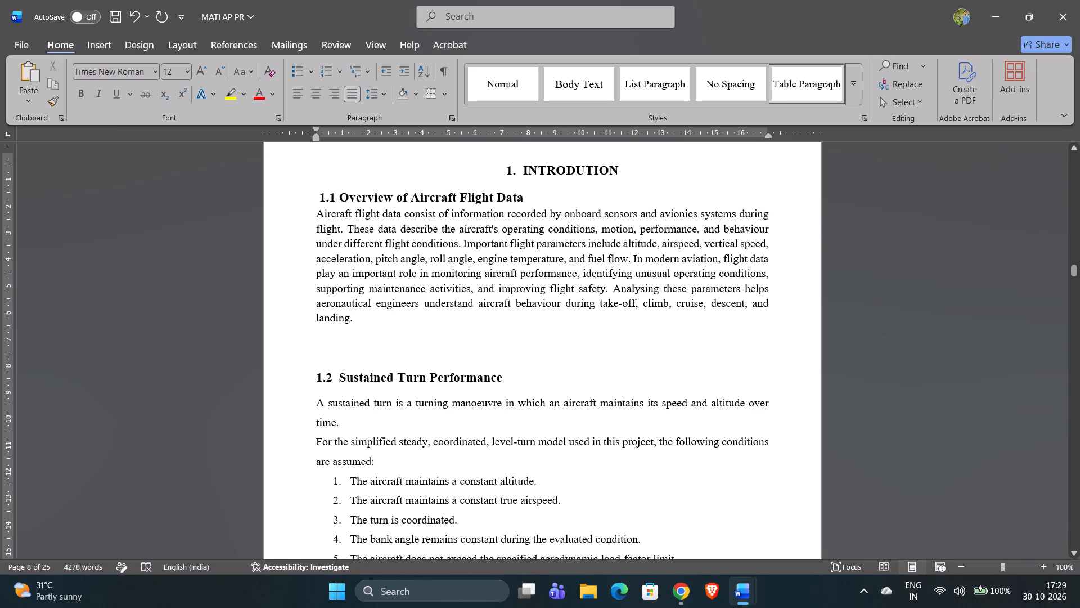
Open the line spacing options for the section 1.1 body paragraph.
scroll(311, 276, "up", 1)
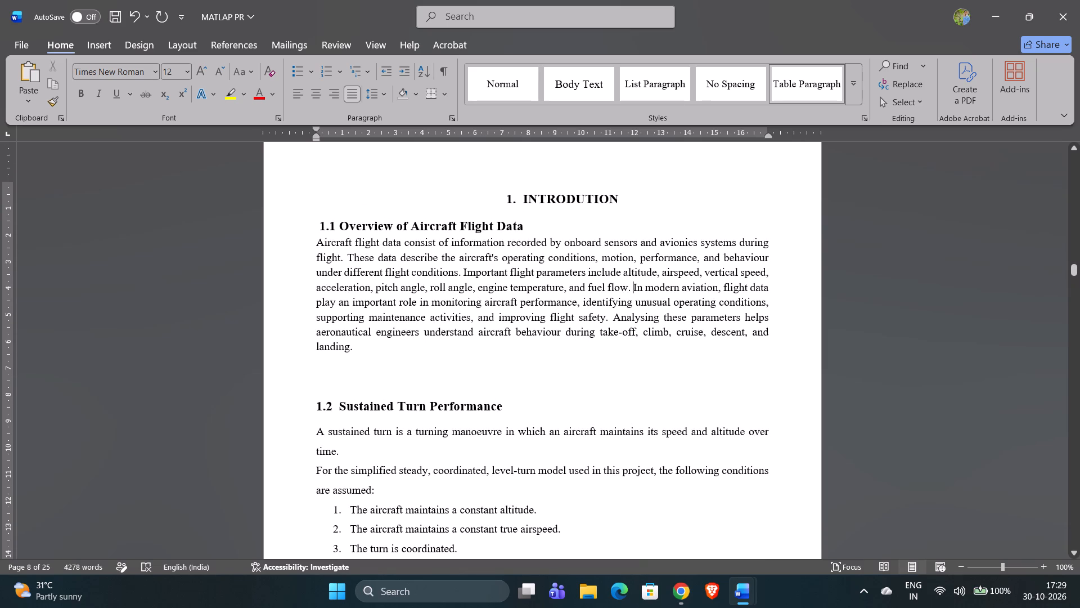
left_click_drag(315, 239, 349, 347)
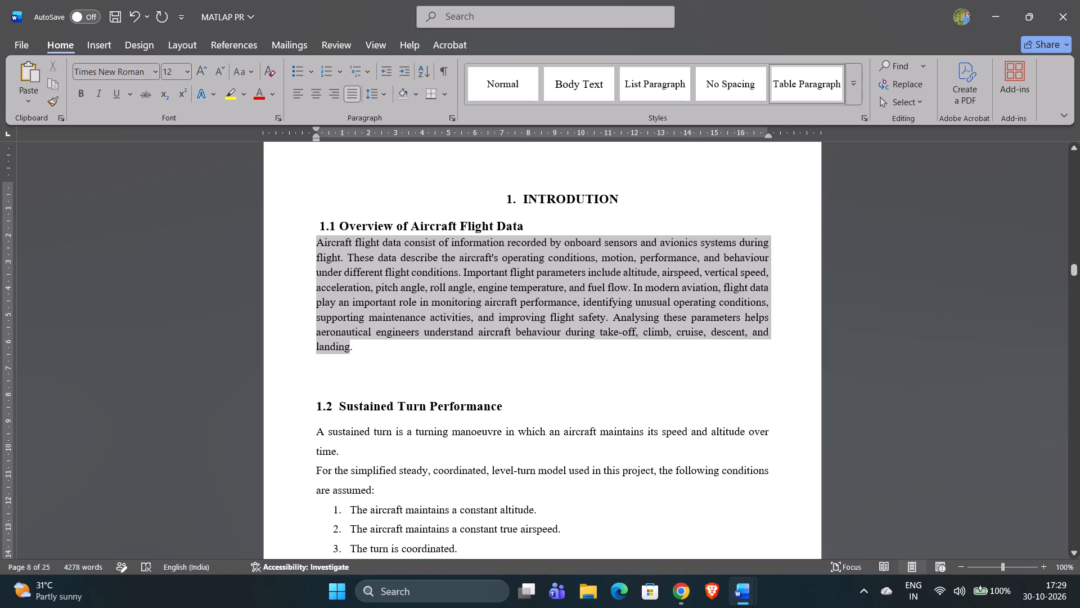
left_click_drag(349, 347, 352, 346)
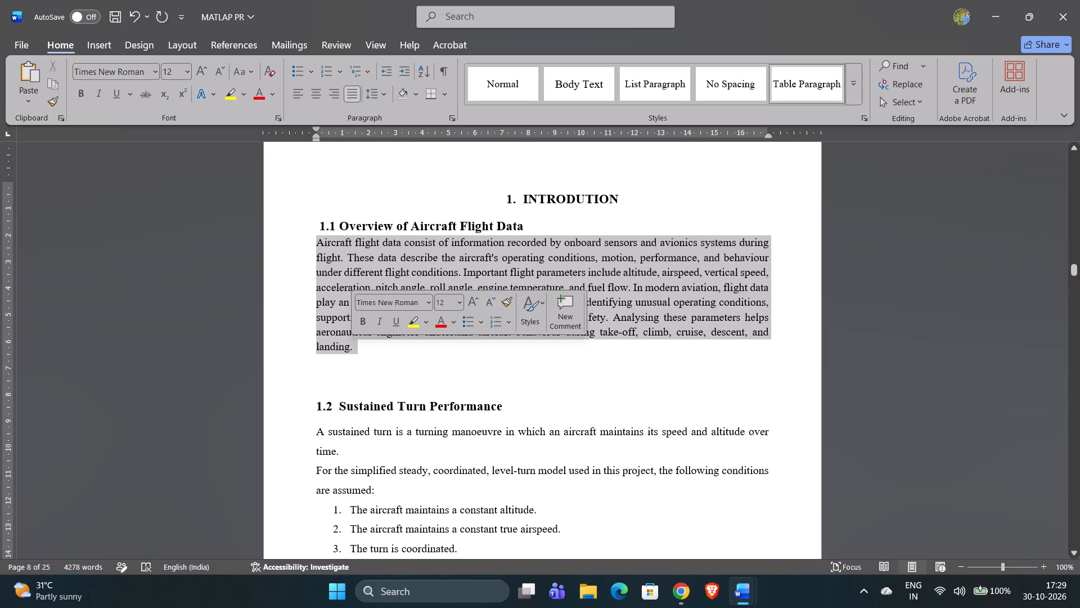
left_click(382, 92)
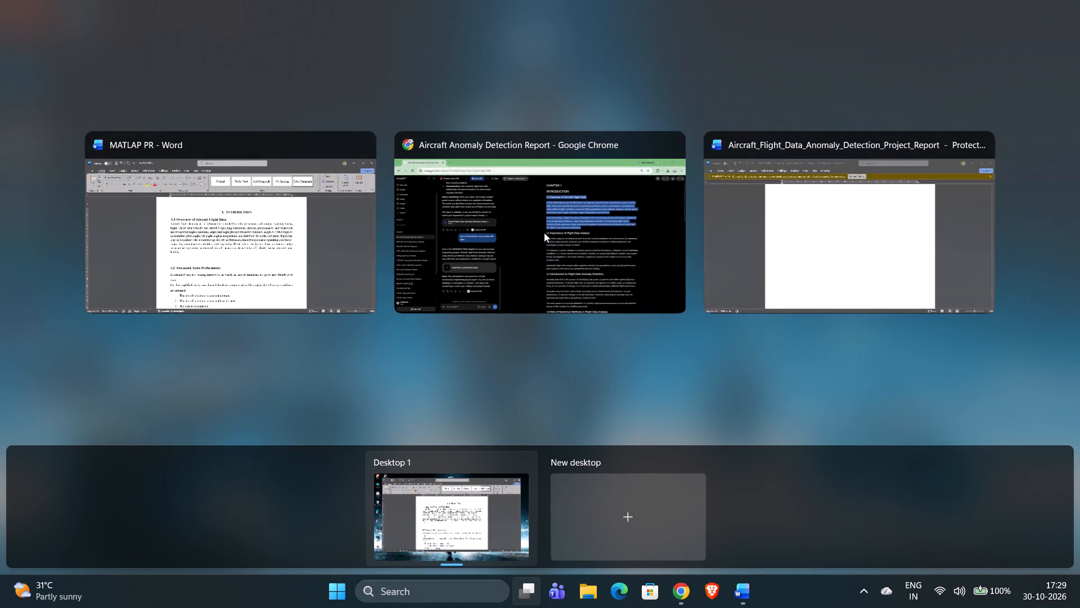
Open the FDP BT-1st field project report PDF from the FDPR folder on Local Disk (E:).
left_click(592, 602)
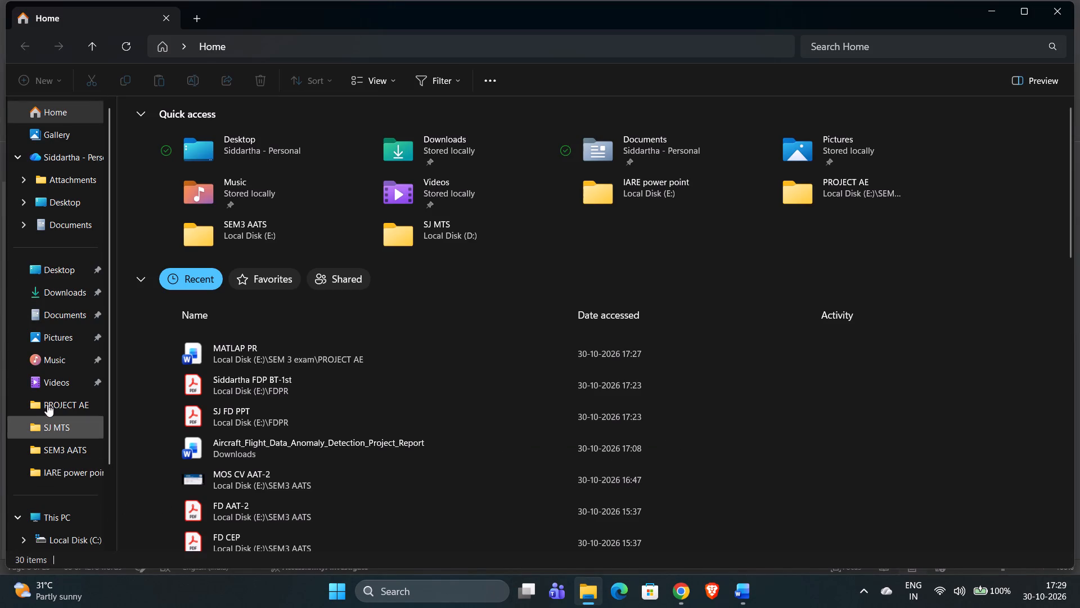
scroll(53, 508, "down", 3)
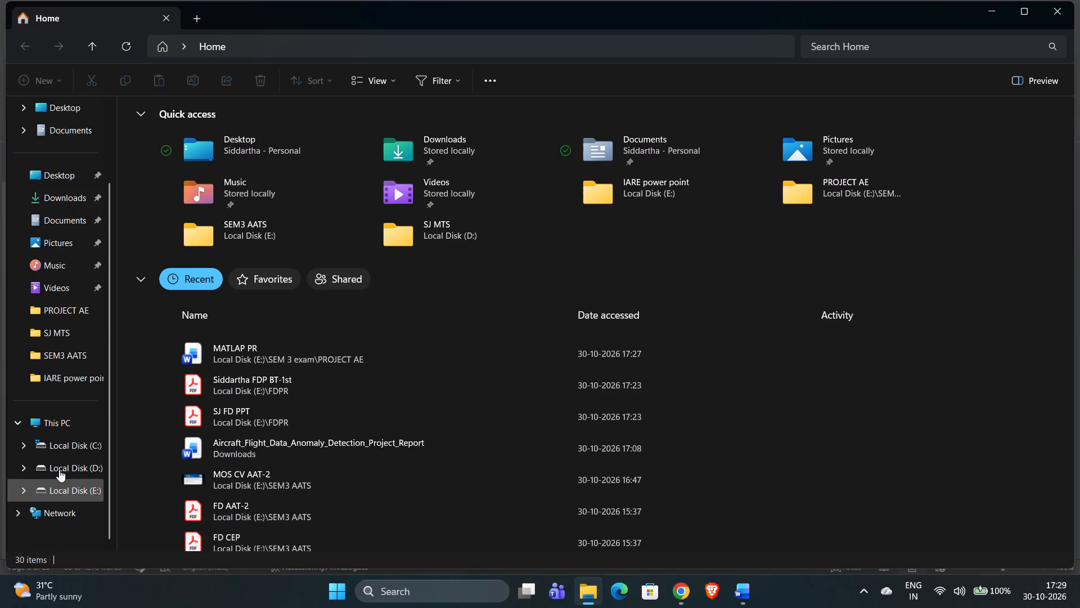
left_click(61, 482)
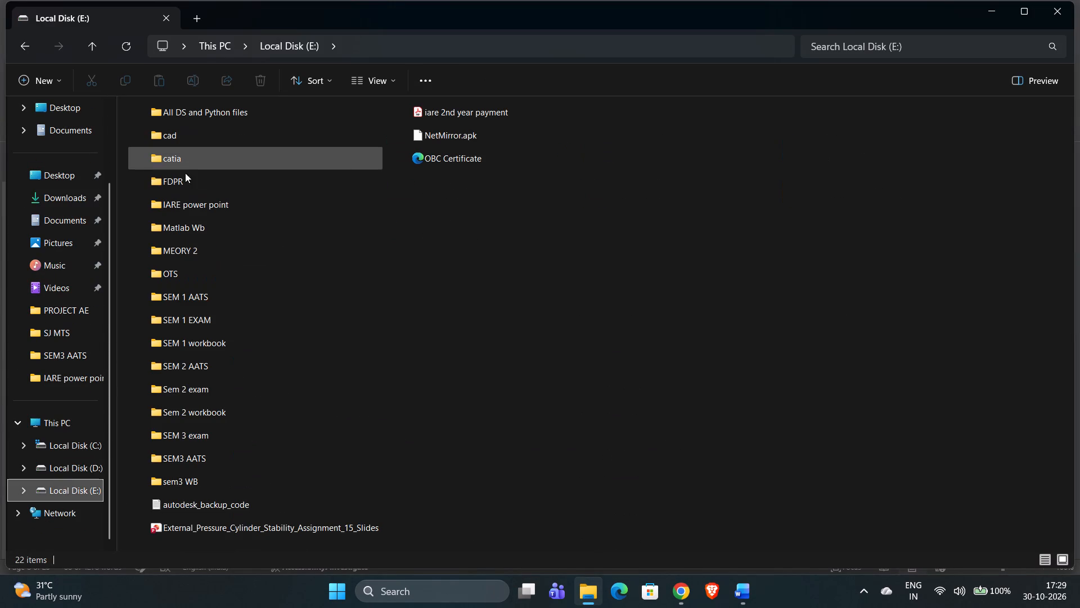
double_click(183, 187)
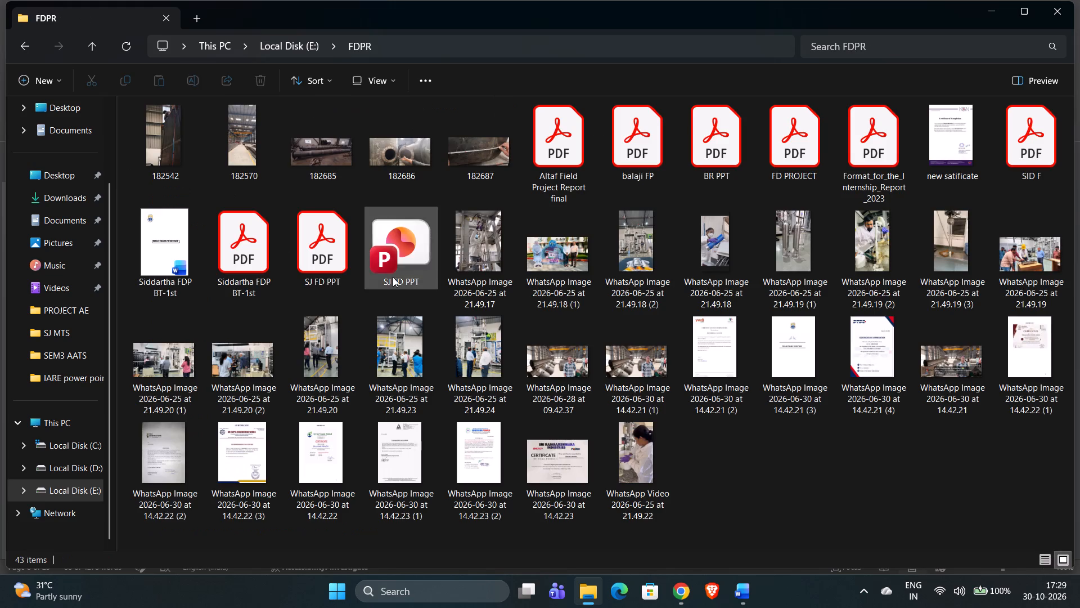
double_click(227, 261)
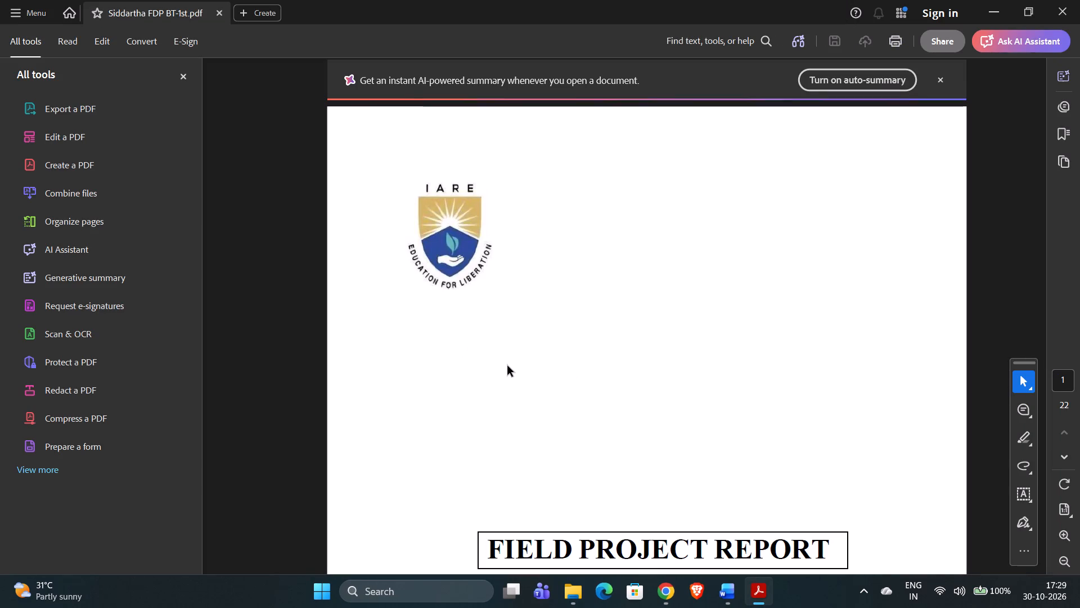
Look through the front pages of the FDP BT-1st report PDF from the cover to the declaration, and close it.
scroll(507, 366, "down", 9)
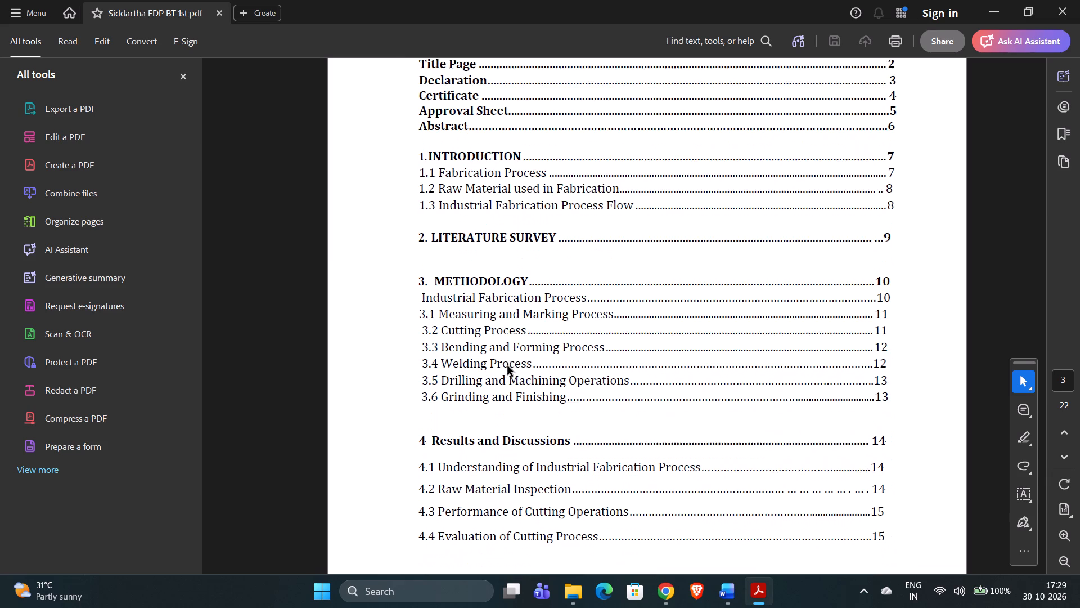
scroll(507, 366, "down", 4)
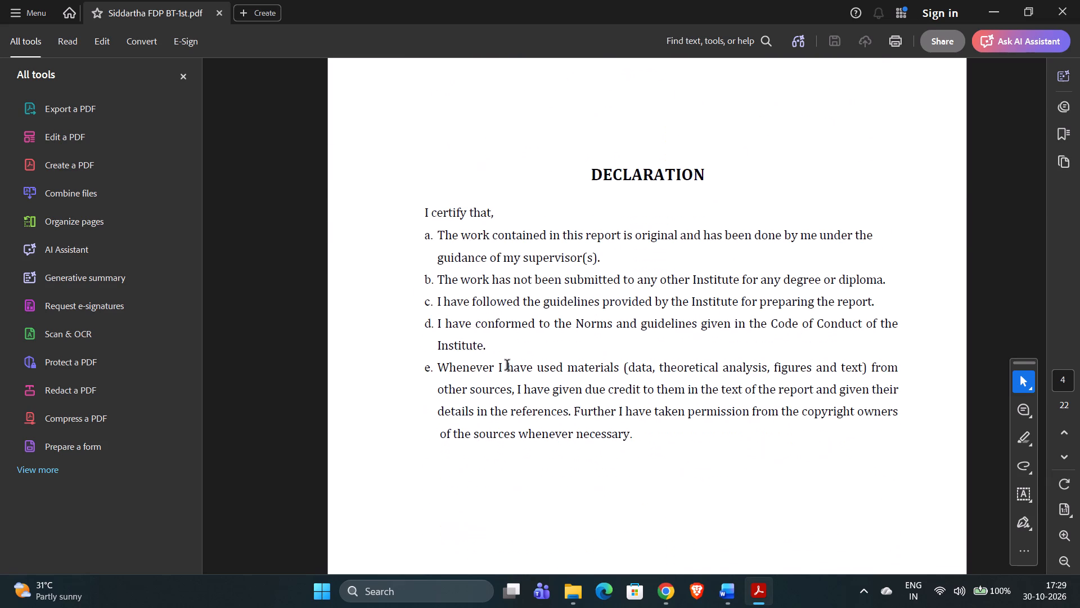
left_click(1060, 8)
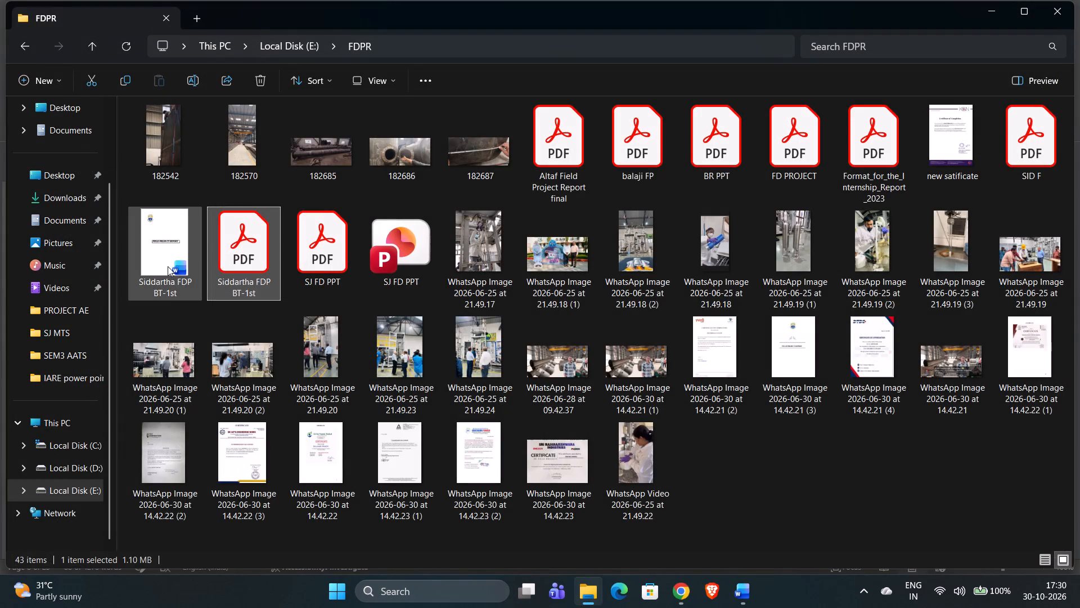
Open the Word version of the FDP BT-1st report from the FDPR folder.
double_click(168, 266)
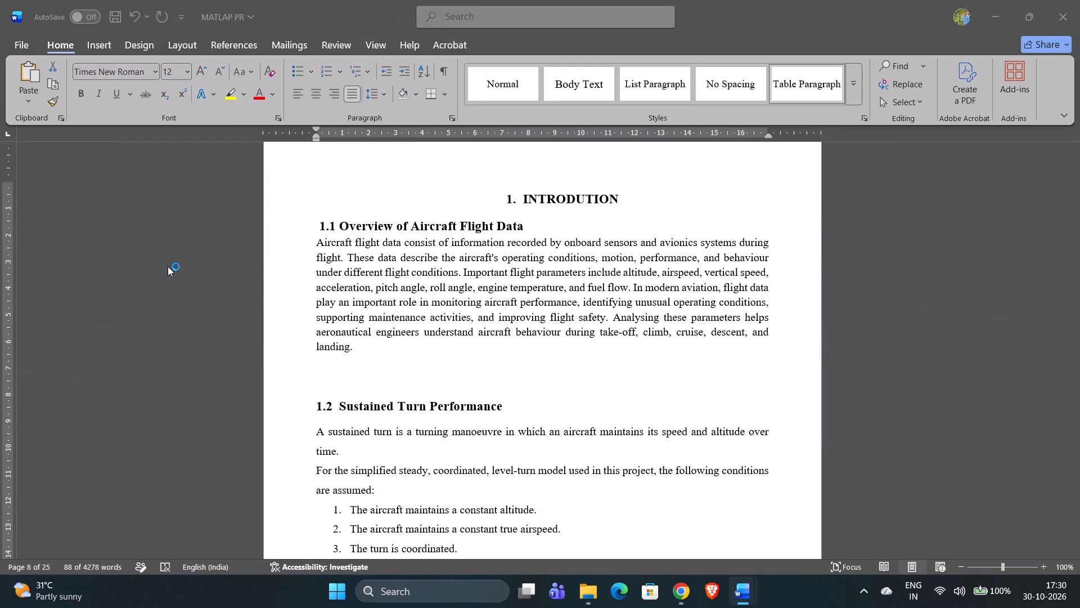
Examine the text formatting of the “Results and Discussions” heading and its 4.1 to 4.4 entries on the contents page.
scroll(398, 309, "down", 4)
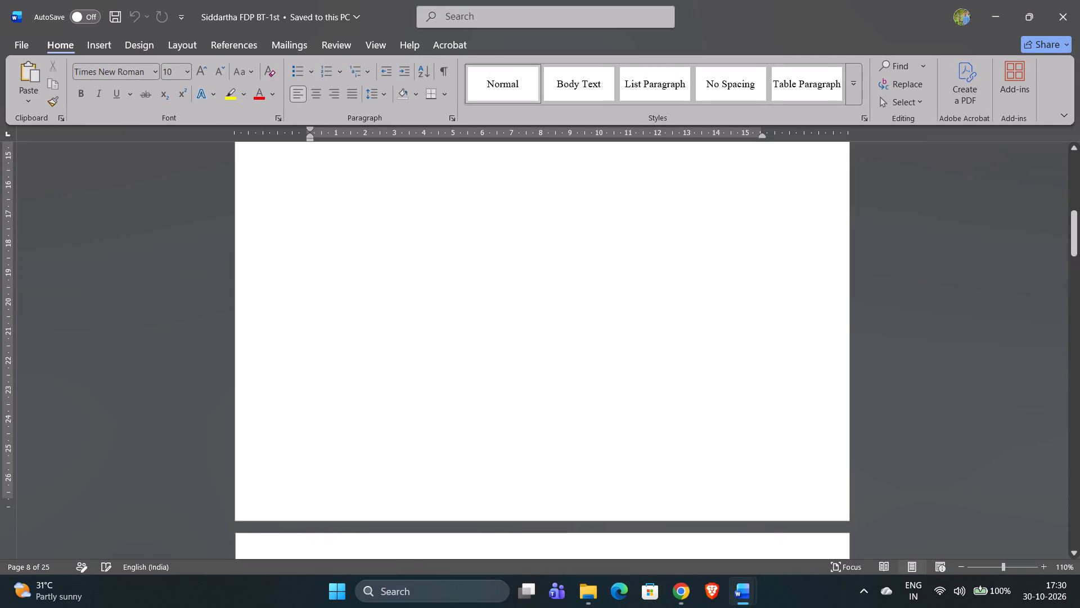
scroll(398, 309, "down", 4)
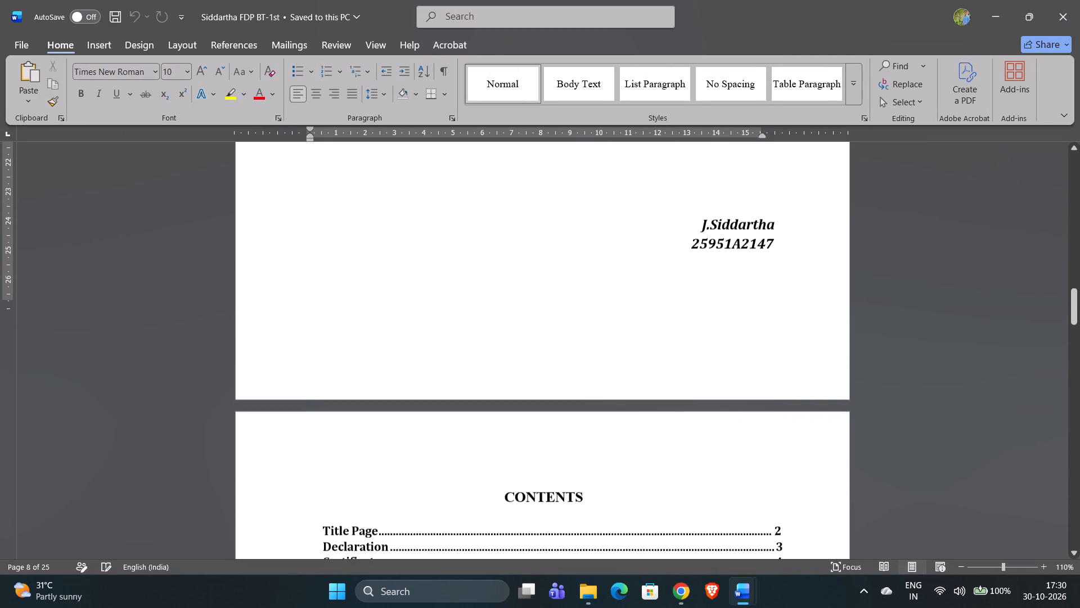
scroll(398, 309, "down", 4)
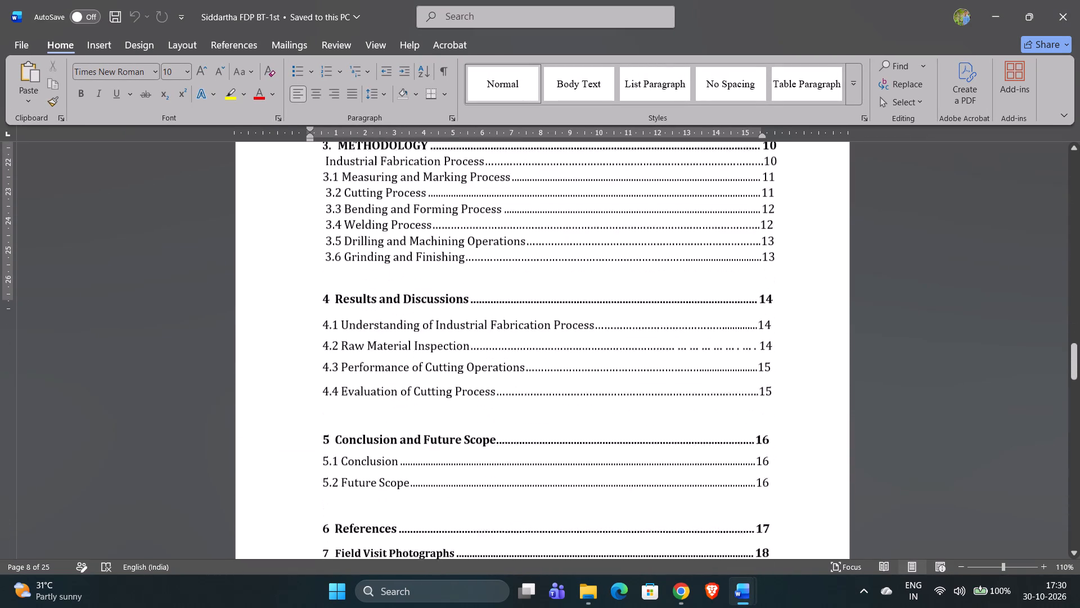
left_click_drag(322, 237, 500, 296)
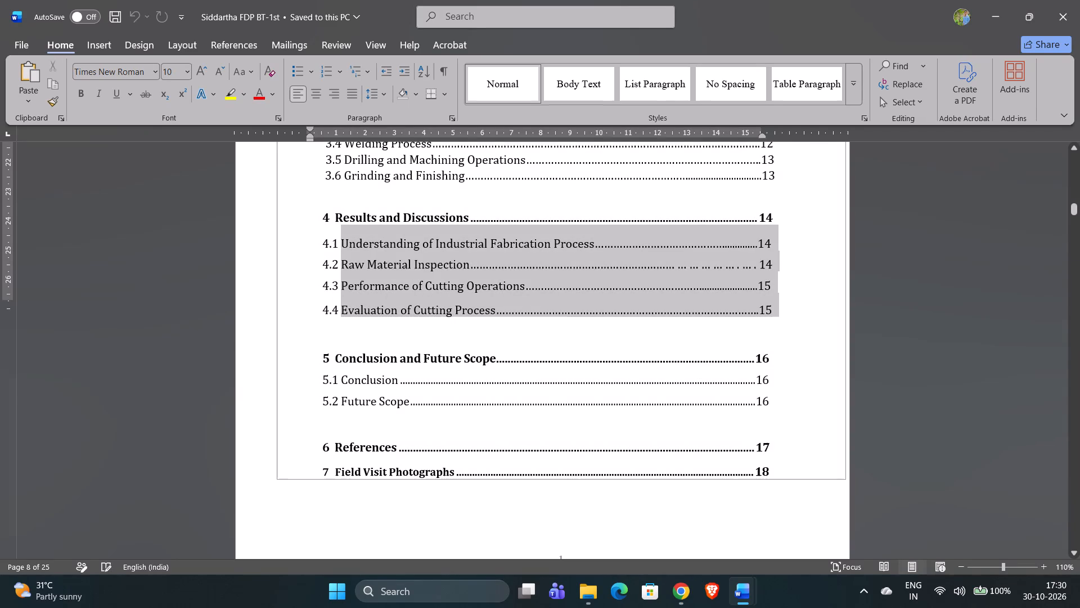
left_click_drag(500, 296, 521, 294)
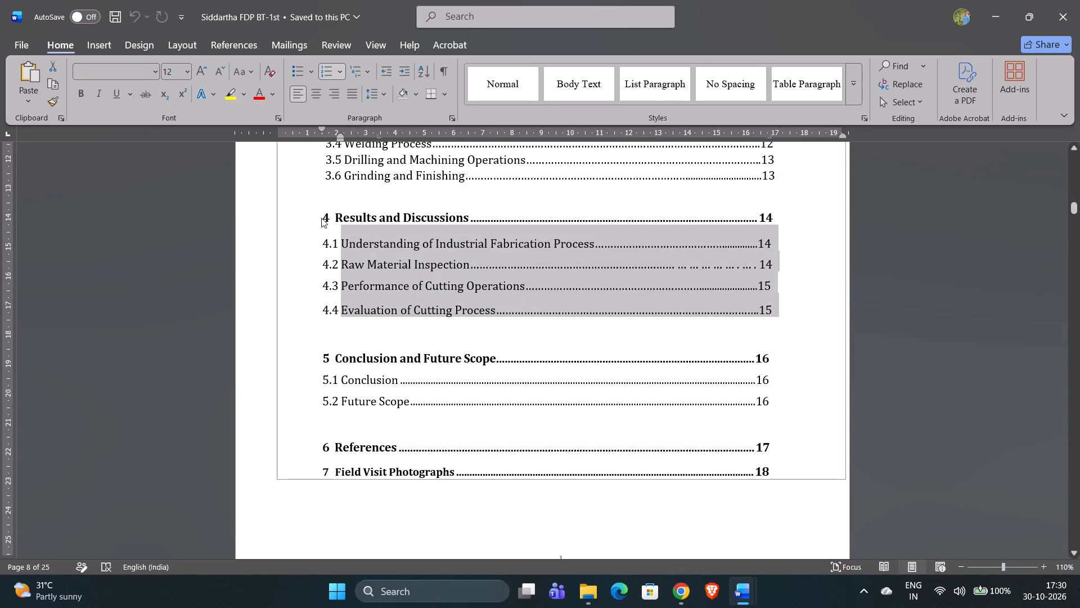
left_click_drag(335, 213, 478, 215)
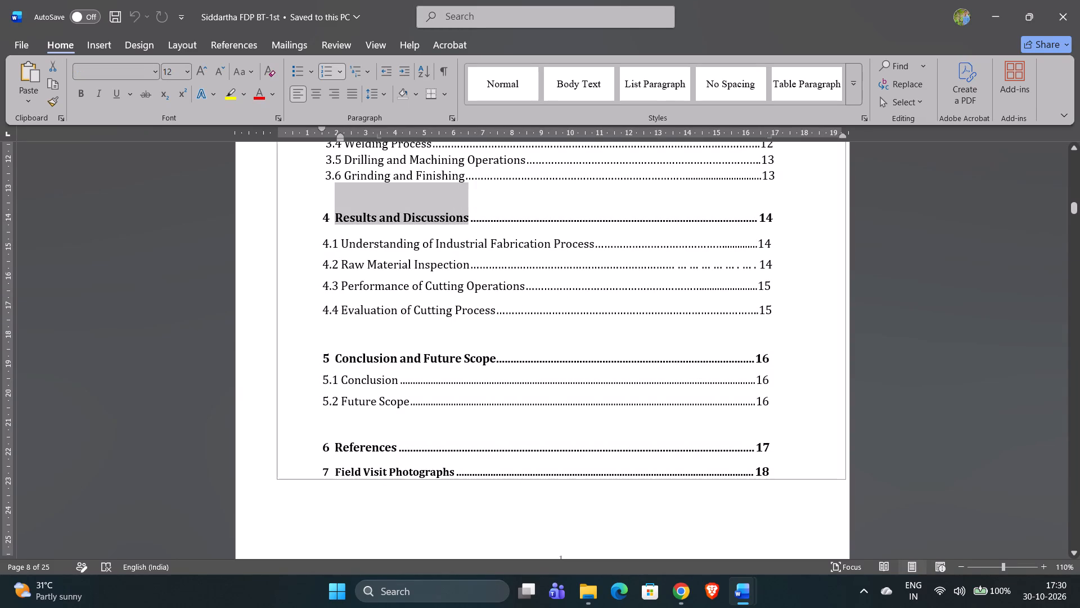
left_click(305, 241)
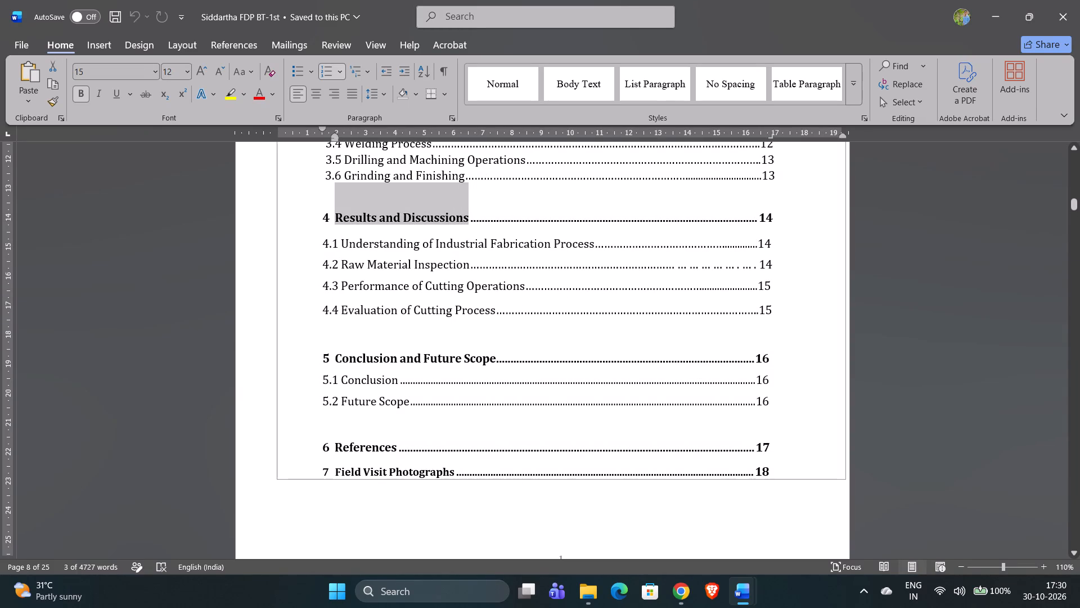
left_click_drag(323, 217, 458, 220)
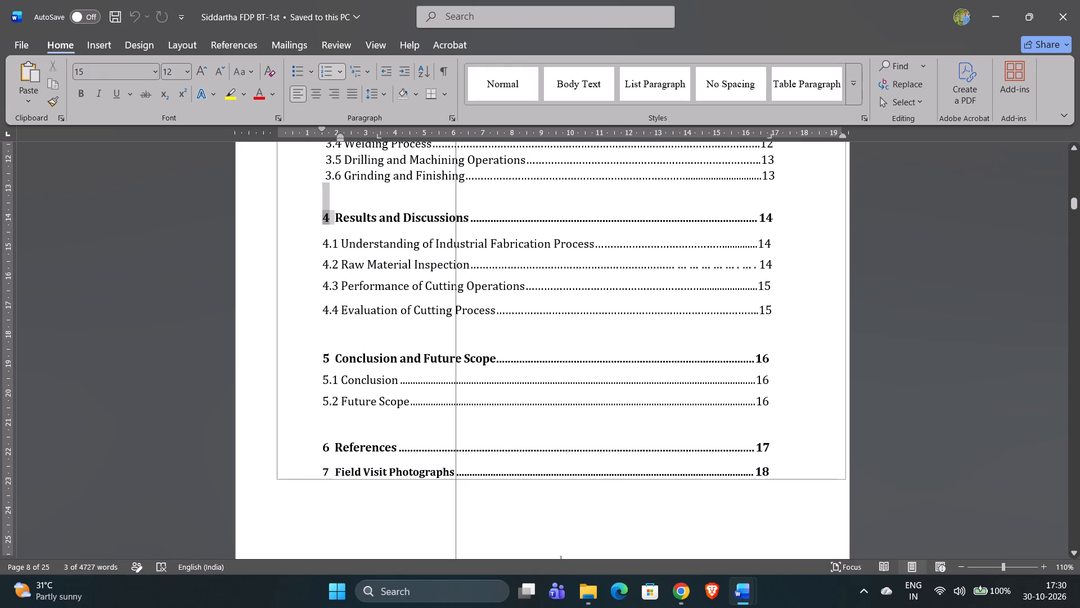
left_click_drag(458, 220, 324, 211)
Check the text formatting of the institute name and address lines on the title page.
scroll(368, 261, "down", 1)
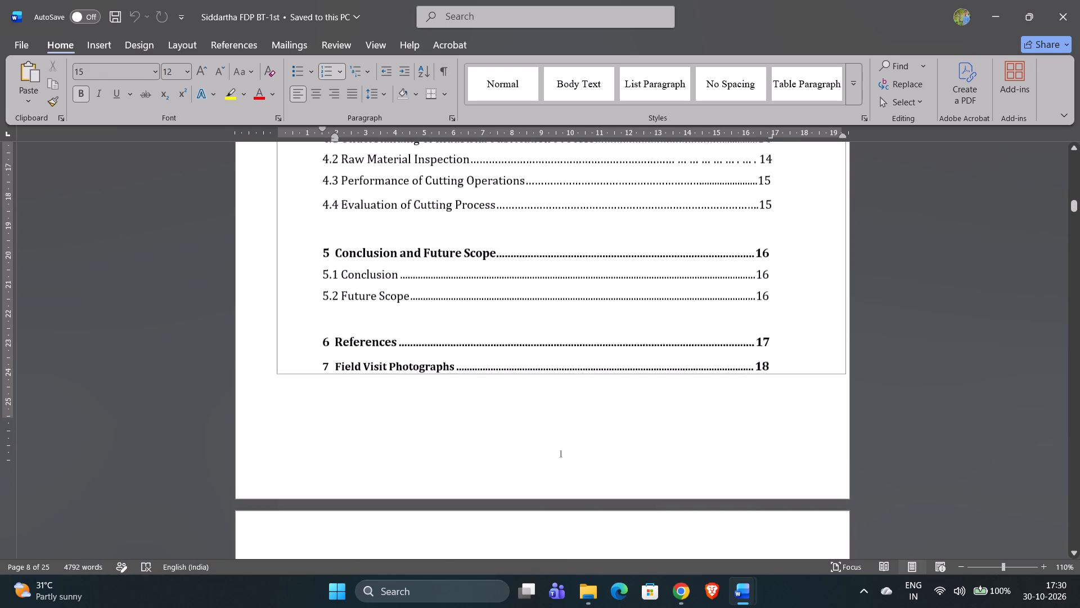
scroll(368, 261, "down", 7)
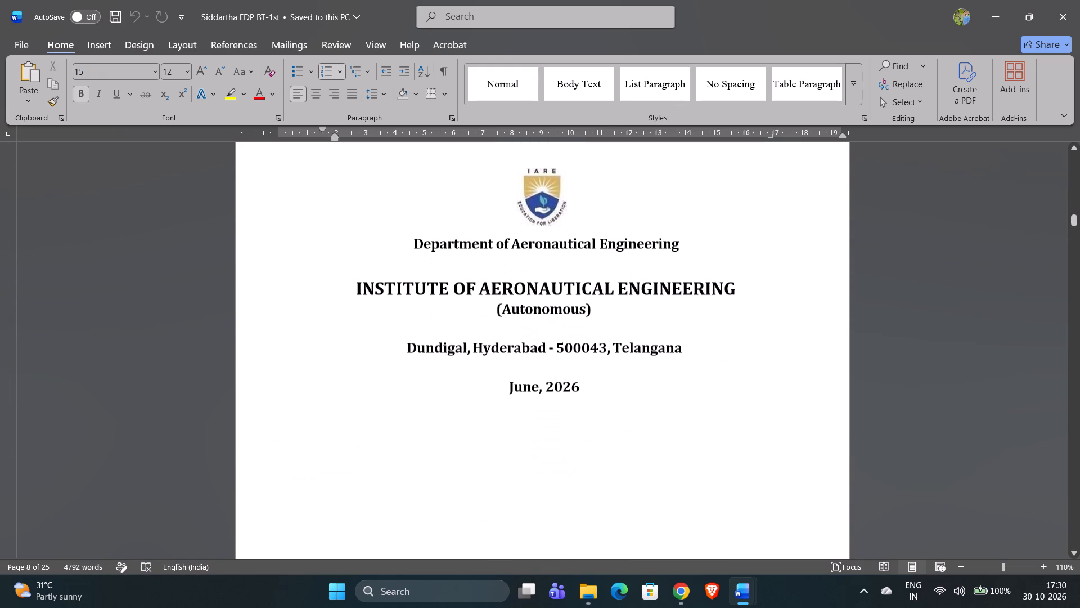
left_click_drag(351, 272, 713, 329)
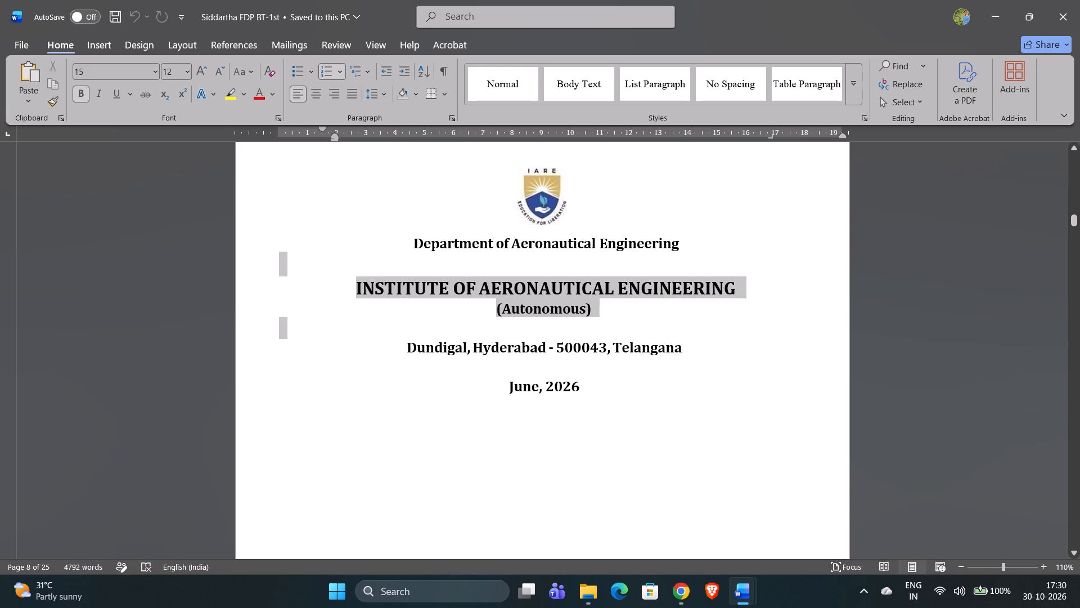
left_click_drag(713, 329, 699, 352)
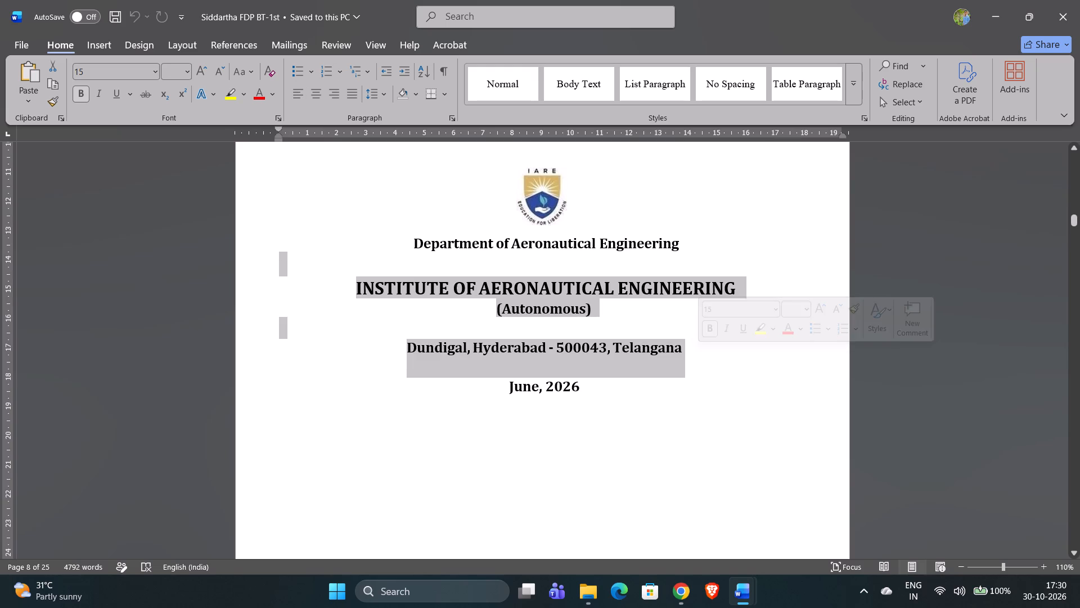
left_click(782, 397)
Examine the declaration page's layout and the font formatting of its DECLARATION heading and “I certify that” line.
scroll(782, 397, "down", 5)
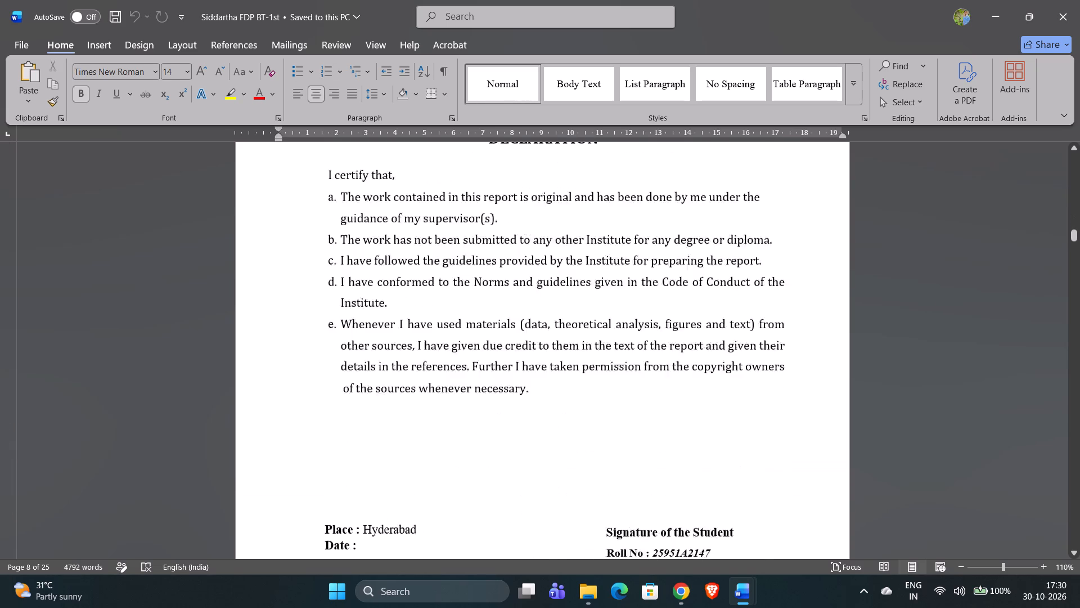
scroll(782, 397, "up", 1)
scroll(782, 397, "down", 2)
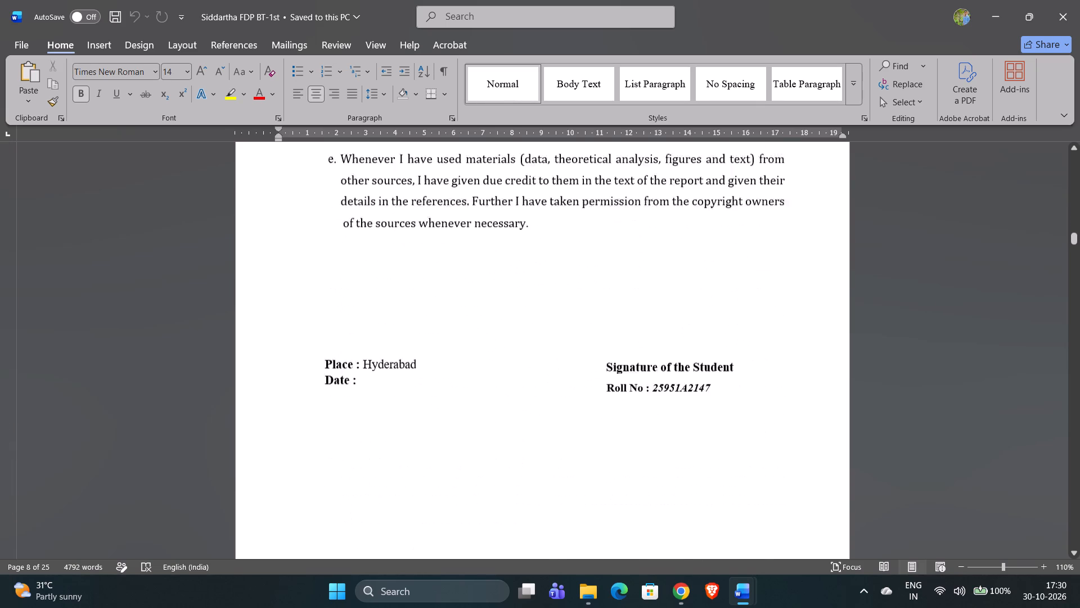
scroll(782, 397, "up", 2)
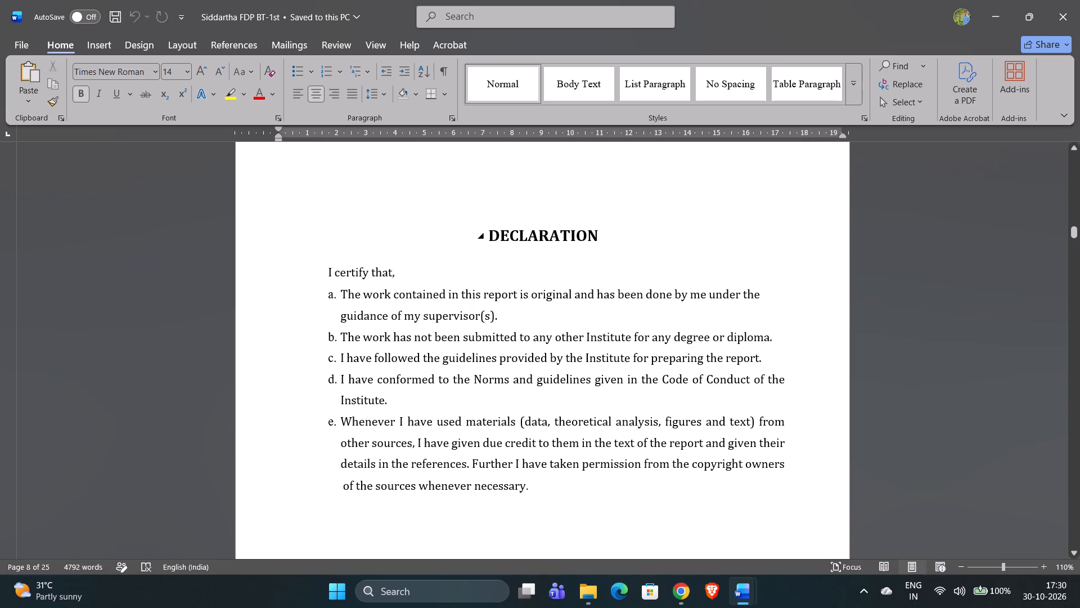
left_click_drag(468, 229, 627, 238)
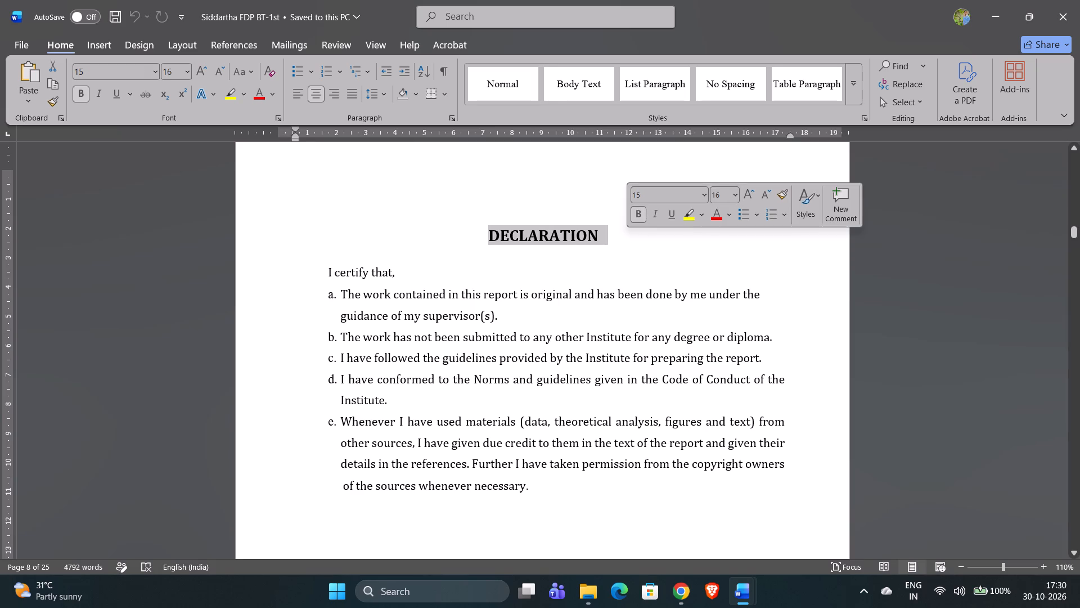
left_click(610, 271)
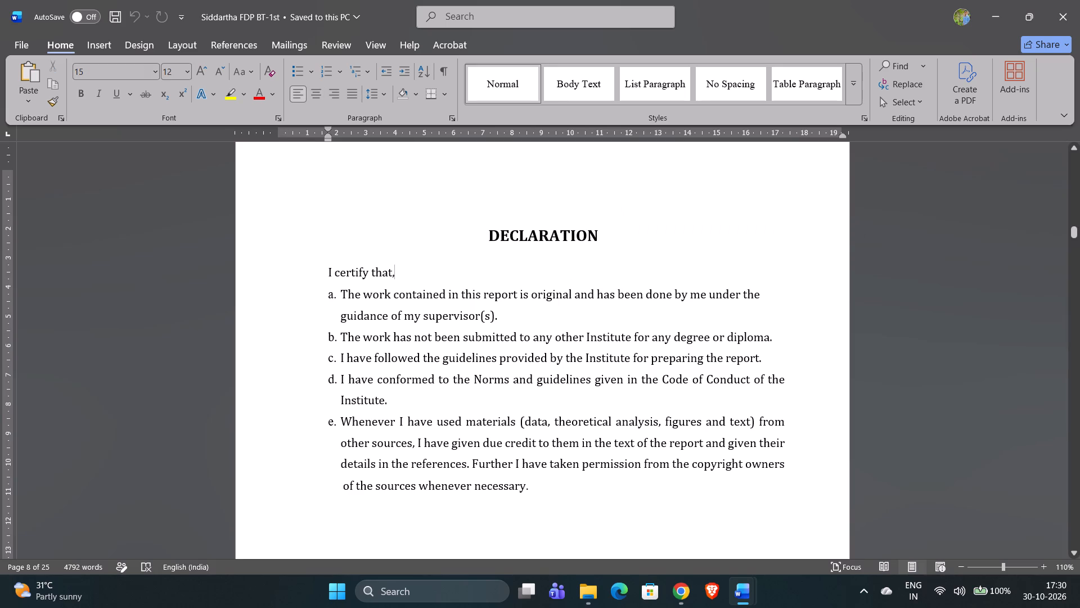
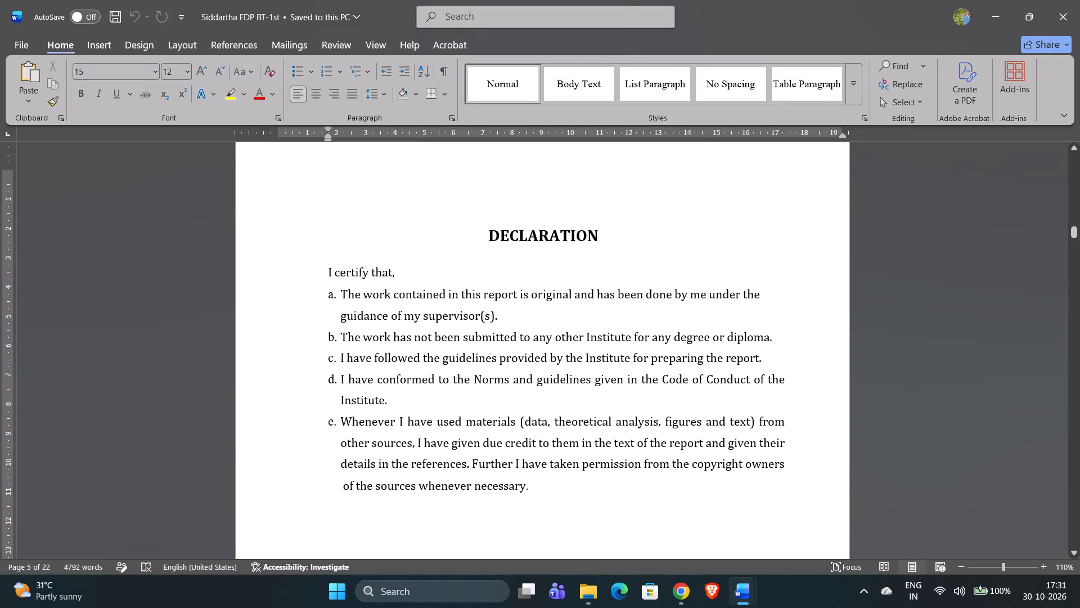
Check the font formatting of the declaration page's body text, from “I certify that” through item e.
left_click_drag(323, 267, 579, 485)
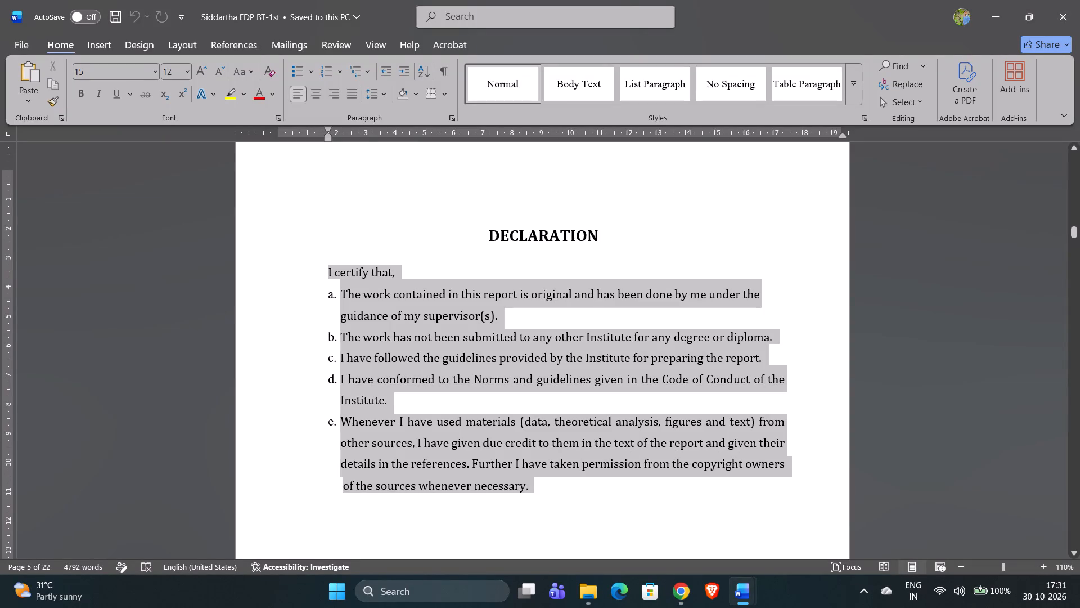
left_click_drag(579, 485, 548, 486)
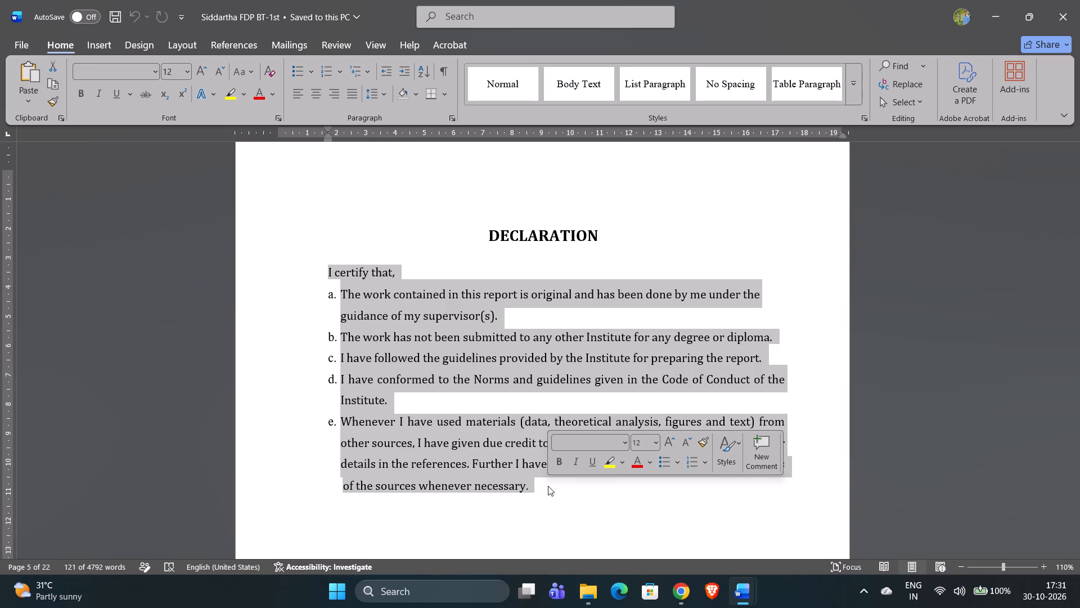
left_click(278, 229)
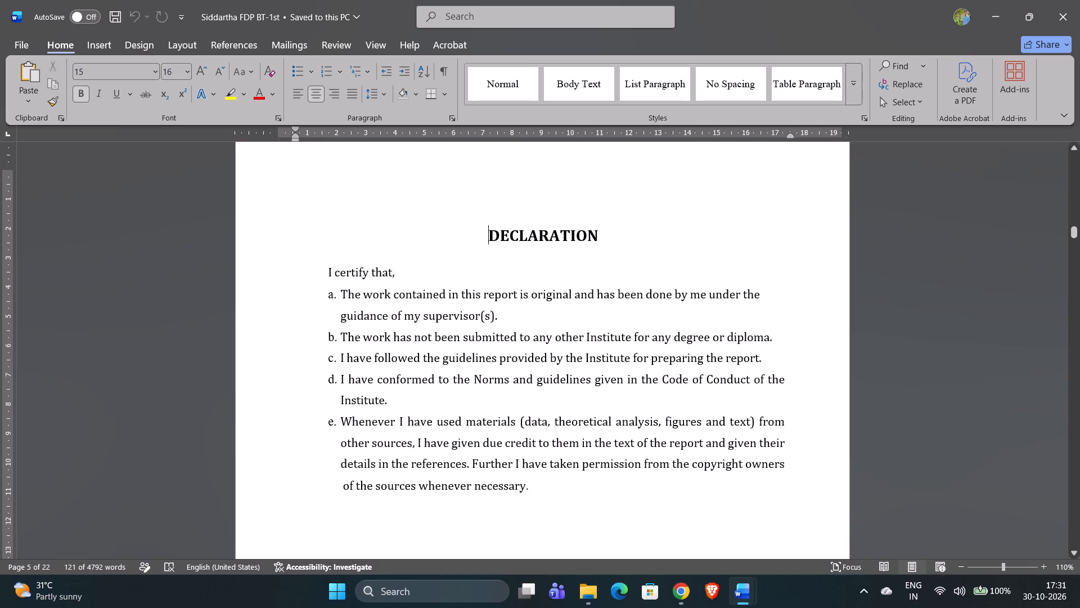
Examine the Certificate page's layout and the text formatting around its CERTIFICATE heading.
scroll(278, 229, "down", 5)
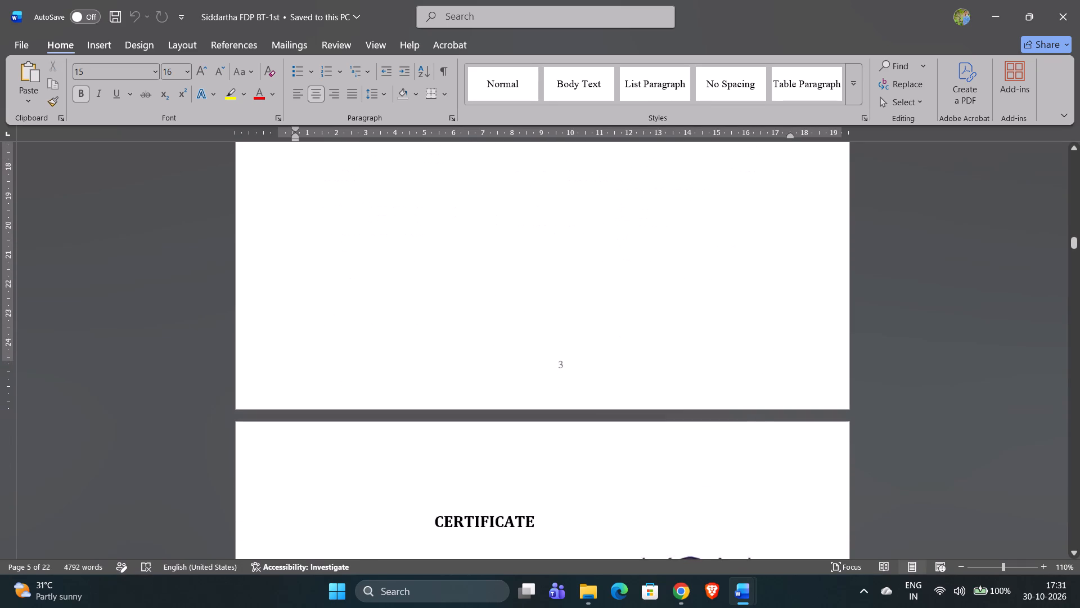
scroll(278, 229, "down", 2)
scroll(278, 229, "up", 1)
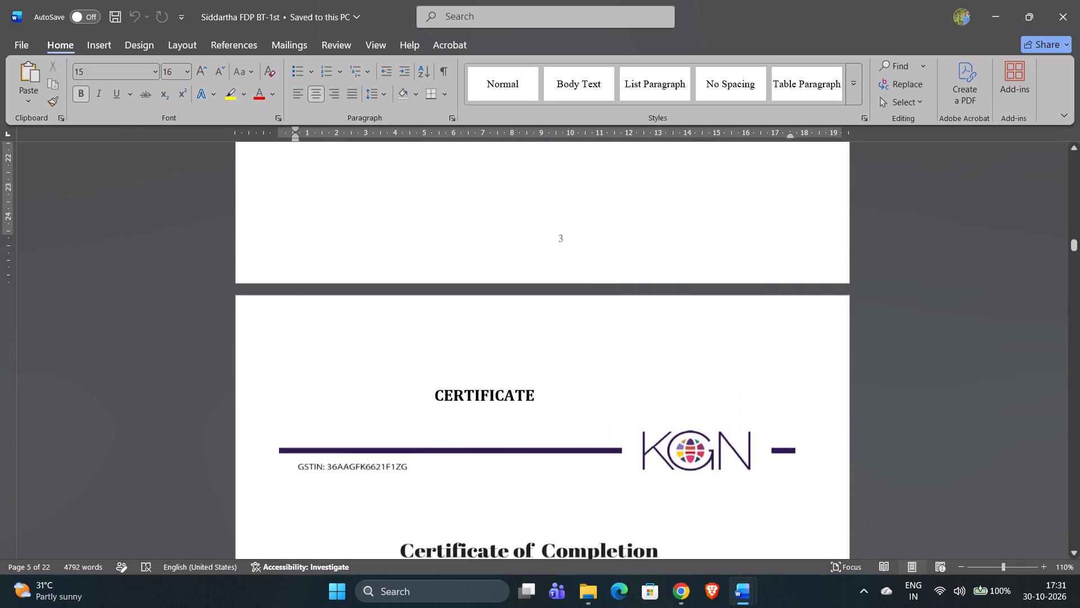
scroll(278, 229, "up", 2)
scroll(278, 229, "down", 3)
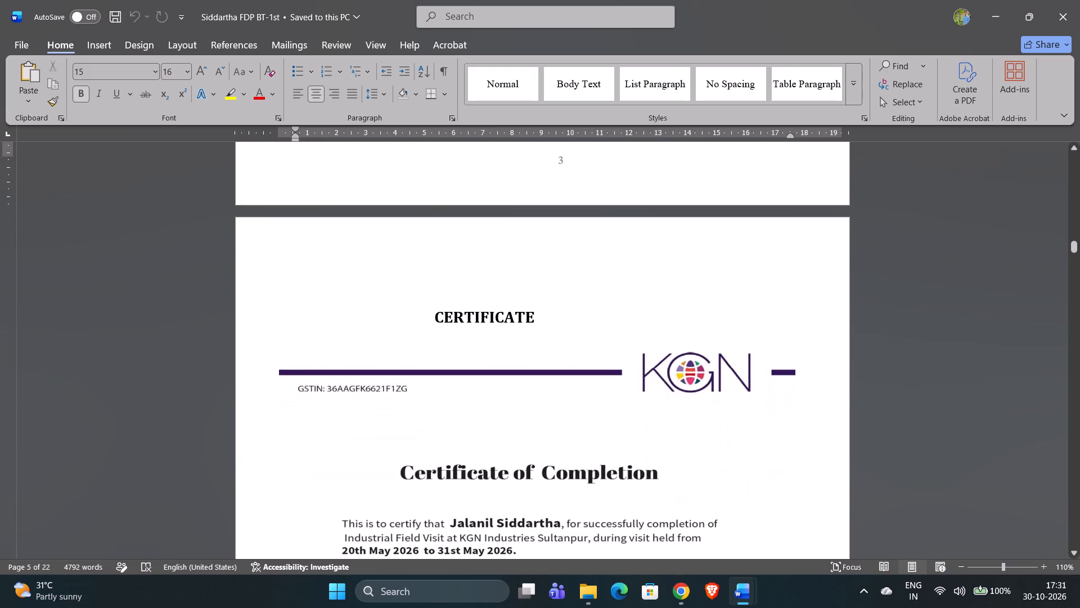
left_click(340, 284)
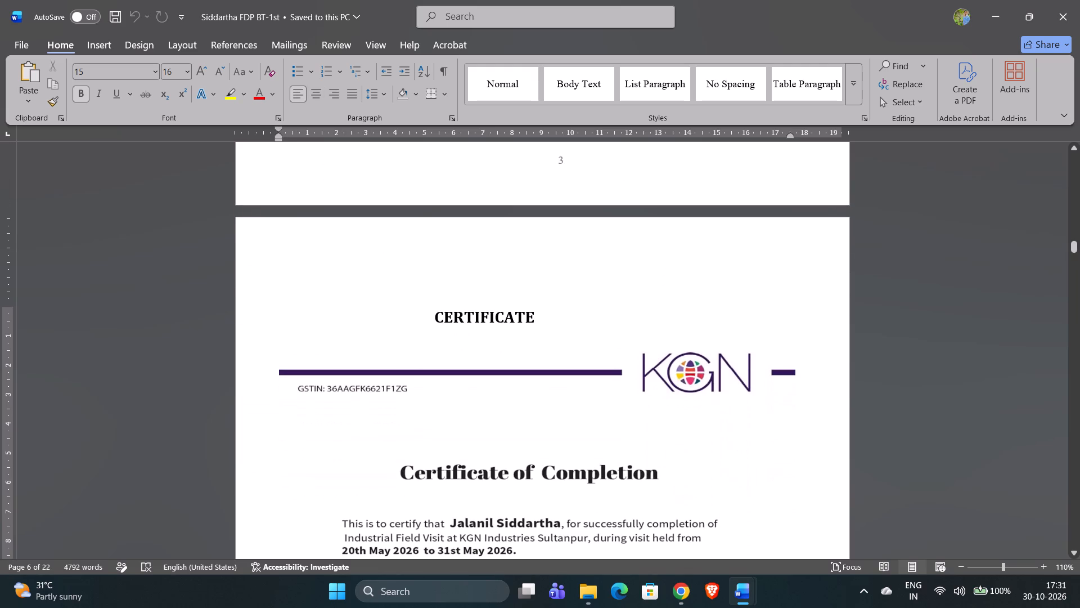
left_click(366, 388)
left_click(339, 247)
Check the font formatting of the title page lines from “A FIELD PROJECT REPORT” to “Aeronautical Engineering”.
scroll(339, 247, "up", 4)
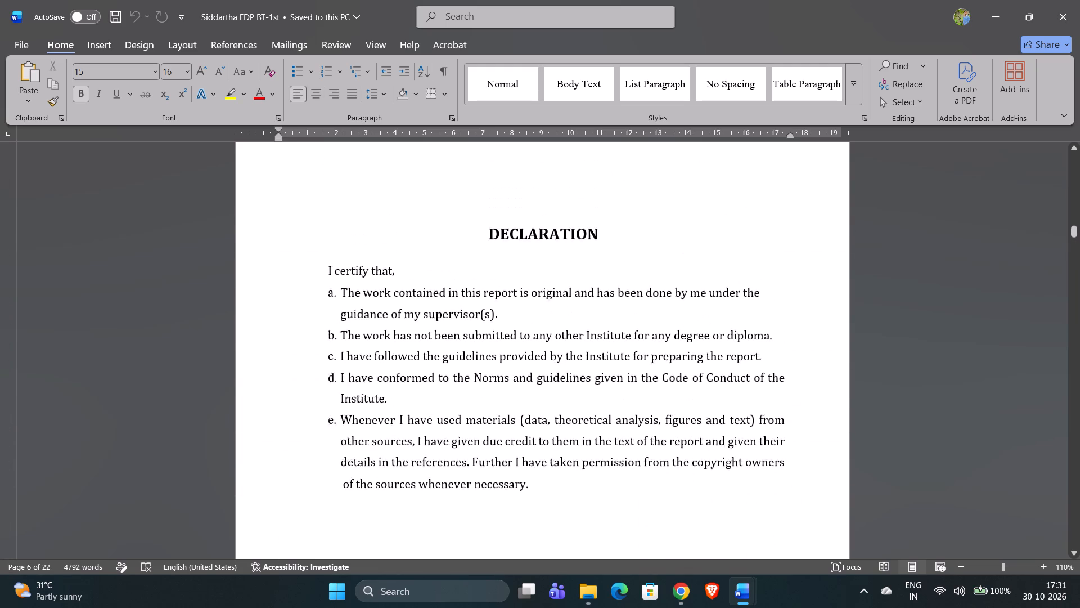
scroll(339, 247, "up", 4)
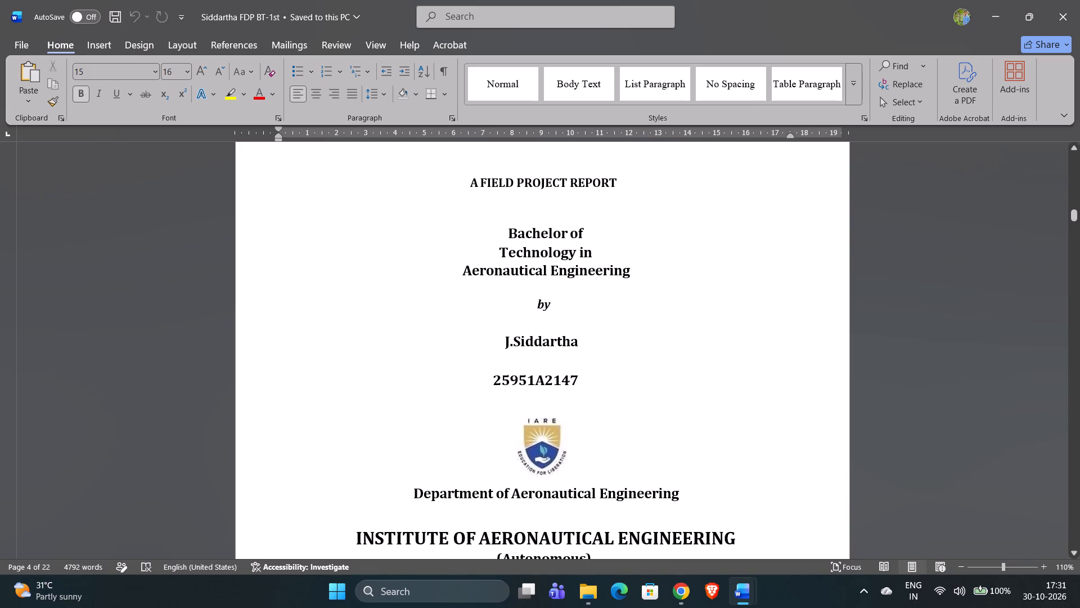
left_click_drag(472, 180, 634, 307)
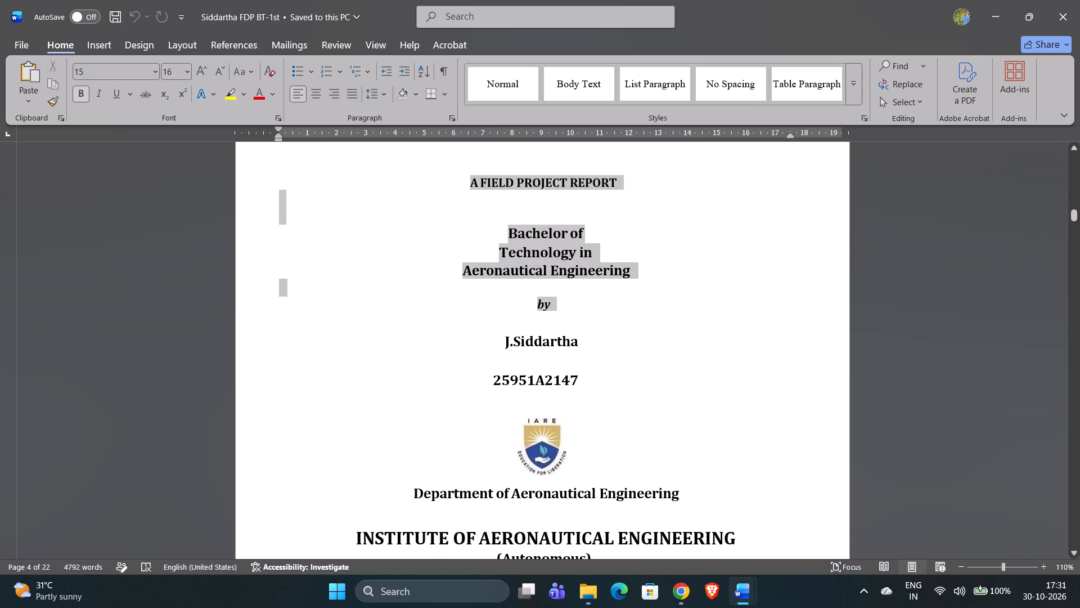
left_click_drag(634, 307, 632, 271)
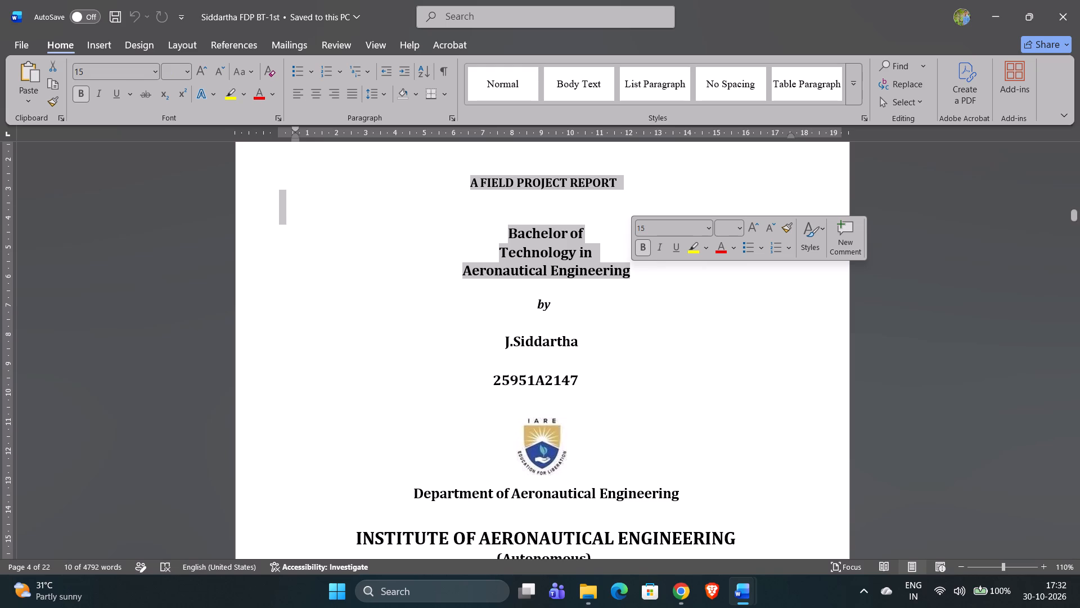
Check the font formatting of the APPROVAL SHEET heading.
scroll(652, 426, "down", 2)
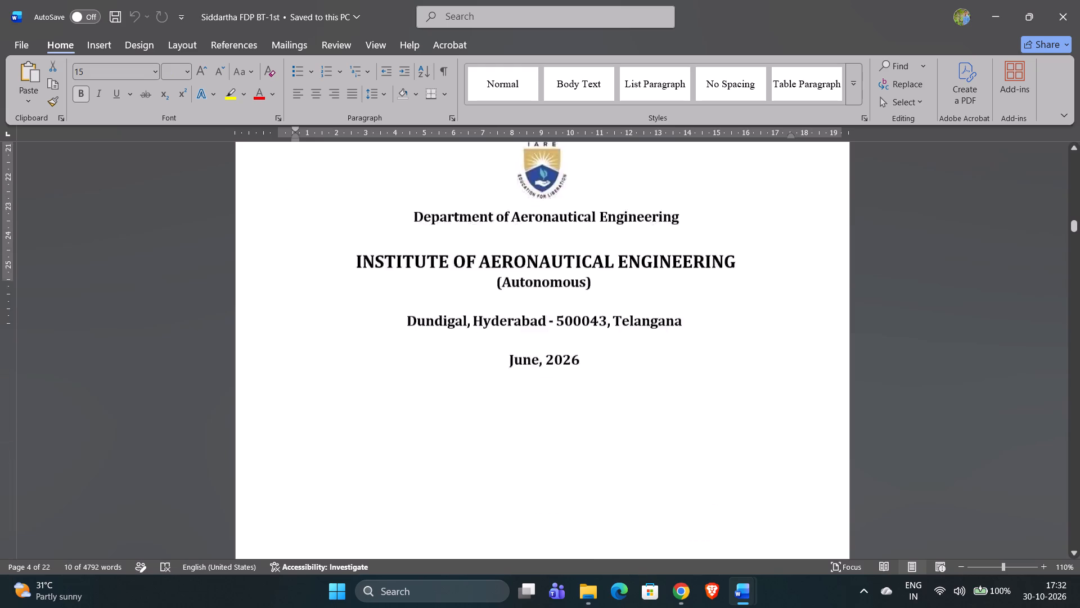
scroll(652, 426, "down", 4)
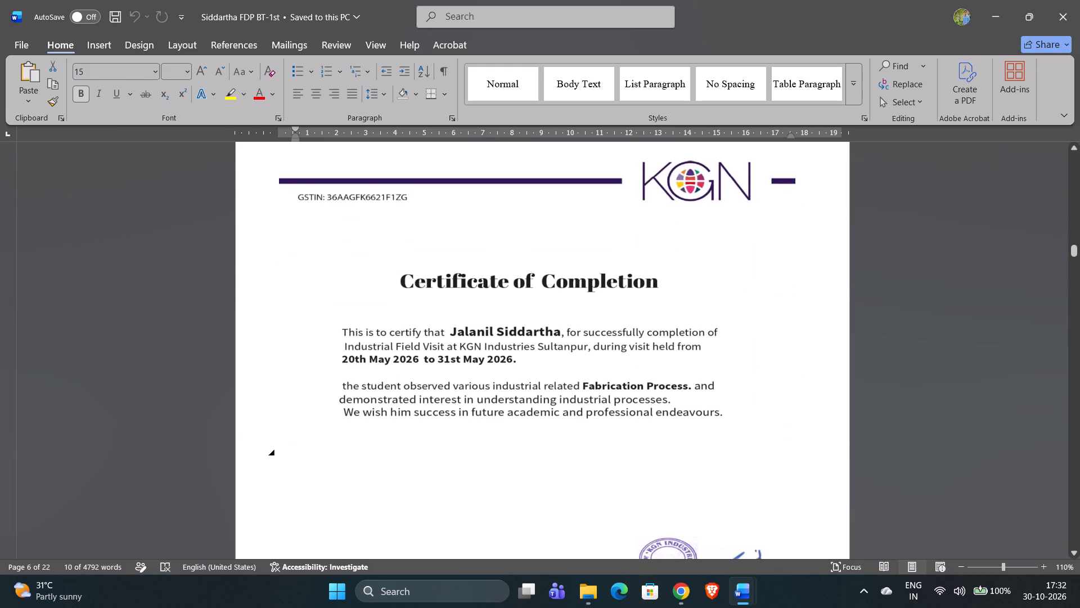
scroll(402, 277, "down", 3)
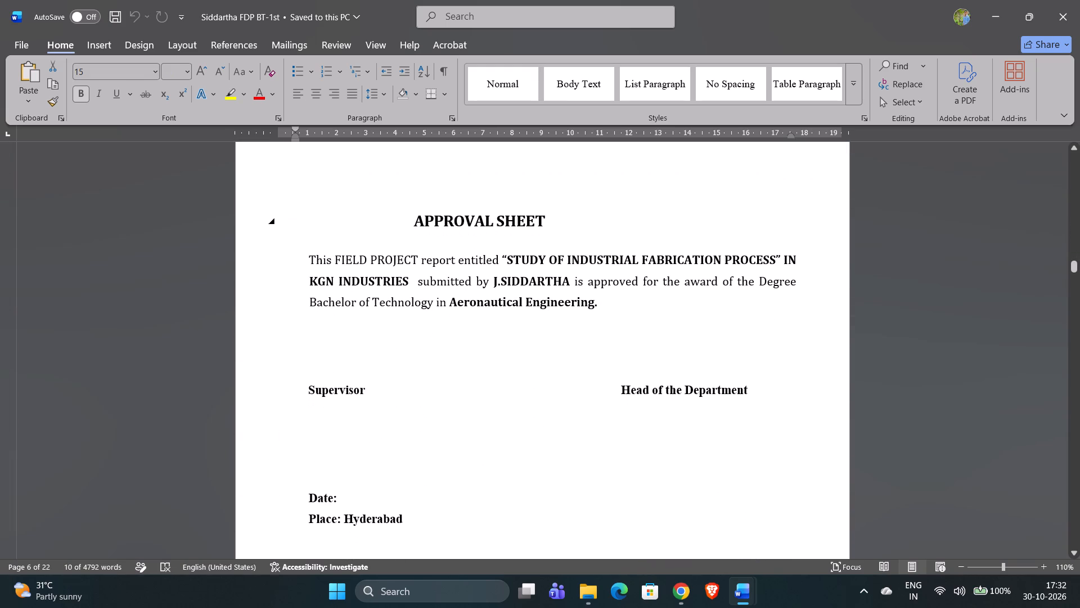
left_click_drag(402, 219, 565, 216)
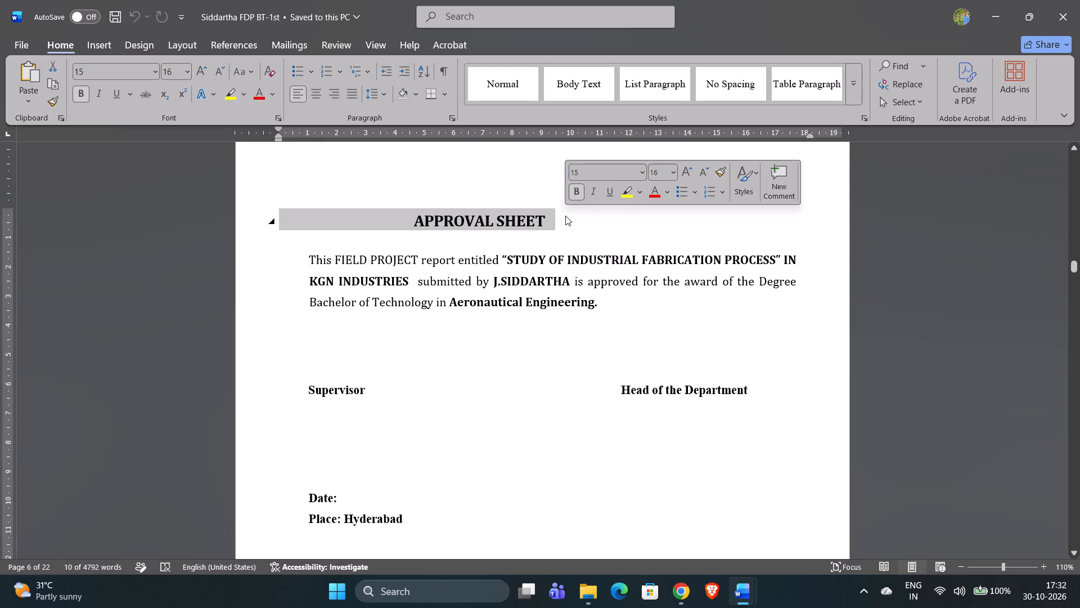
Check the font formatting and alignment of the ABSTRACT heading above the Keywords paragraph.
scroll(554, 298, "down", 6)
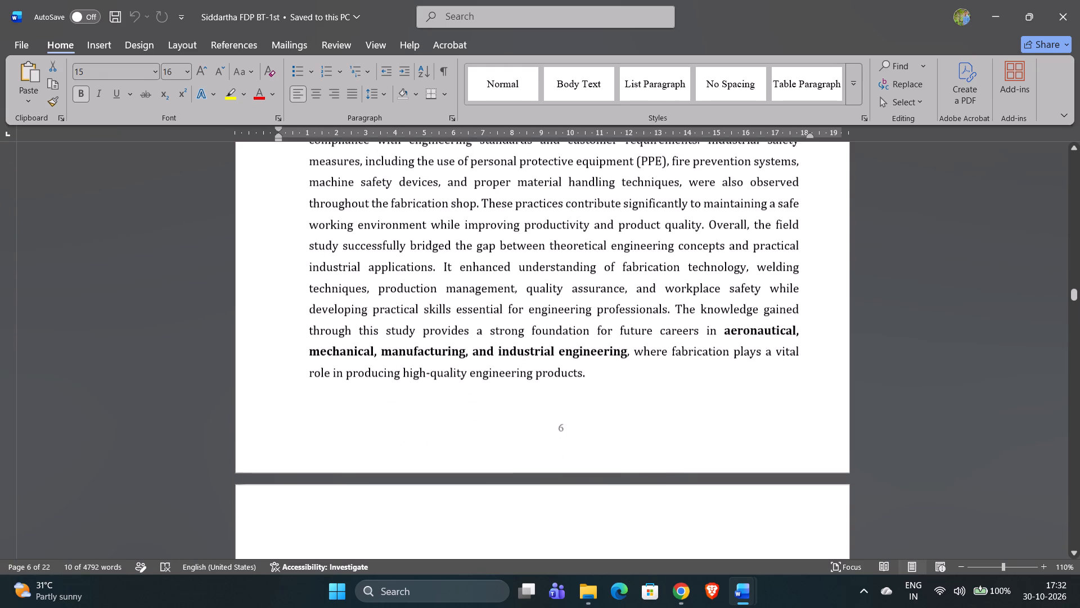
scroll(554, 298, "up", 4)
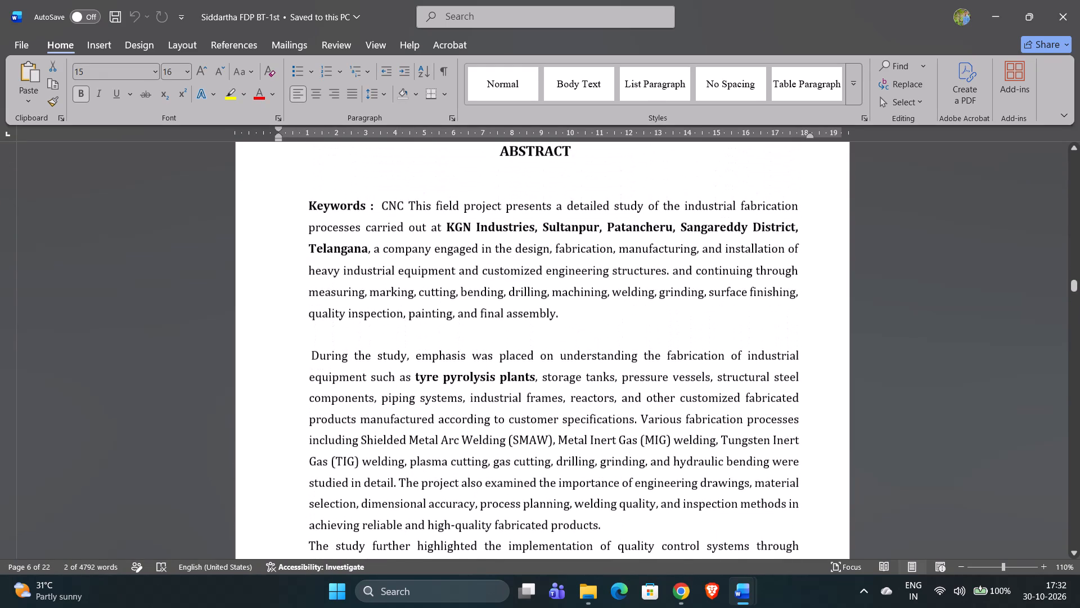
scroll(554, 298, "up", 1)
left_click_drag(485, 198, 600, 194)
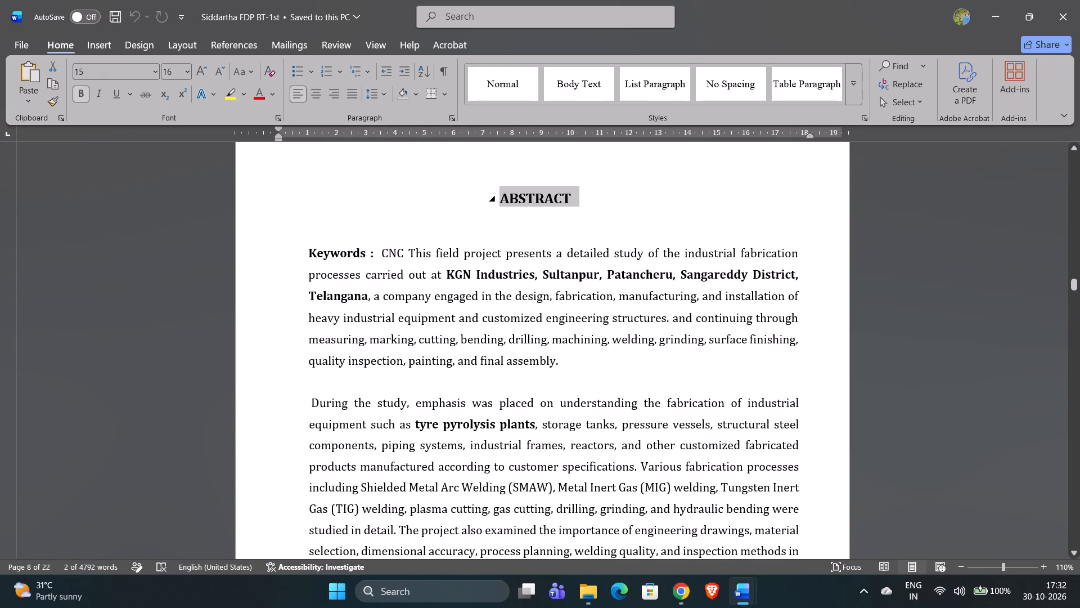
left_click_drag(600, 194, 598, 194)
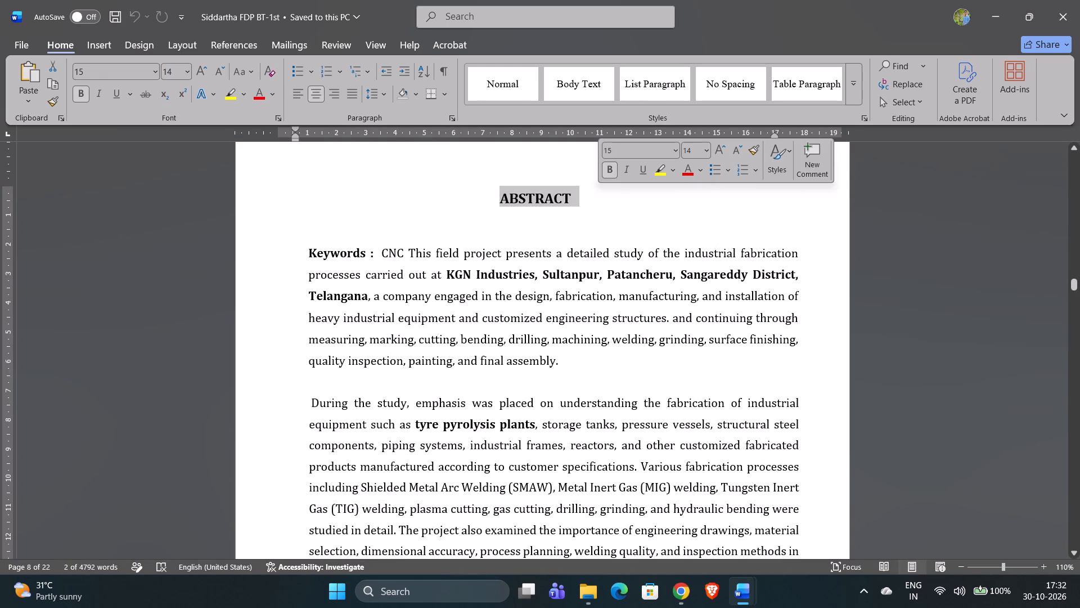
Check the font formatting of the numbered INTRODUCTION chapter heading.
scroll(565, 244, "down", 4)
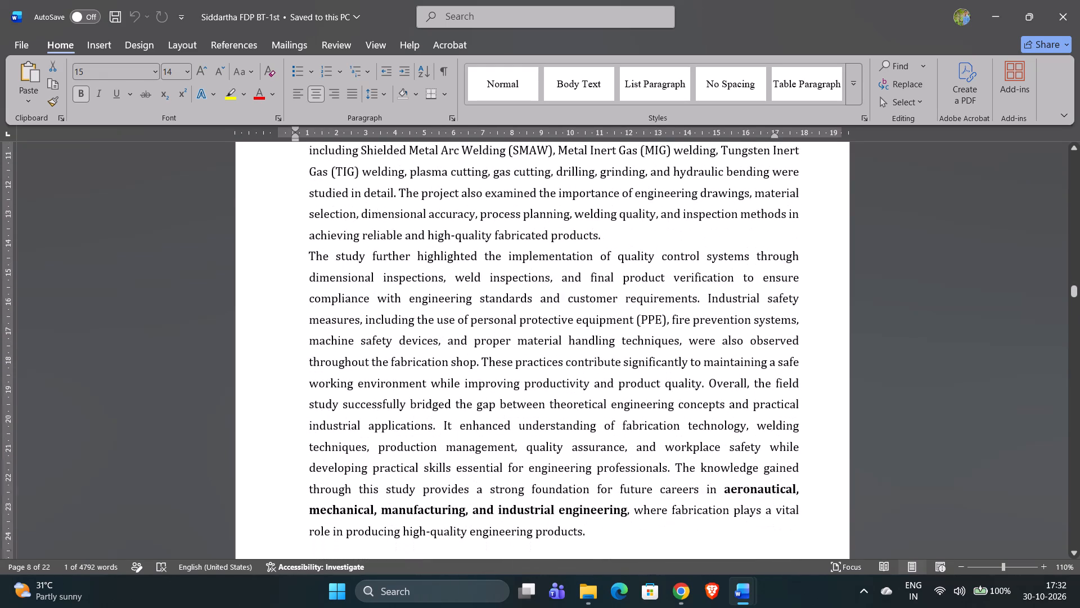
scroll(565, 244, "down", 1)
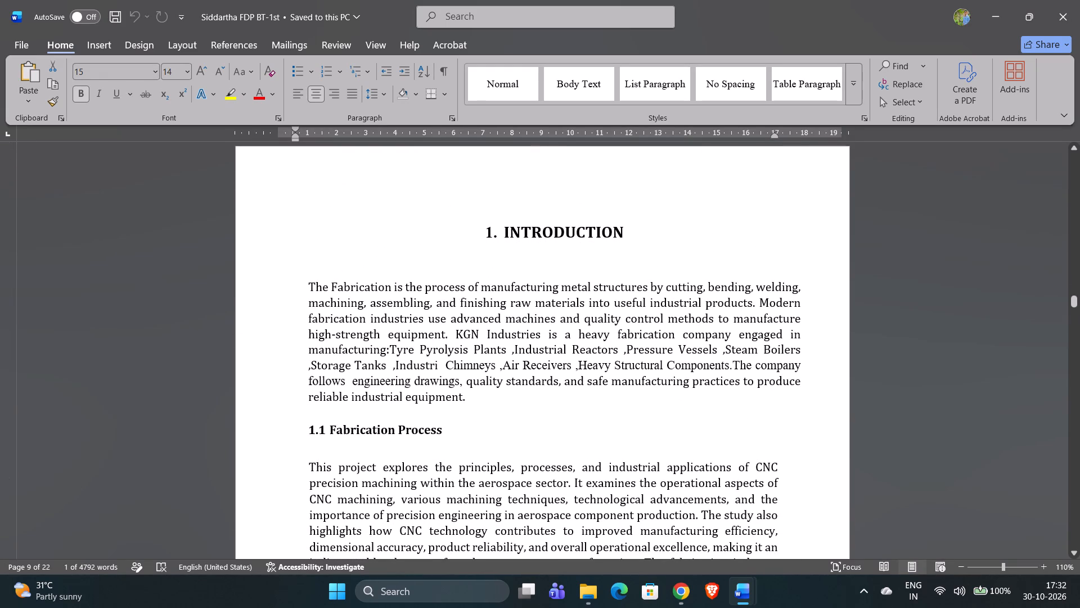
left_click_drag(469, 234, 640, 223)
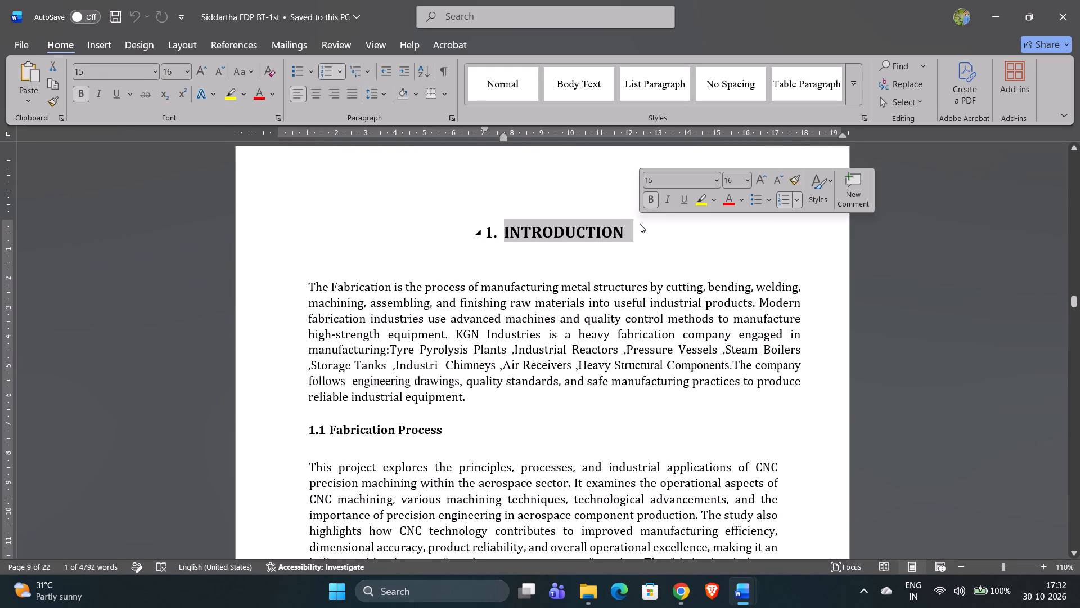
Examine the Introduction's text layout and the font formatting of its “1.1 Fabrication Process” subheading and number.
scroll(485, 292, "down", 3)
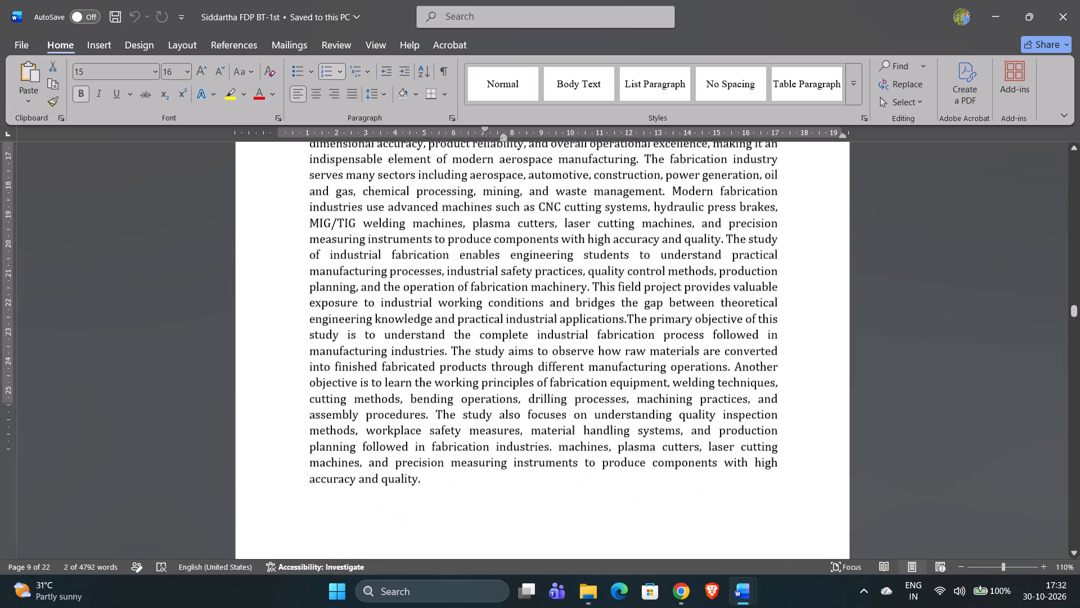
scroll(485, 292, "down", 1)
scroll(485, 292, "up", 4)
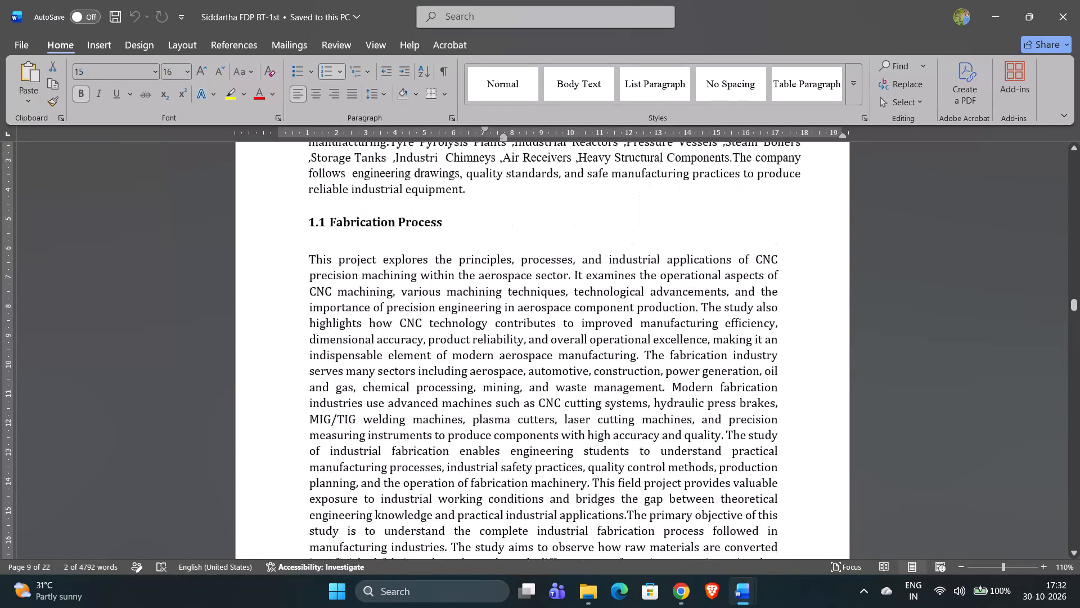
scroll(485, 292, "up", 1)
left_click_drag(309, 320, 319, 323)
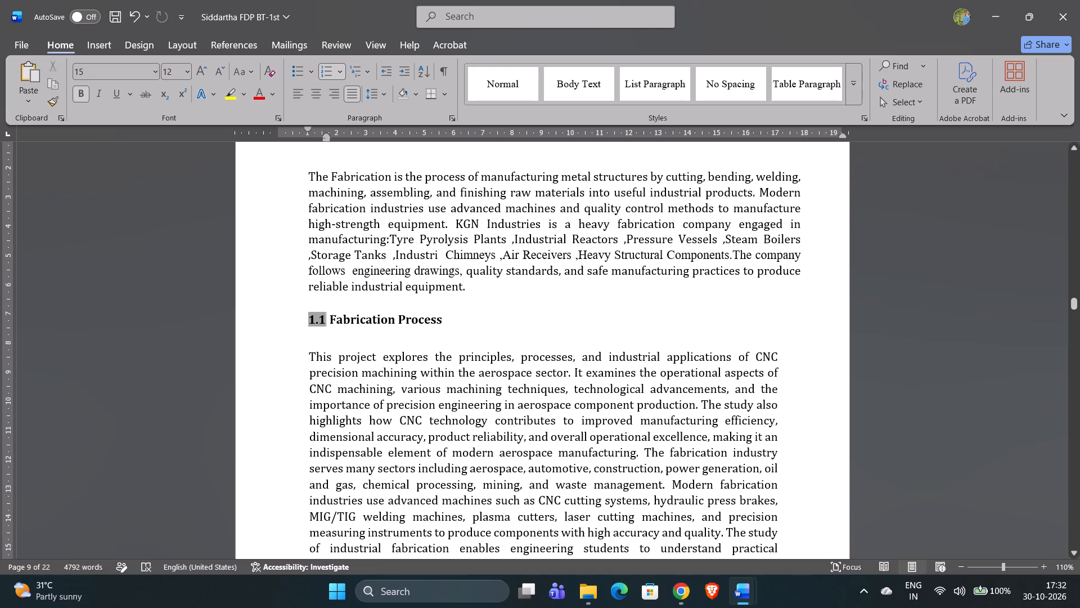
left_click_drag(456, 314, 366, 315)
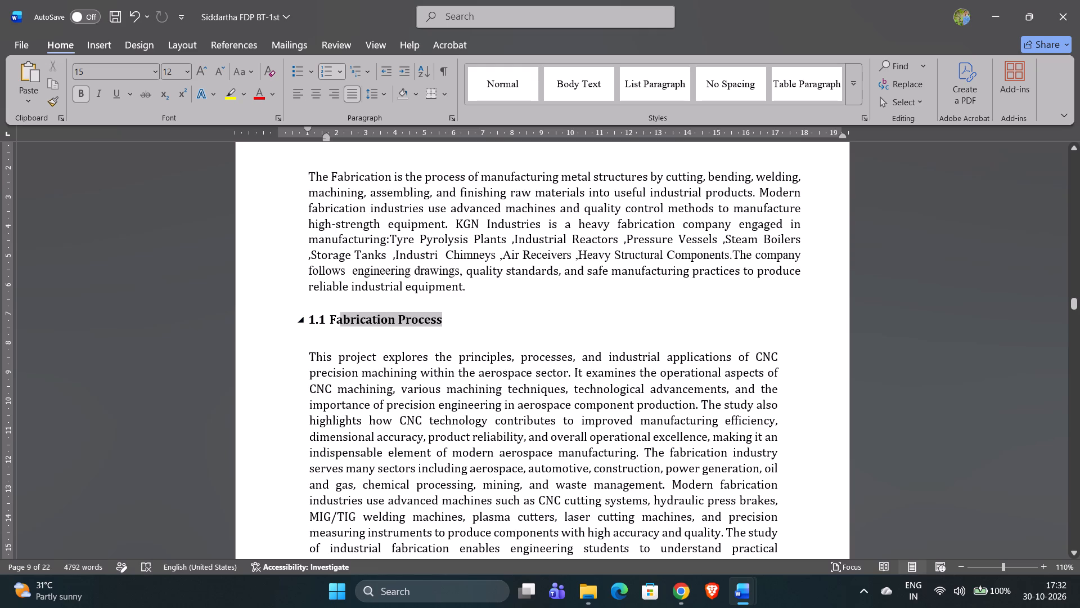
left_click_drag(366, 315, 348, 317)
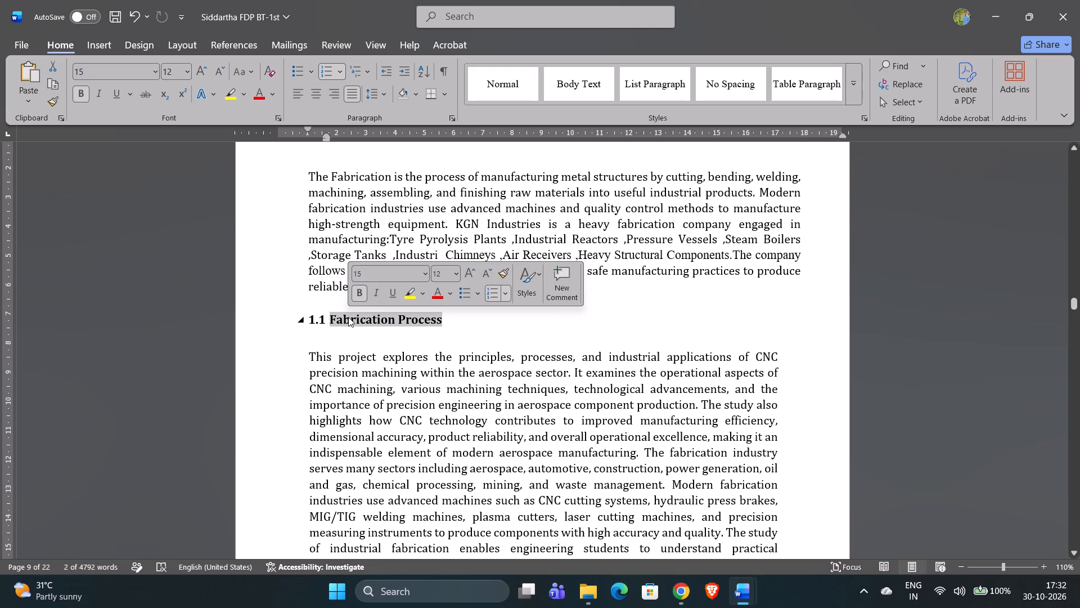
scroll(348, 317, "up", 2)
scroll(348, 317, "down", 2)
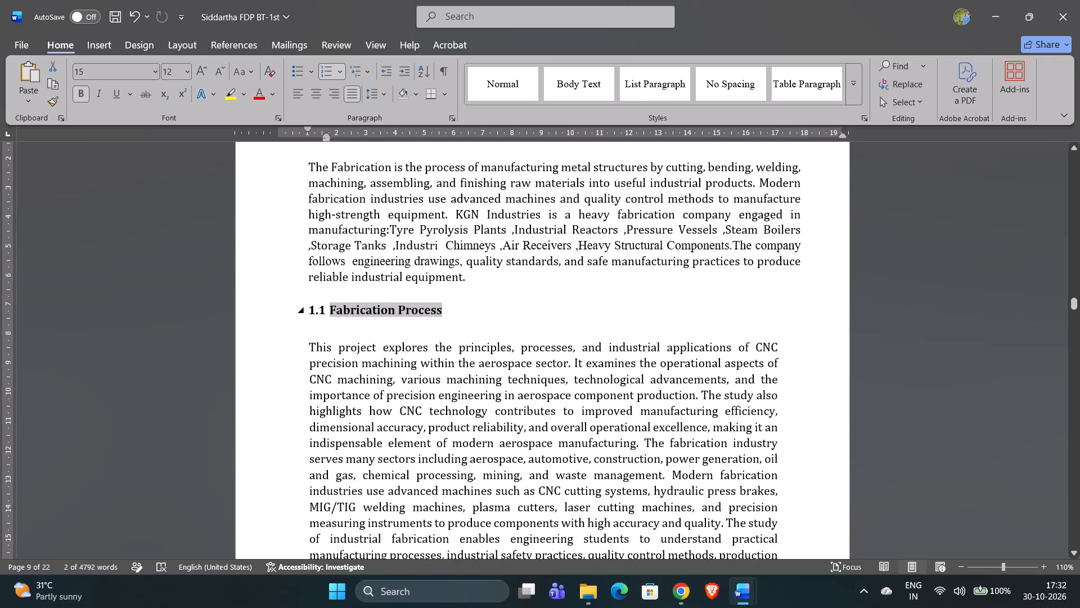
scroll(348, 317, "down", 1)
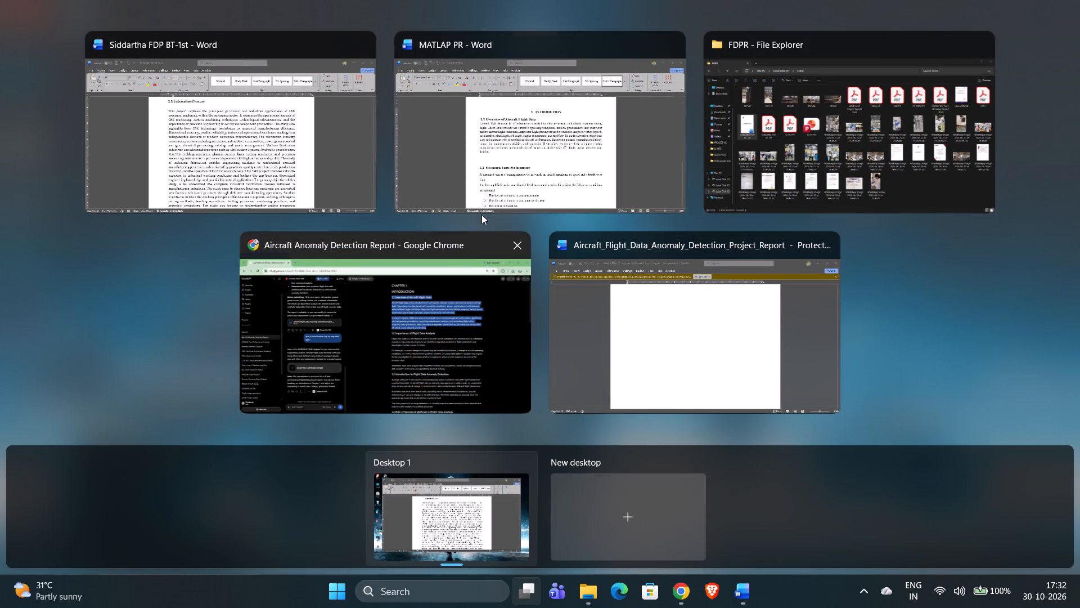
Close the FDP BT-1st report without saving its changes and return to the MATLAP PR document.
left_click(501, 180)
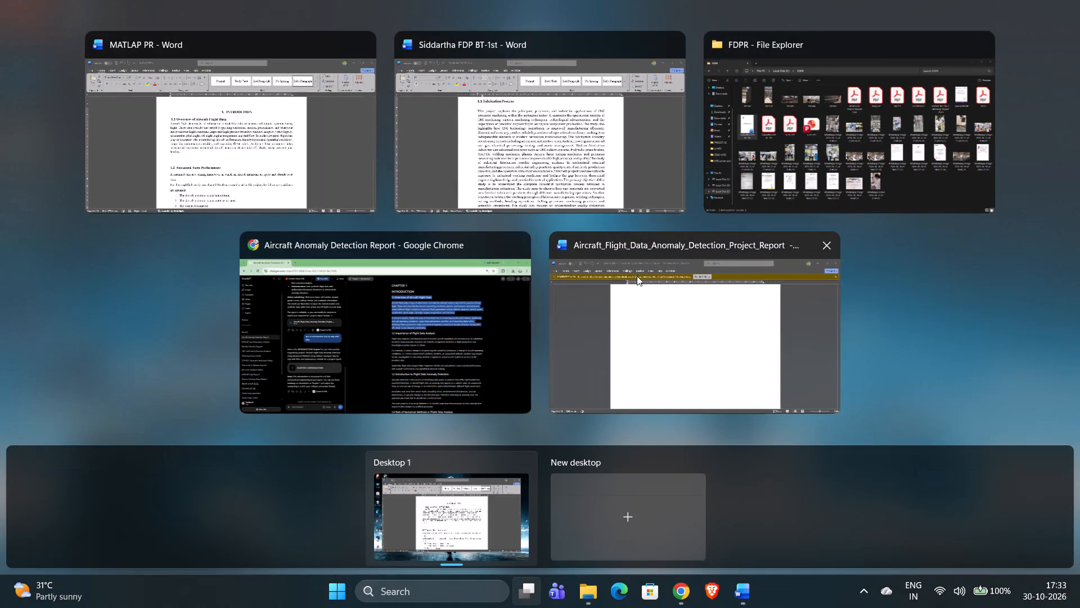
left_click(557, 131)
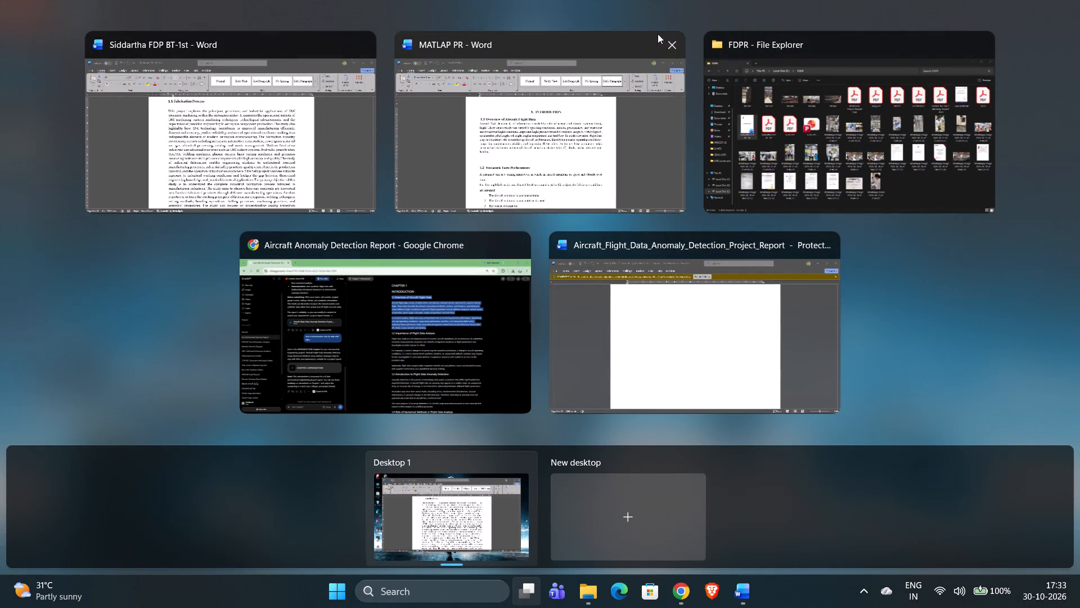
left_click(356, 50)
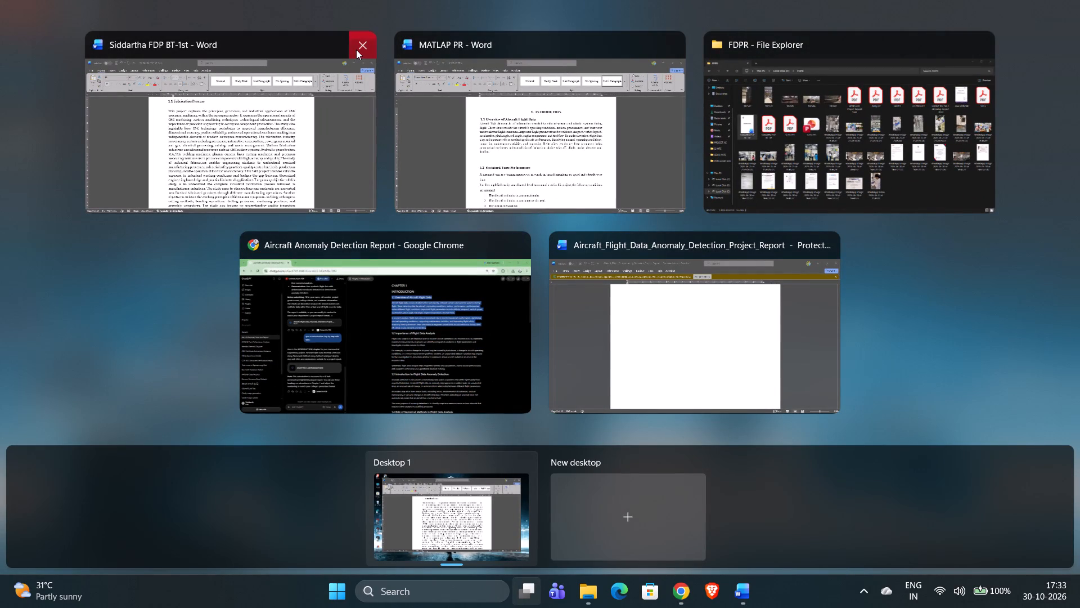
left_click(443, 148)
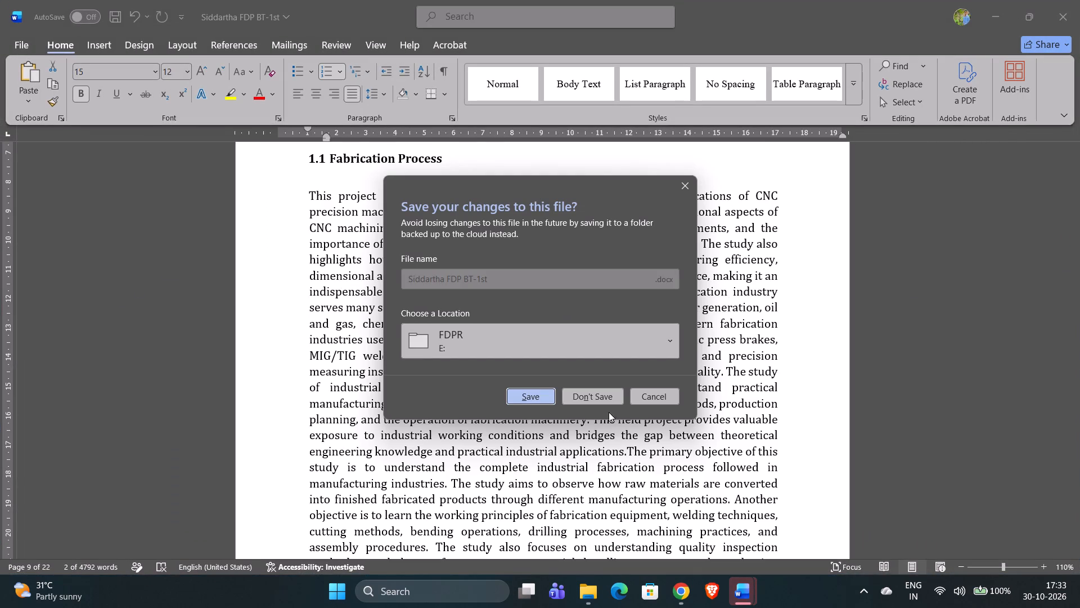
left_click(594, 392)
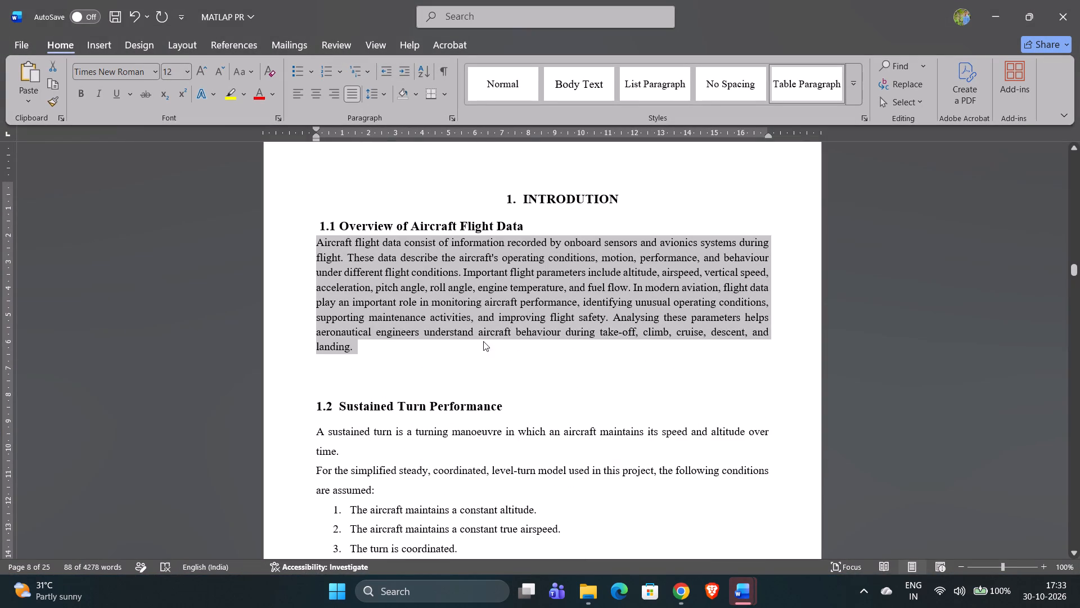
Reduce the font size of the “1.1 Overview of Aircraft Flight Data” subheading to 12 pt.
left_click(505, 374)
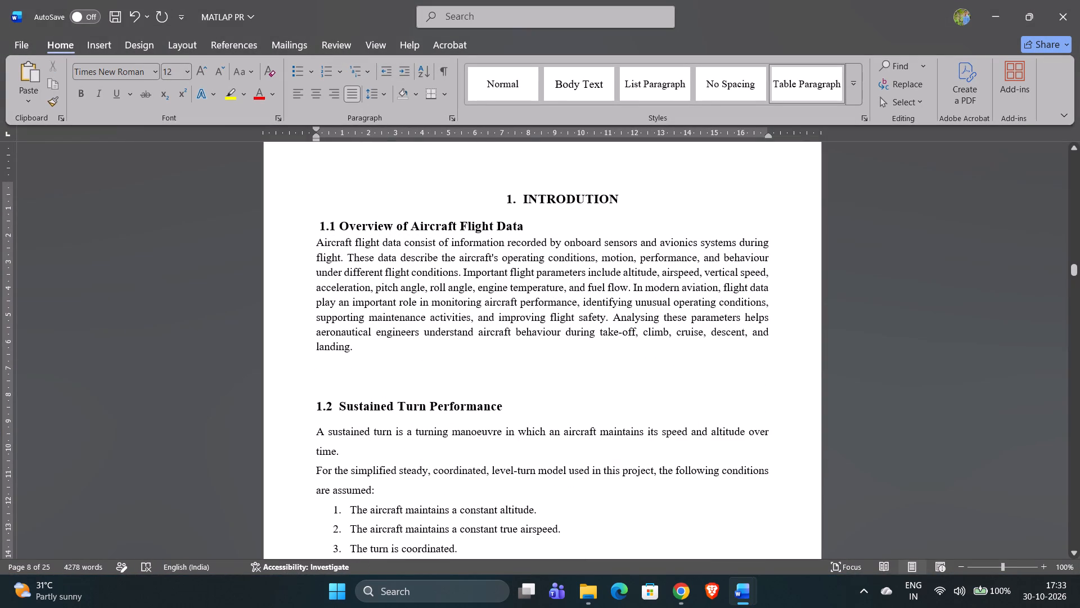
left_click_drag(312, 220, 478, 233)
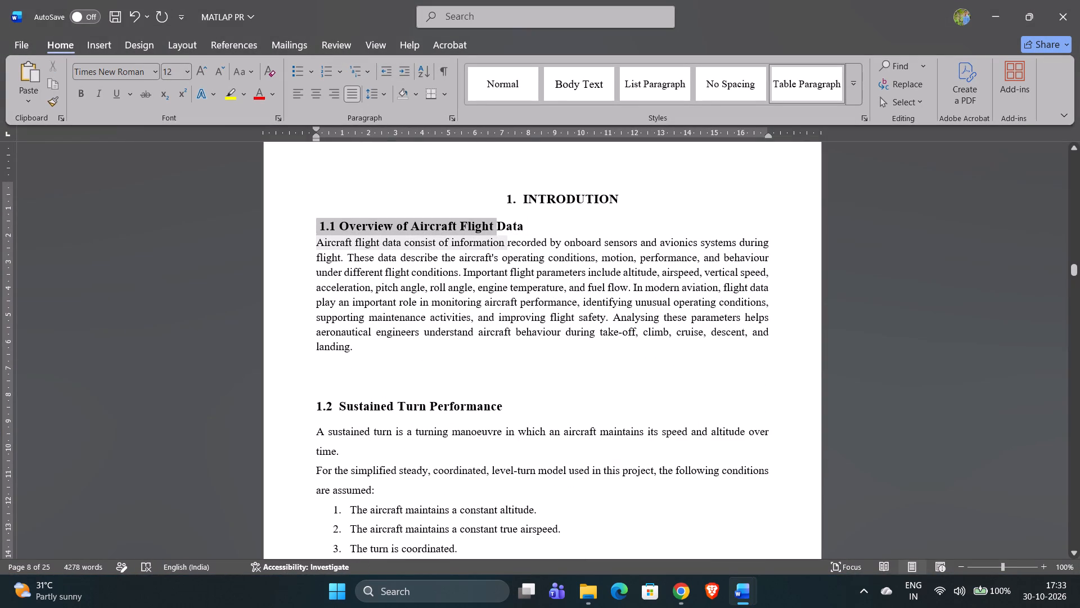
left_click_drag(478, 233, 519, 219)
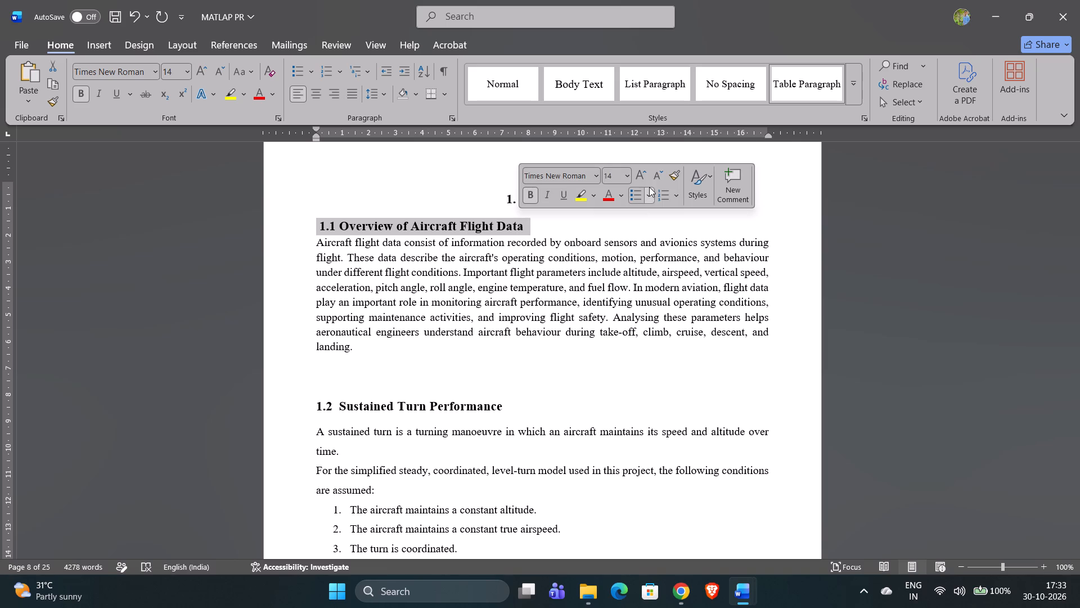
left_click(650, 180)
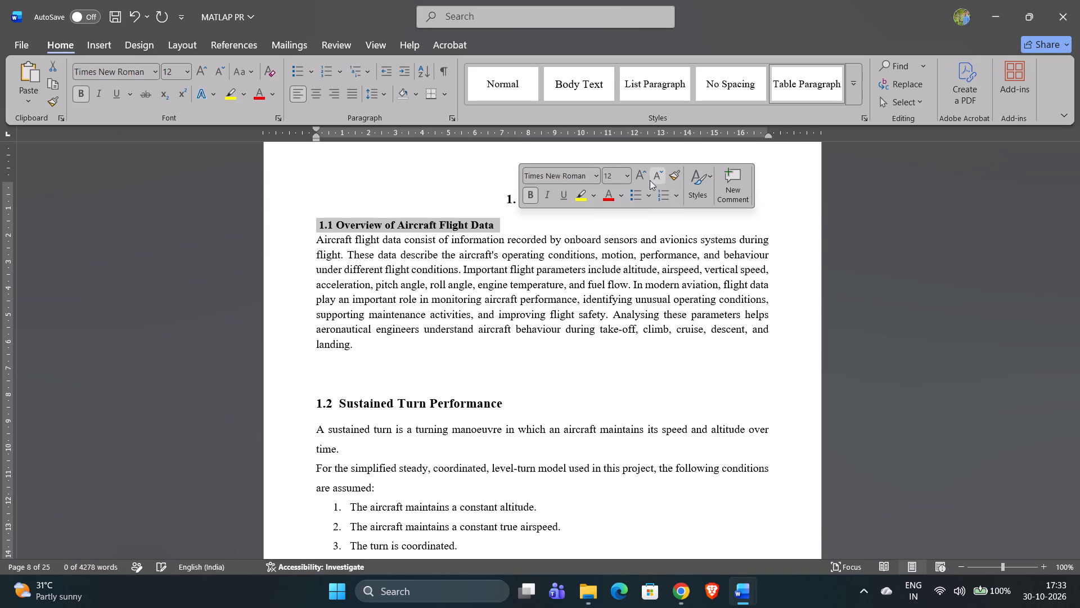
left_click(402, 190)
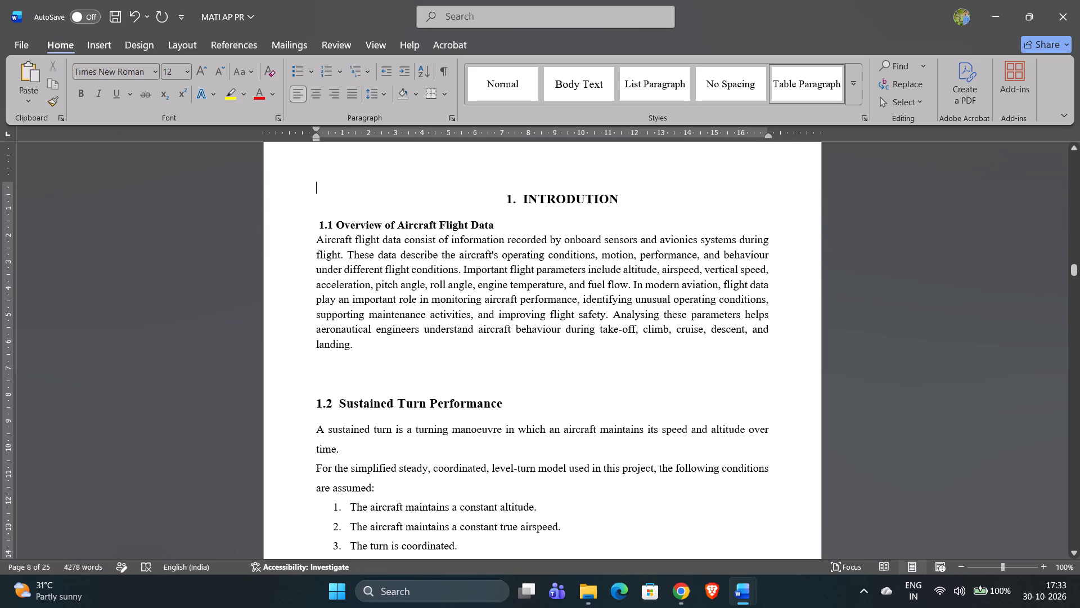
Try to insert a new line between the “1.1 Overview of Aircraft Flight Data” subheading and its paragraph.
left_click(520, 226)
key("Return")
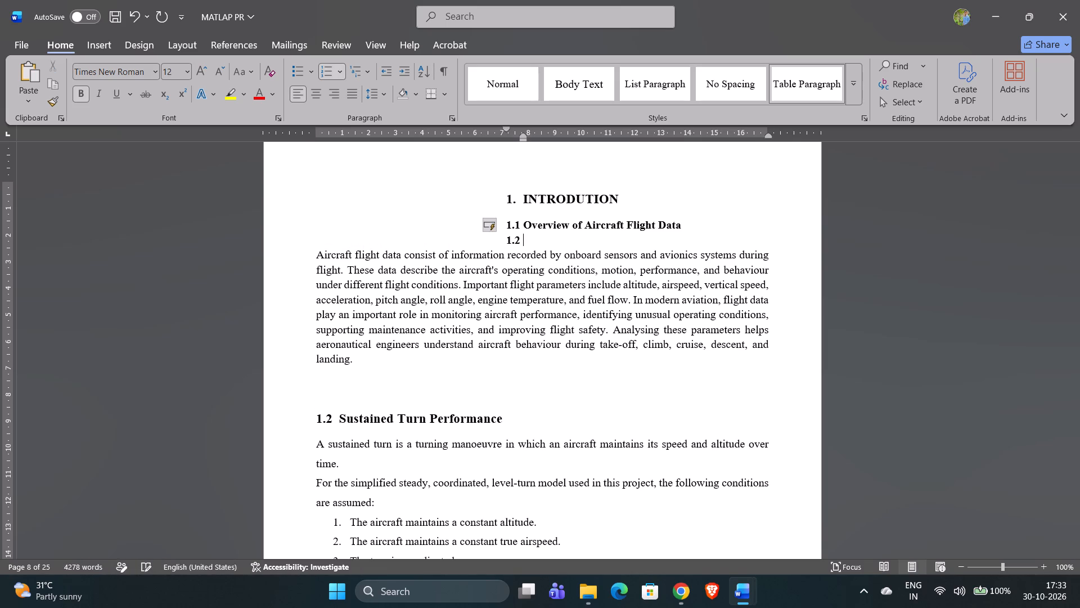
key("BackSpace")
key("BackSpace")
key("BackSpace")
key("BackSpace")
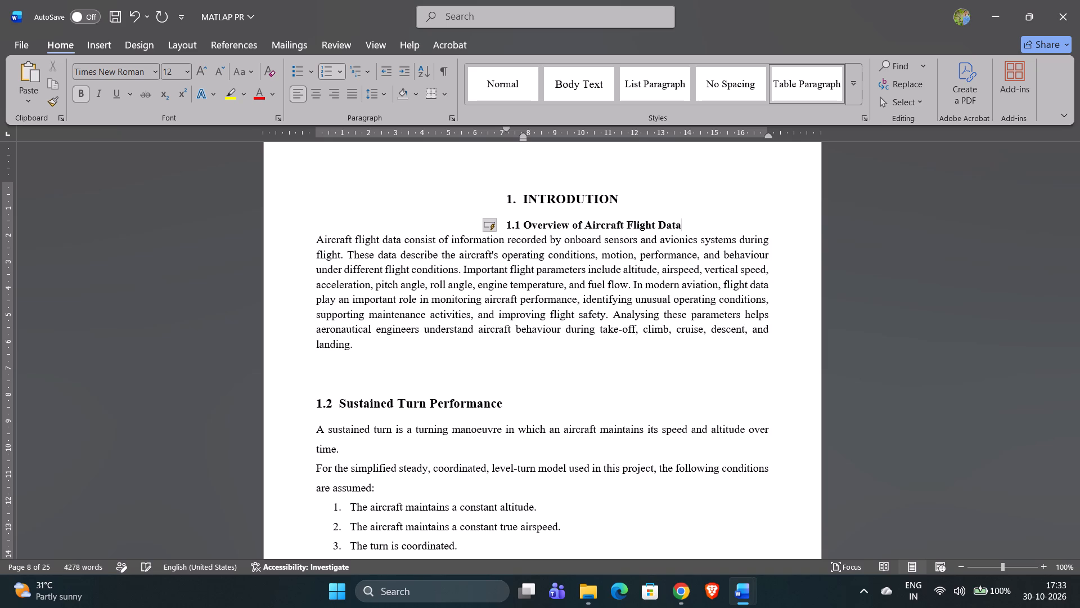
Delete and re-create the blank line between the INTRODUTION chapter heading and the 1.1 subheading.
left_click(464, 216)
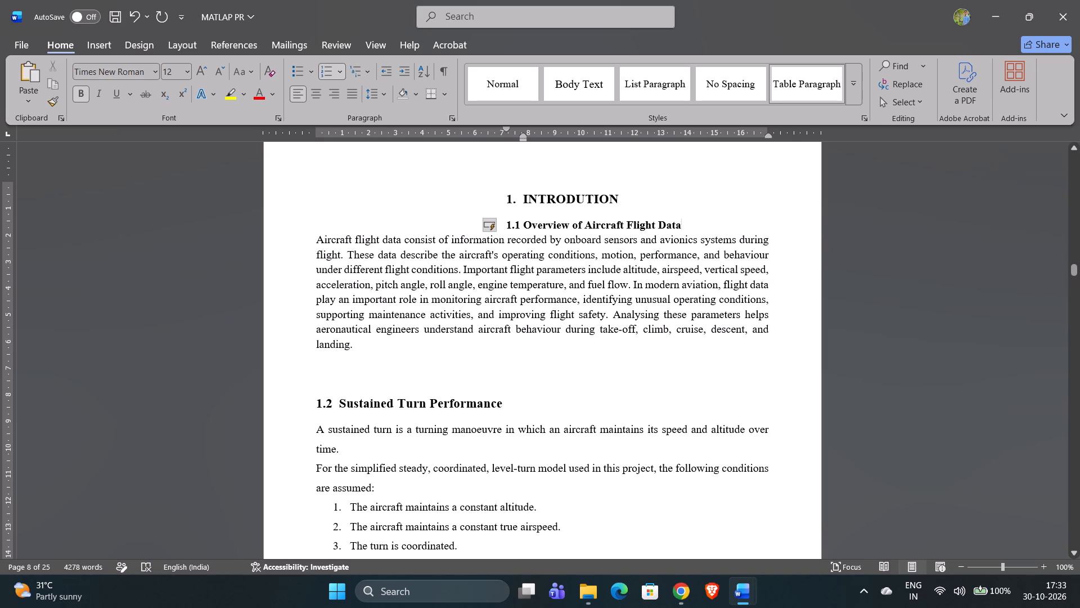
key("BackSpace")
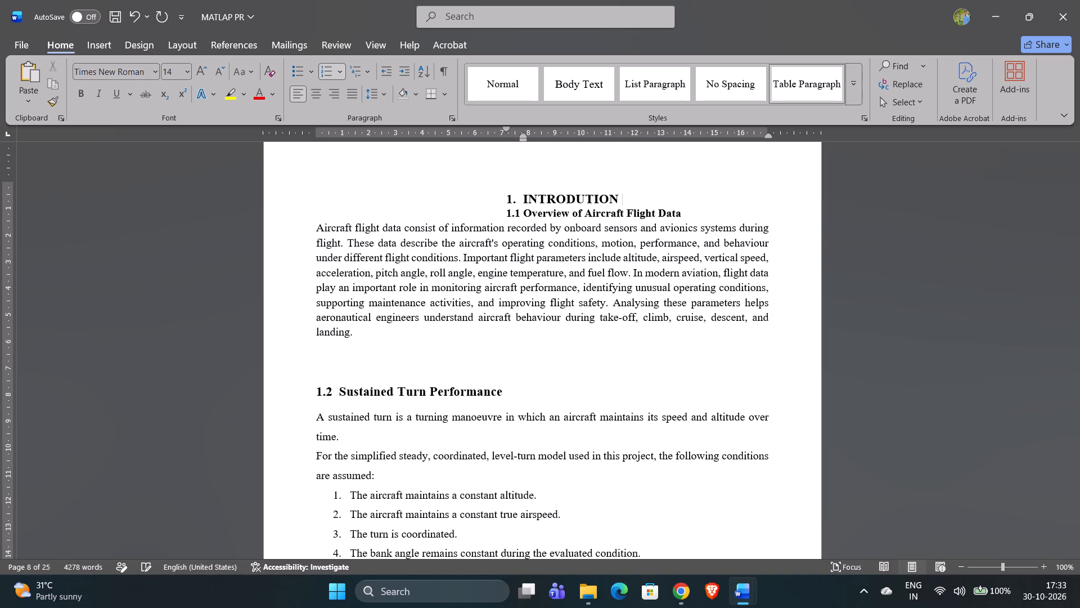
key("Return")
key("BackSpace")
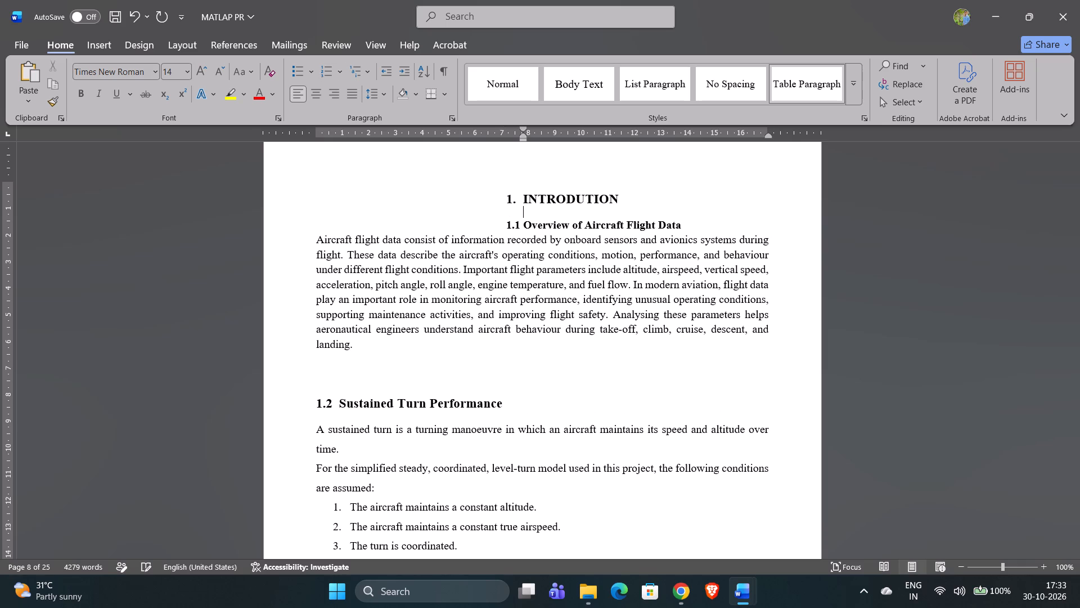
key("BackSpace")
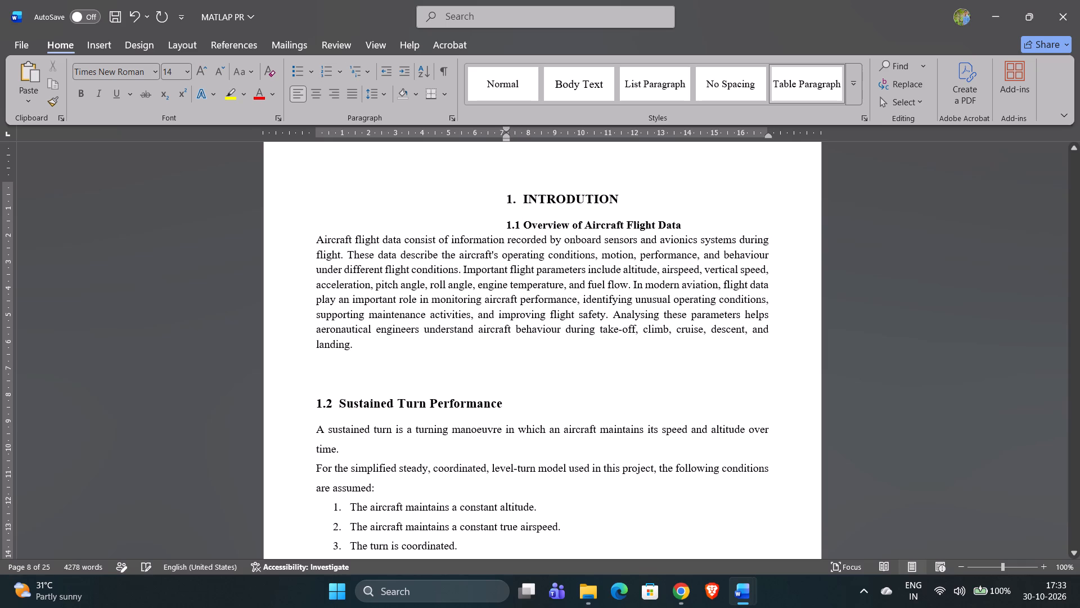
Remove the automatic number and indent from the “Overview of Aircraft Flight Data” subheading and insert a line break before it.
left_click(517, 223)
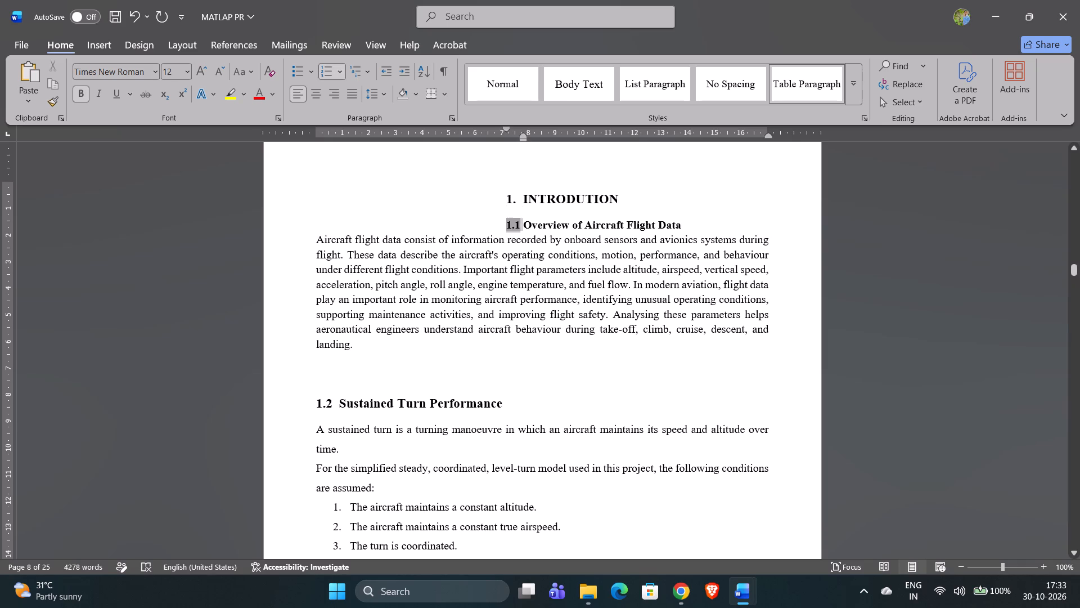
key("BackSpace")
key("BackSpace")
key("BackSpace")
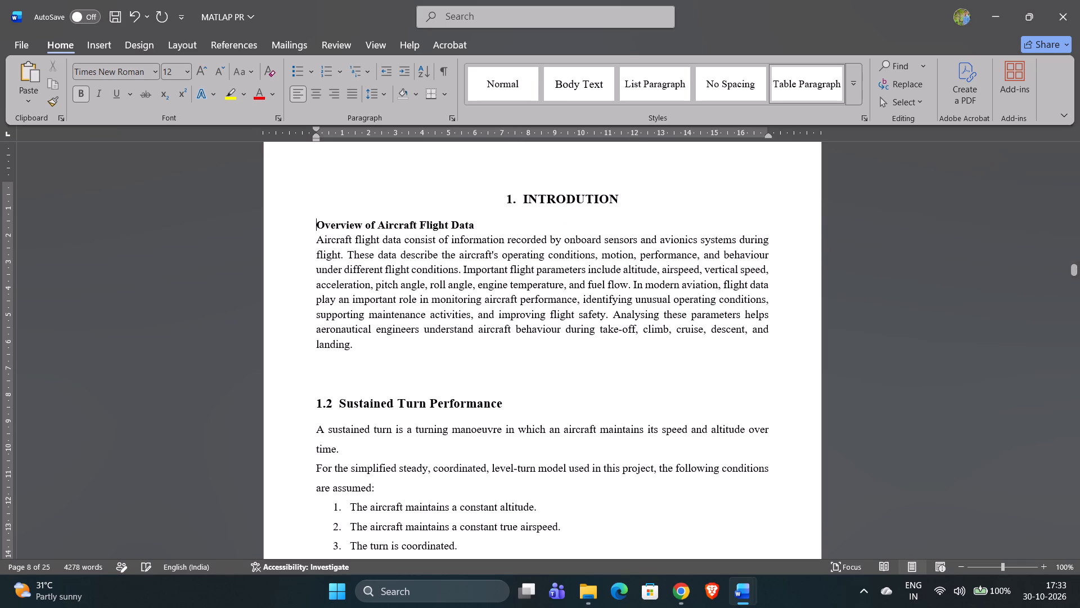
key("Return")
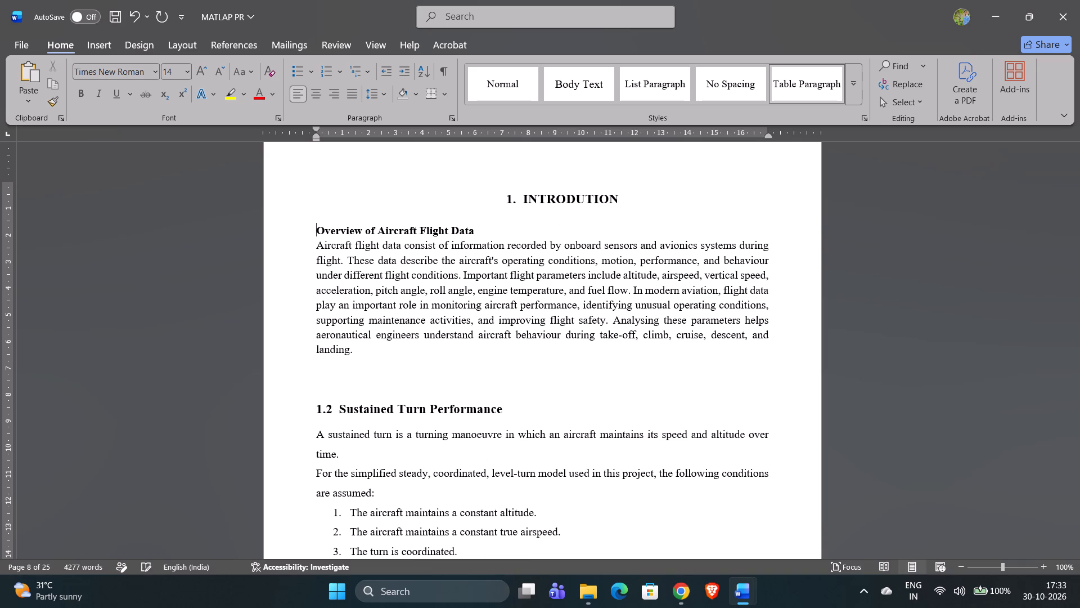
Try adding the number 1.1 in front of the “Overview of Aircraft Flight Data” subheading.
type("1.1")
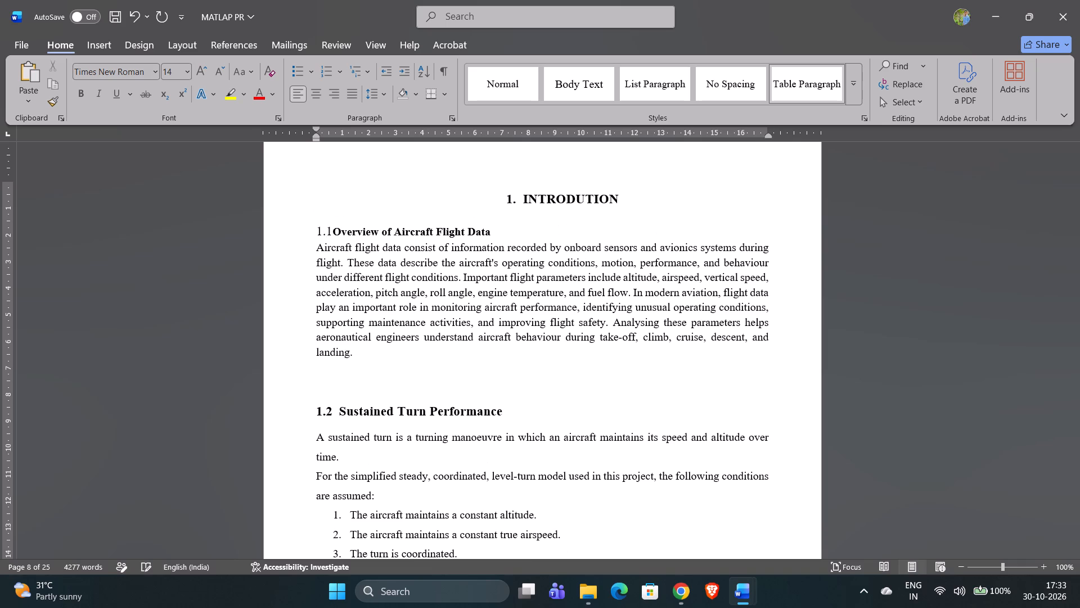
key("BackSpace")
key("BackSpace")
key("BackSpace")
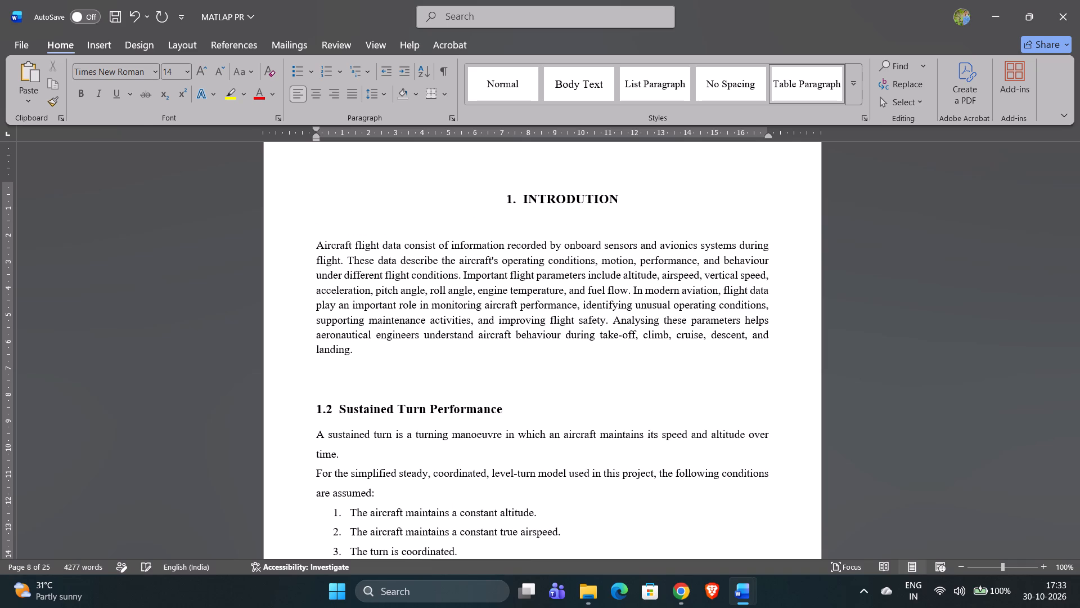
Add the number 1.1 in bold 12 pt text in front of the “Overview of Aircraft Flight Data” subheading.
left_click(85, 98)
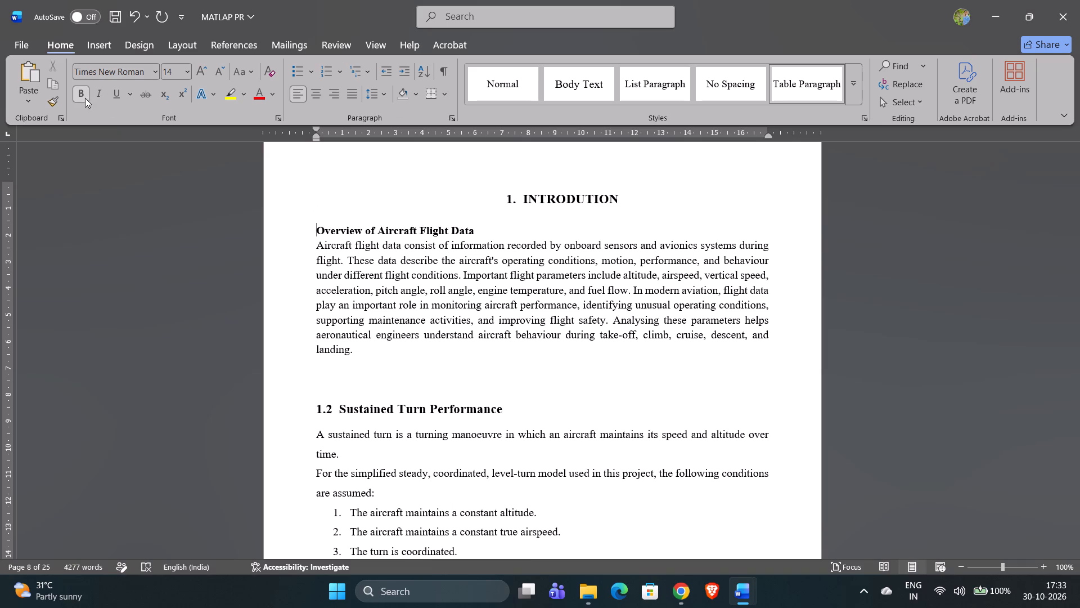
left_click(222, 73)
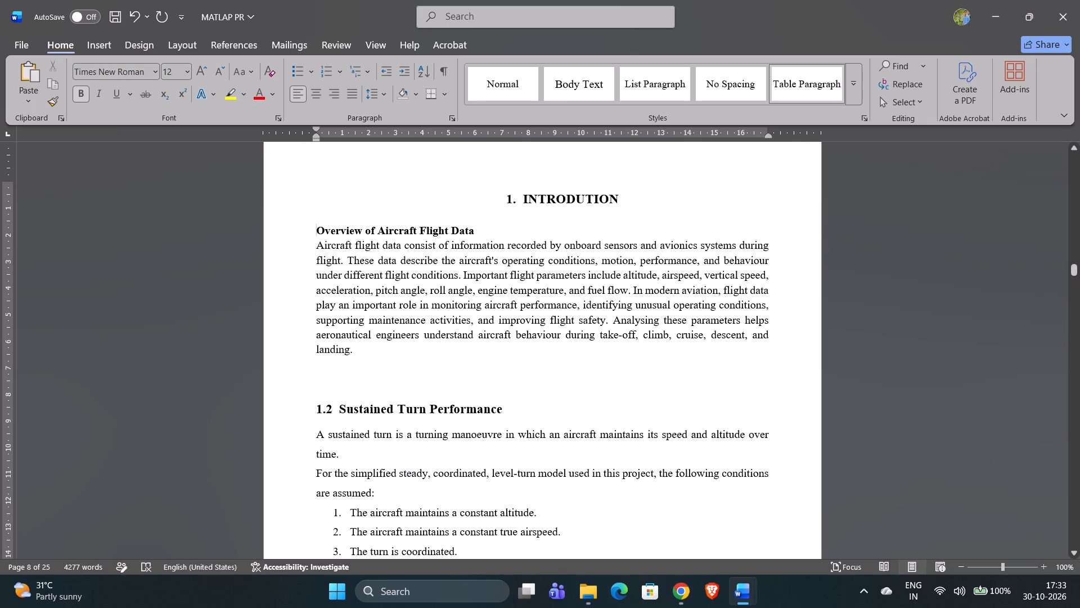
type("1.1")
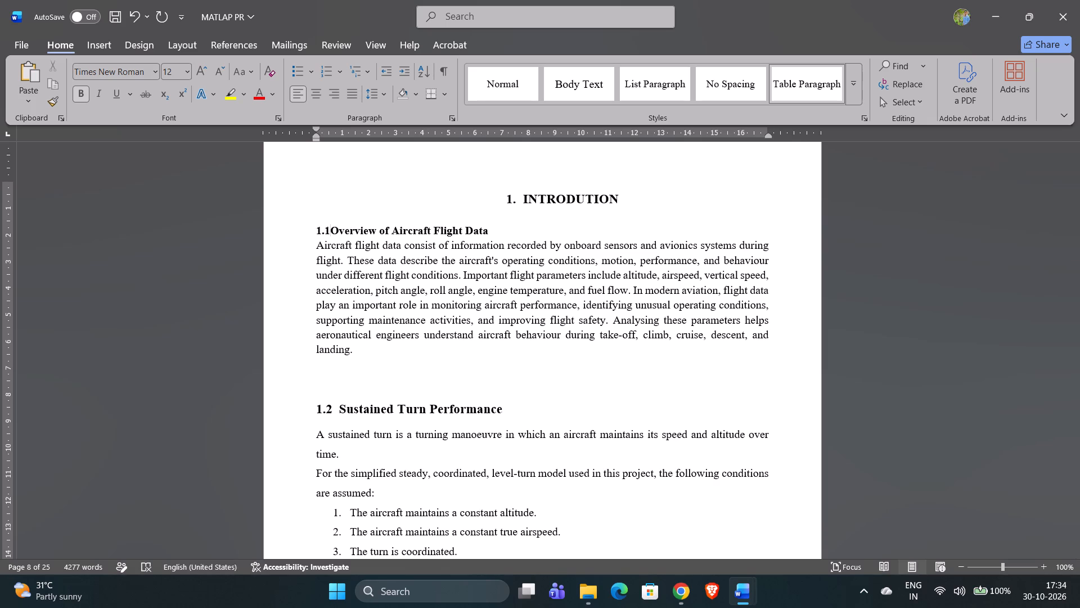
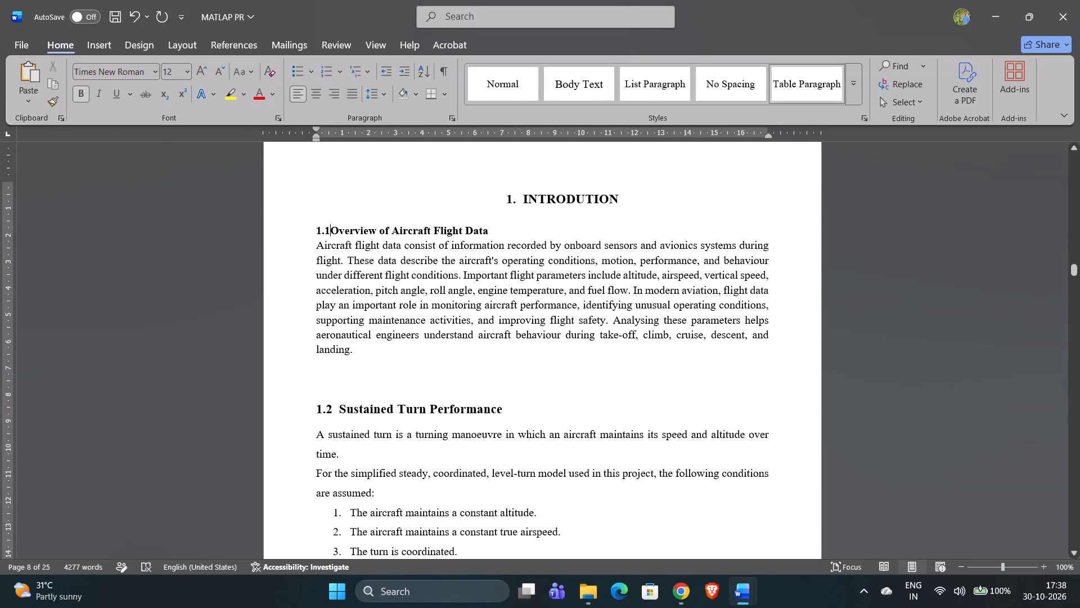
Insert a blank line between the 1.1 “Overview of Aircraft Flight Data” subheading and its paragraph.
left_click(516, 229)
key("Return")
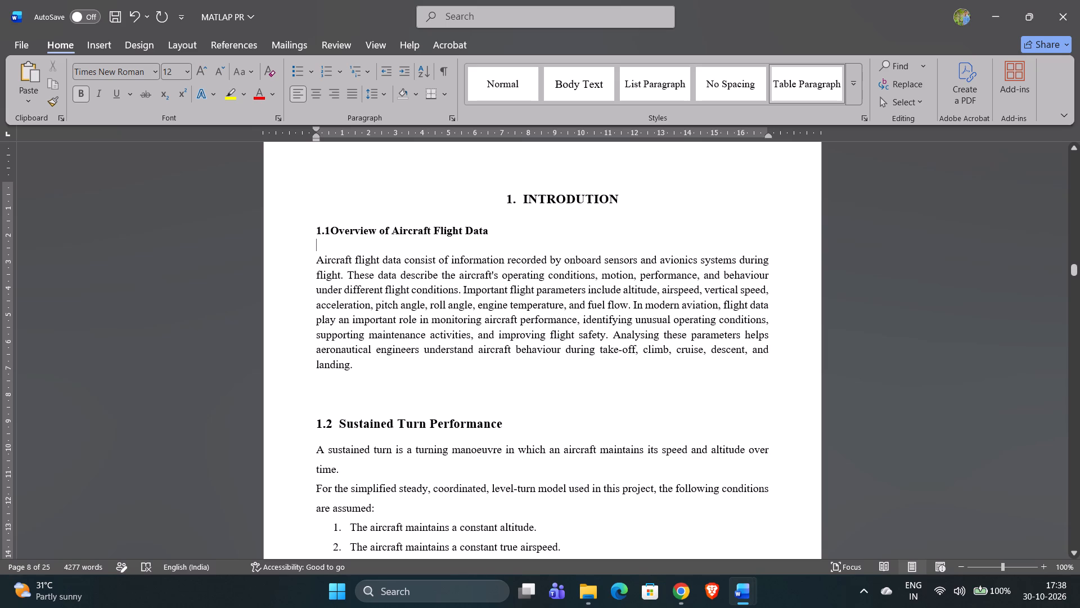
scroll(393, 494, "down", 3)
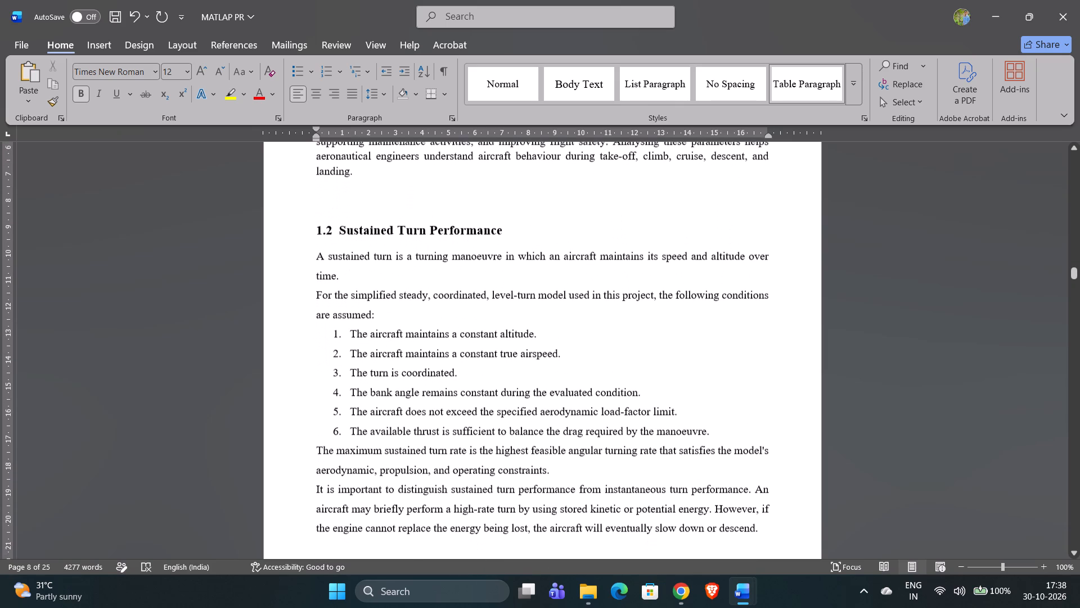
scroll(393, 494, "up", 1)
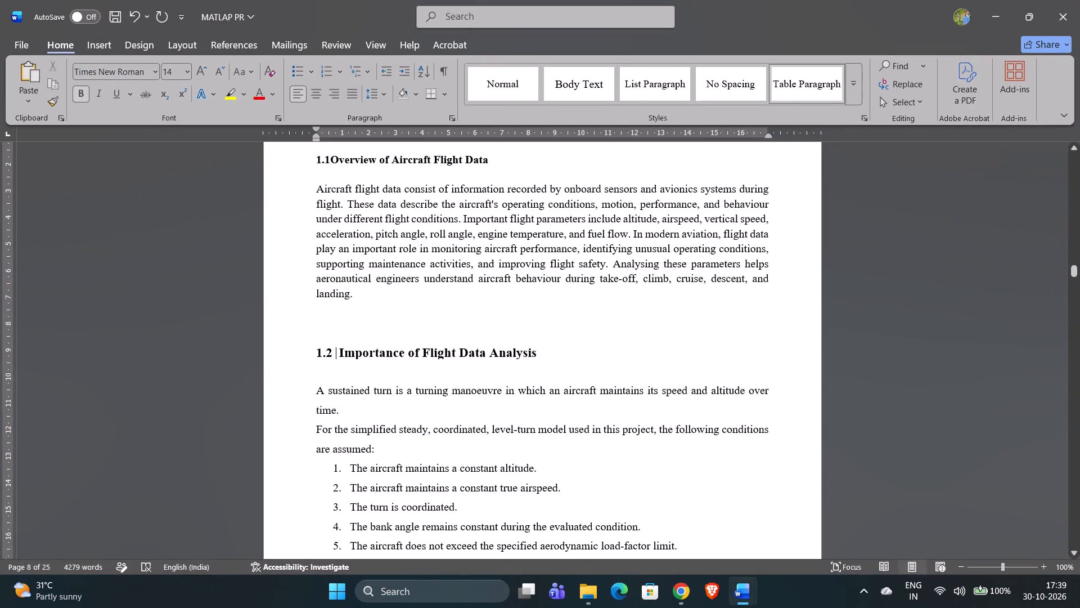
Remove the extra blank line between the 1.2 heading and the sustained-turn text.
left_click(353, 393)
left_click(314, 381)
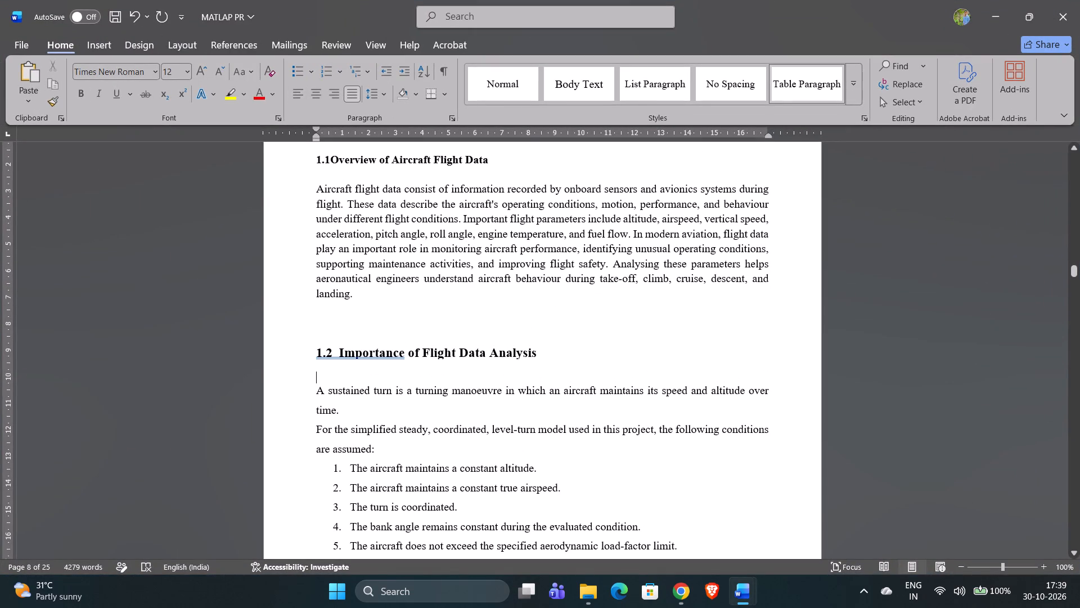
key("BackSpace")
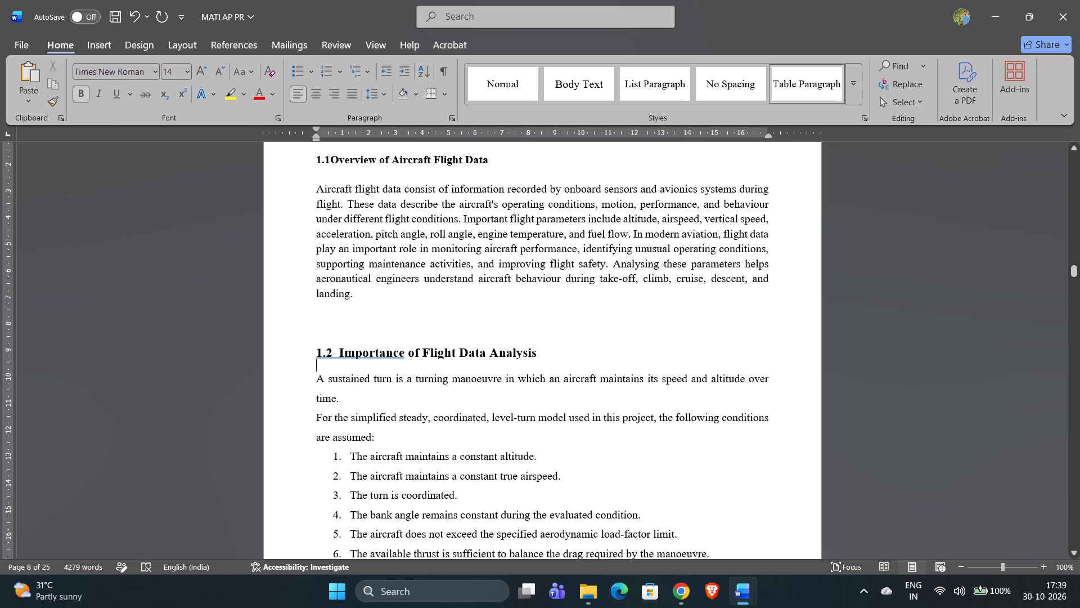
Replace the sustained-turn paragraphs and numbered list under heading 1.2 with the copied flight data analysis paragraphs.
left_click_drag(326, 376, 410, 305)
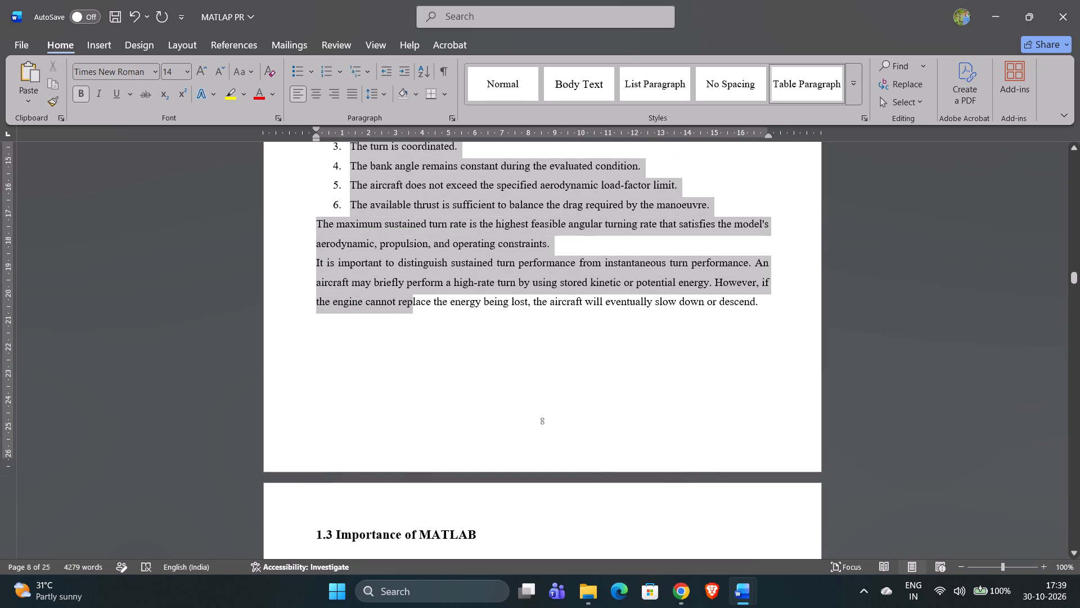
left_click_drag(410, 305, 721, 348)
left_click(721, 348)
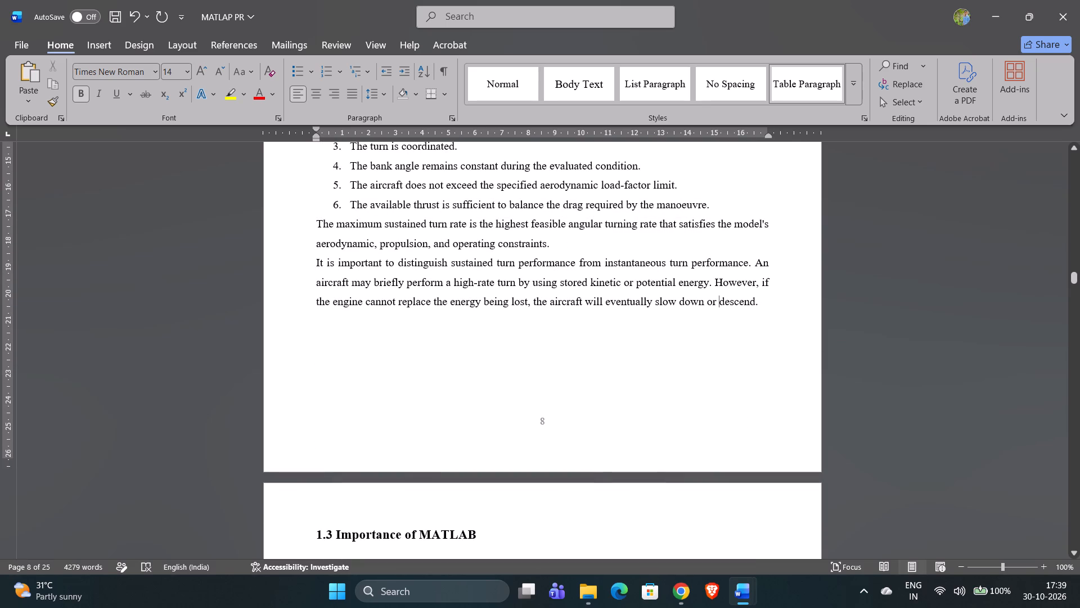
scroll(638, 346, "up", 2)
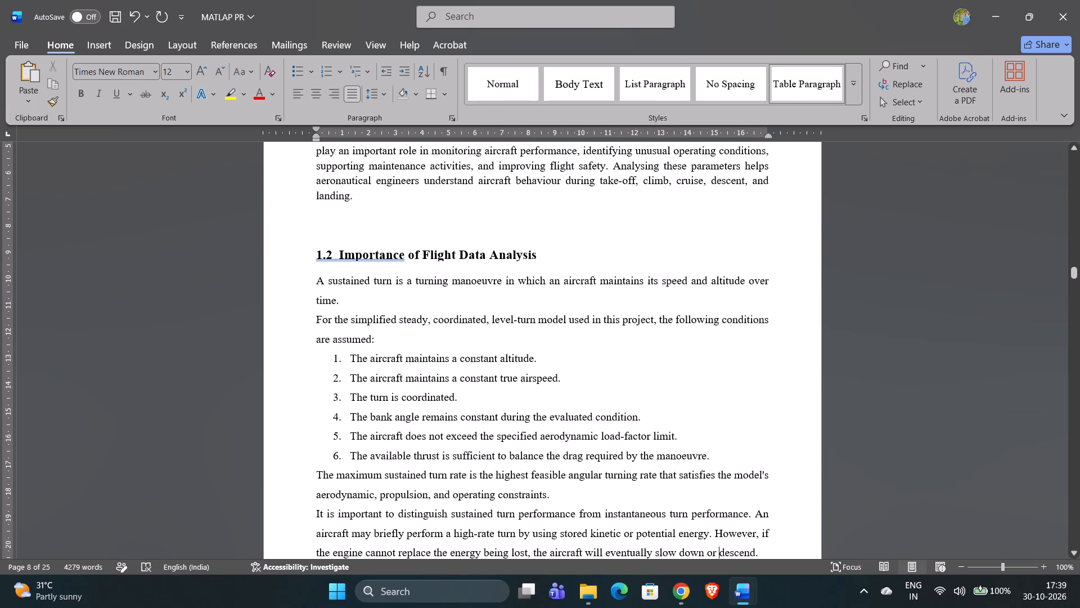
left_click_drag(330, 277, 593, 455)
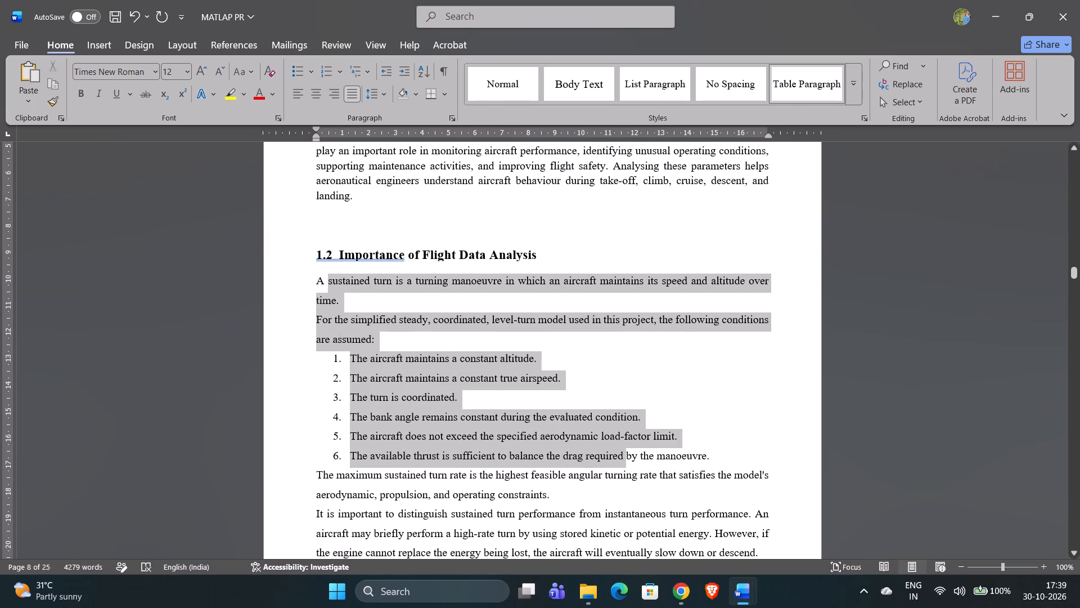
left_click_drag(593, 455, 611, 355)
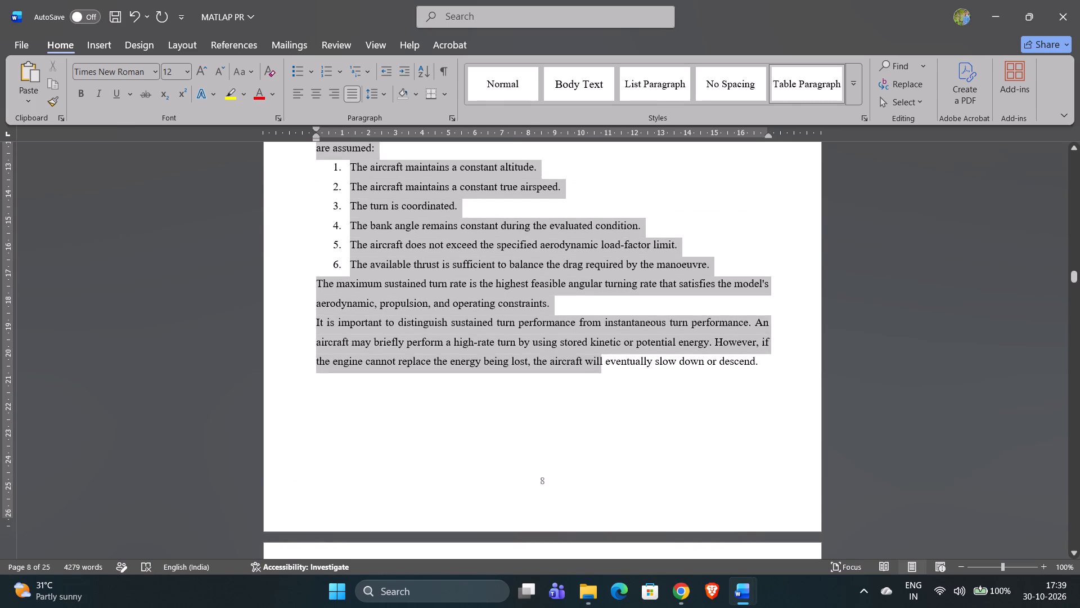
left_click_drag(611, 355, 757, 360)
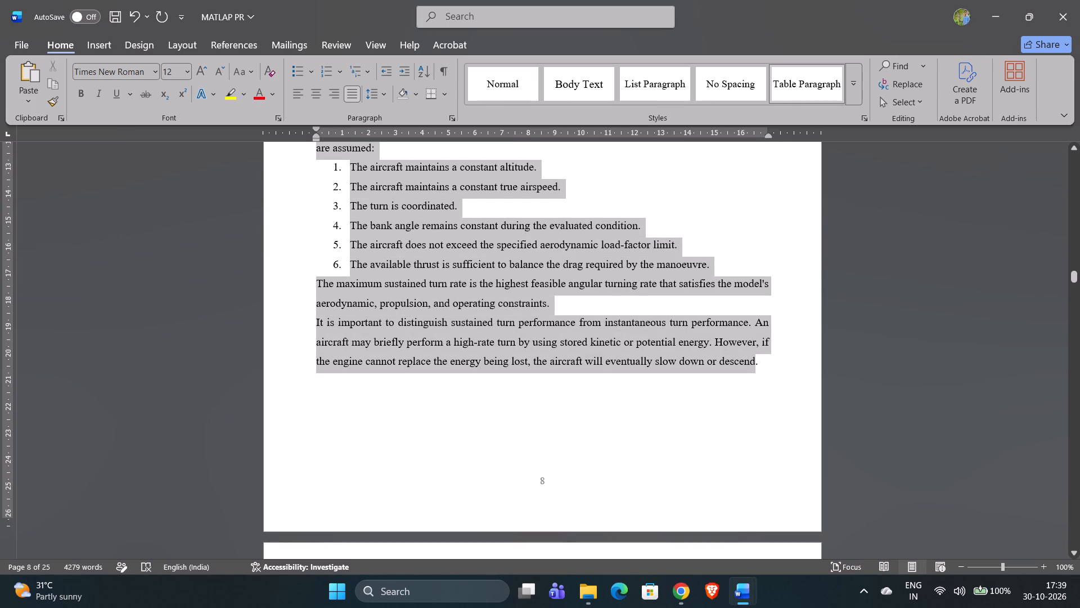
left_click_drag(757, 360, 758, 360)
key("BackSpace")
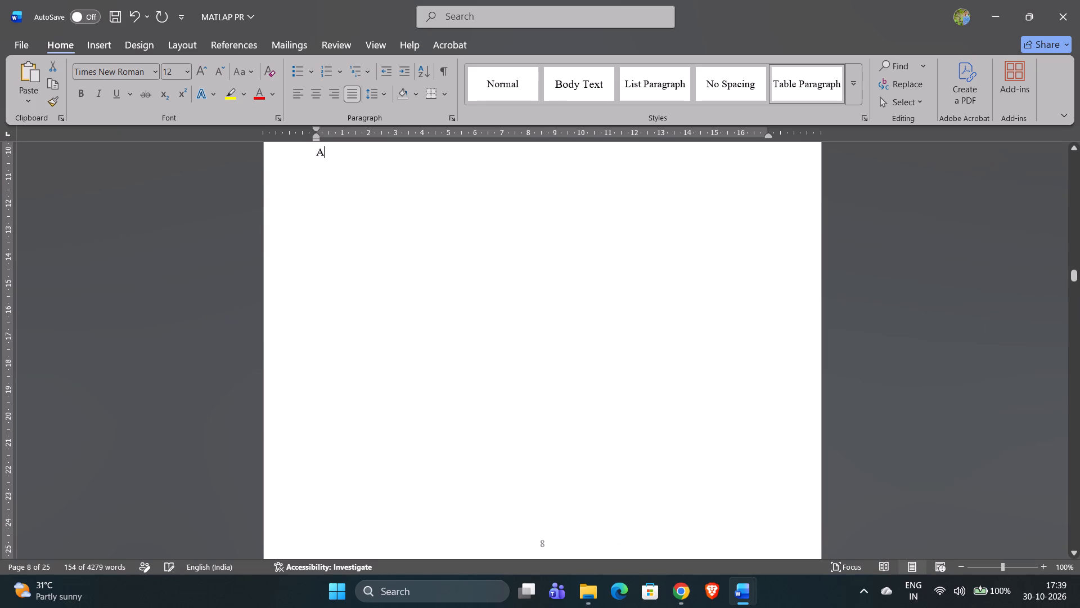
scroll(636, 269, "up", 1)
key("ctrl+v")
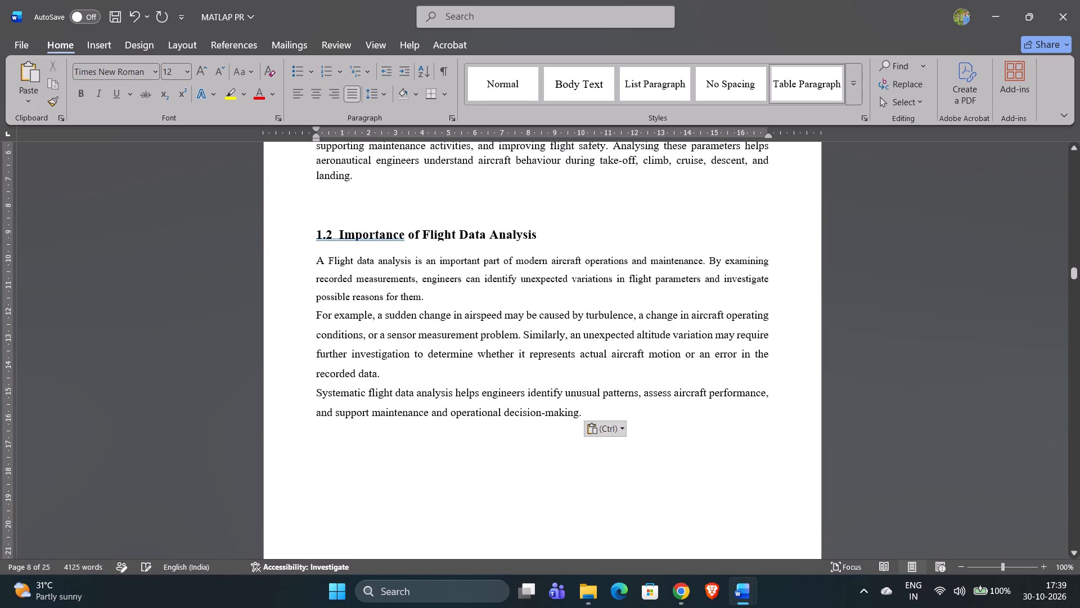
Set the font size of the pasted section 1.2 paragraphs to 12.
left_click_drag(327, 261, 597, 435)
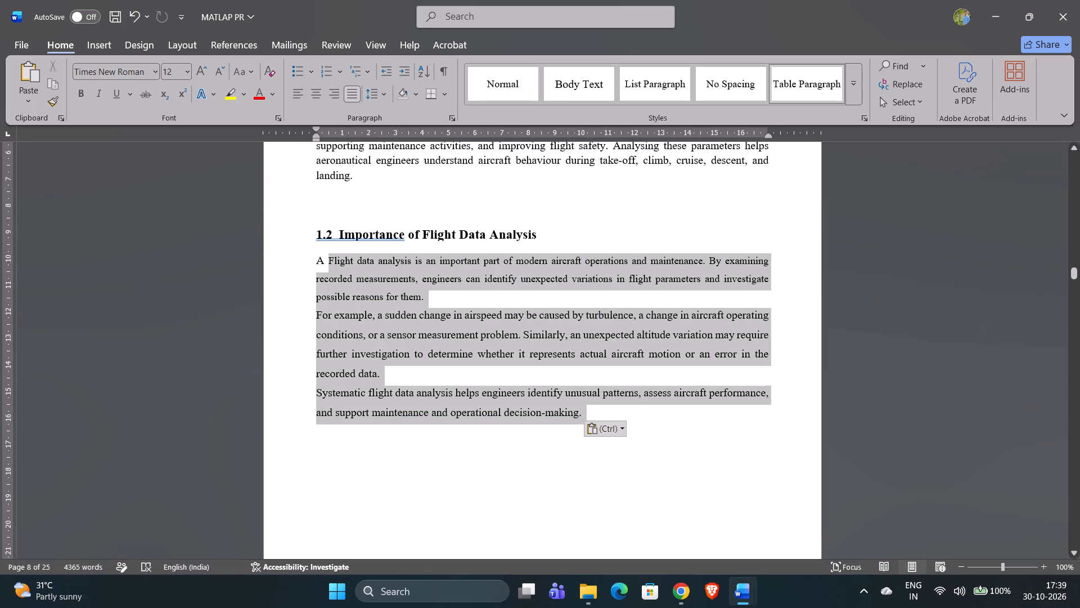
left_click_drag(597, 435, 597, 432)
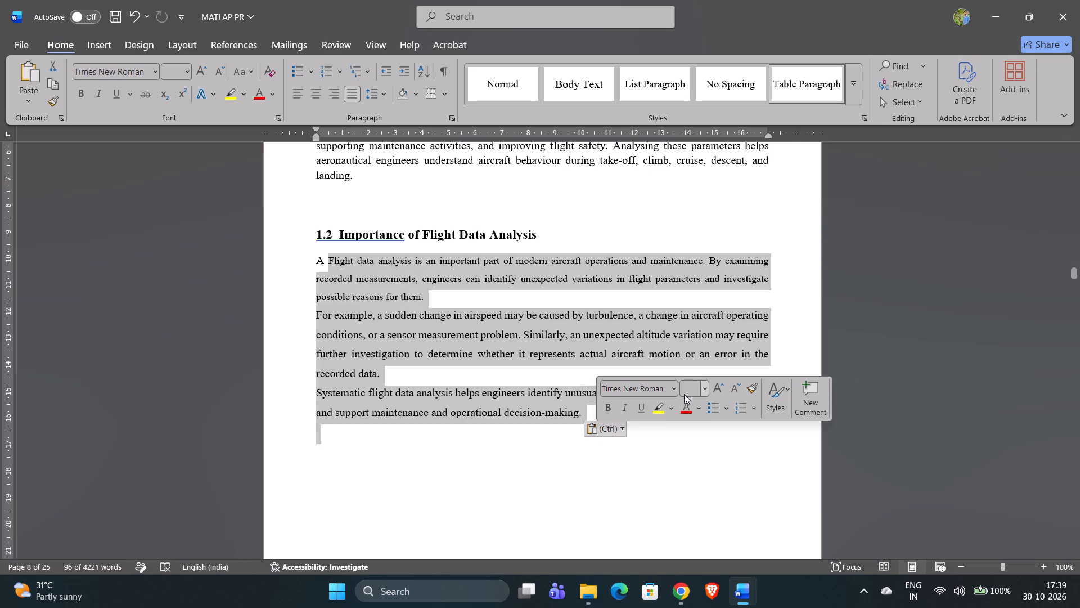
left_click(687, 392)
type("12")
key("Return")
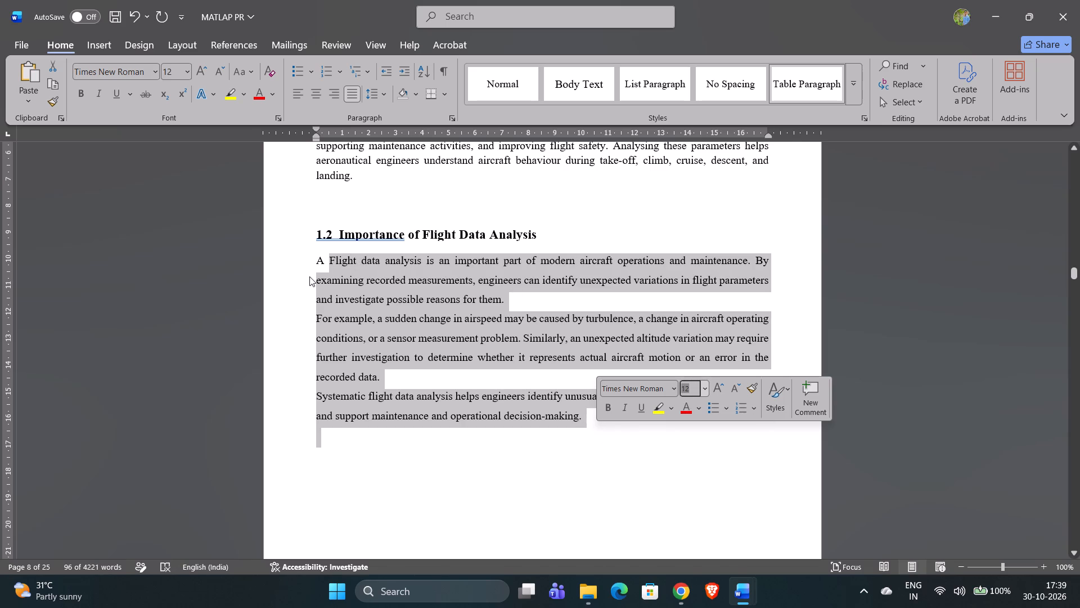
Delete the stray “A” before “Flight data analysis” and insert a blank line between the 1.2 heading and its text.
left_click(322, 260)
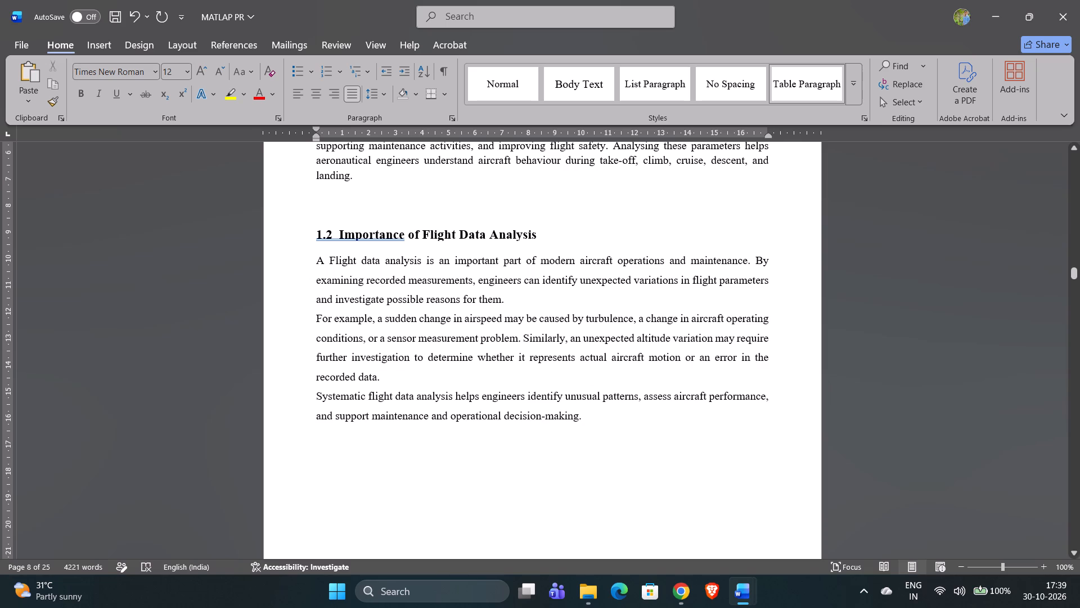
key("BackSpace")
key("BackSpace")
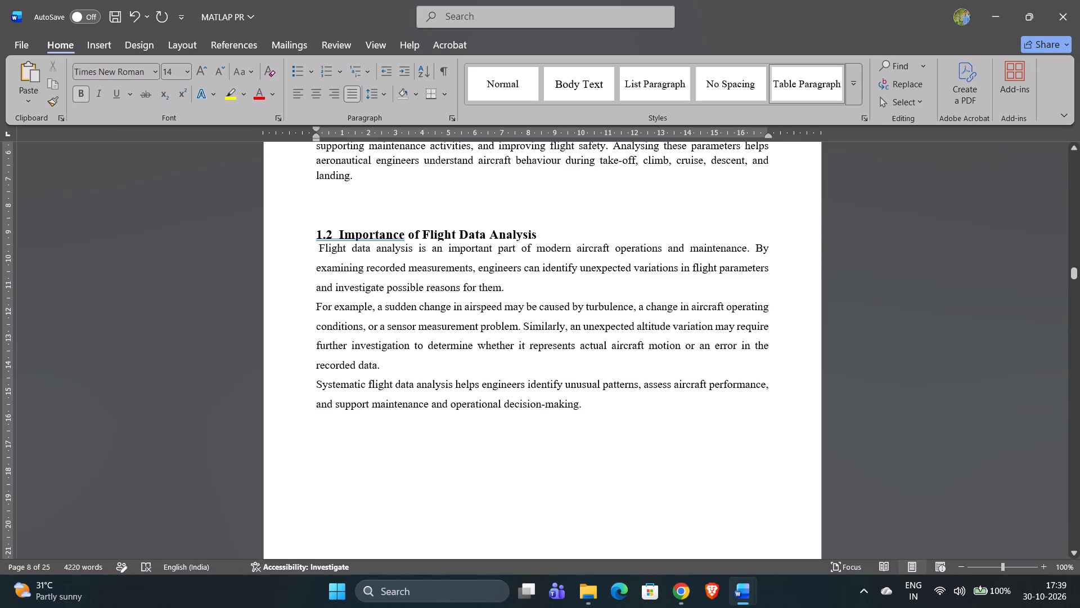
key("Return")
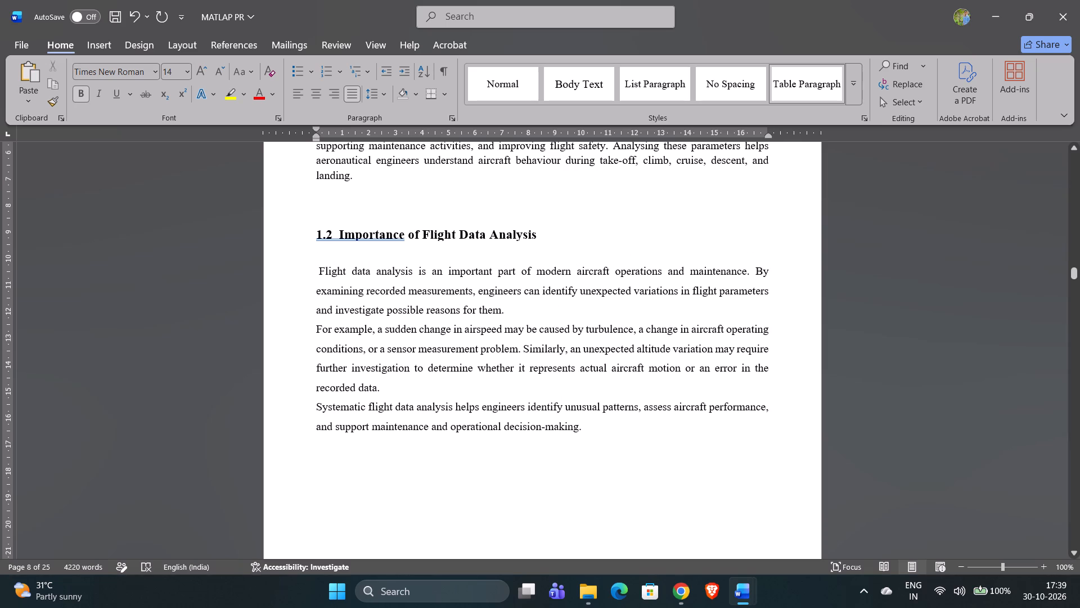
Replace the blank line between the 1.2 heading and its text with a single line break to tighten the gap.
left_click(316, 254)
key("BackSpace")
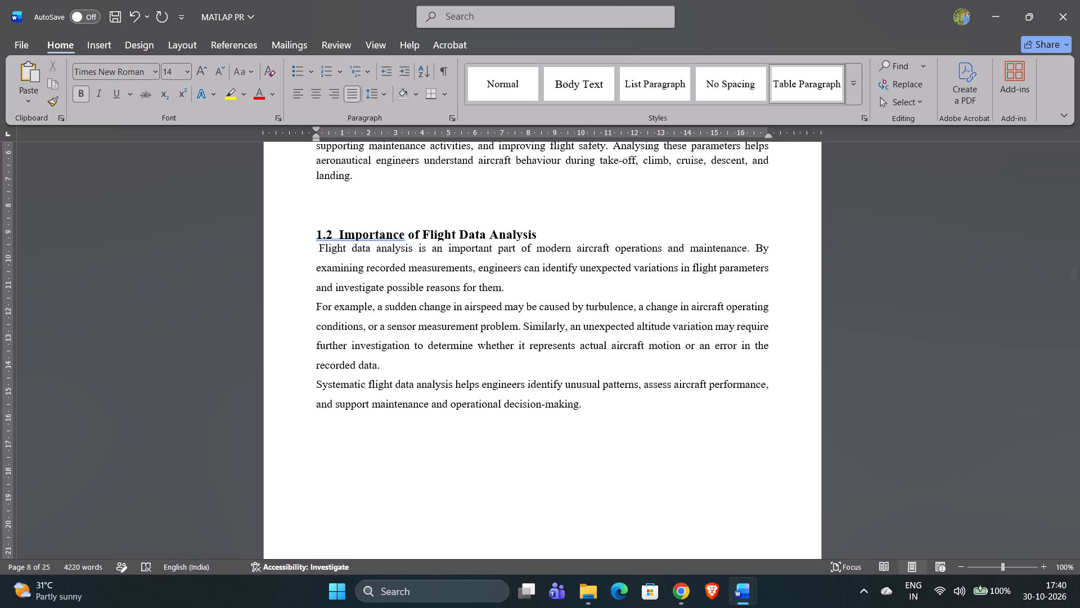
key("Return")
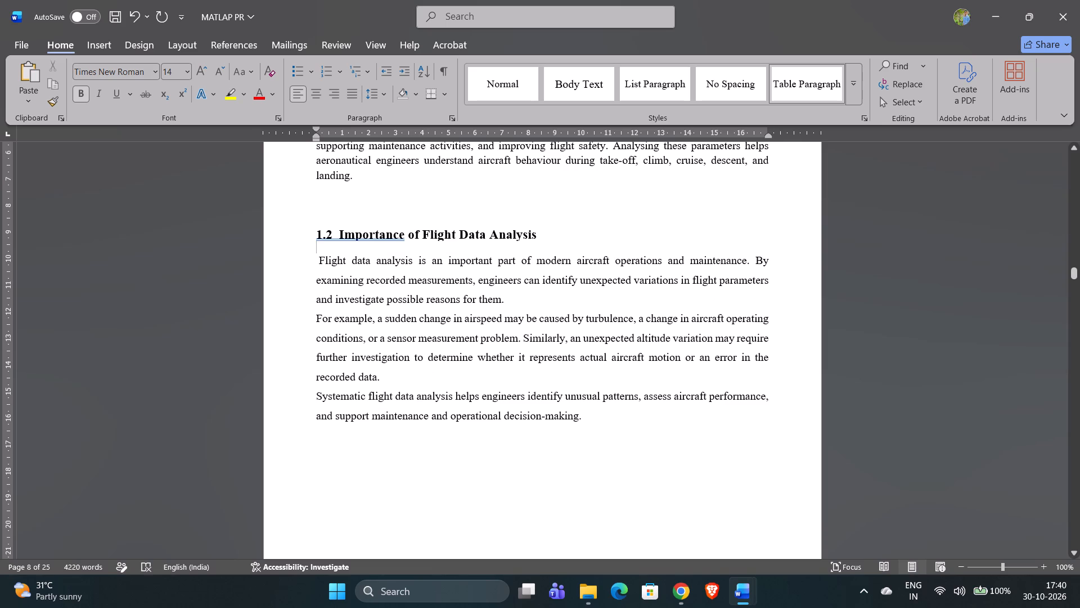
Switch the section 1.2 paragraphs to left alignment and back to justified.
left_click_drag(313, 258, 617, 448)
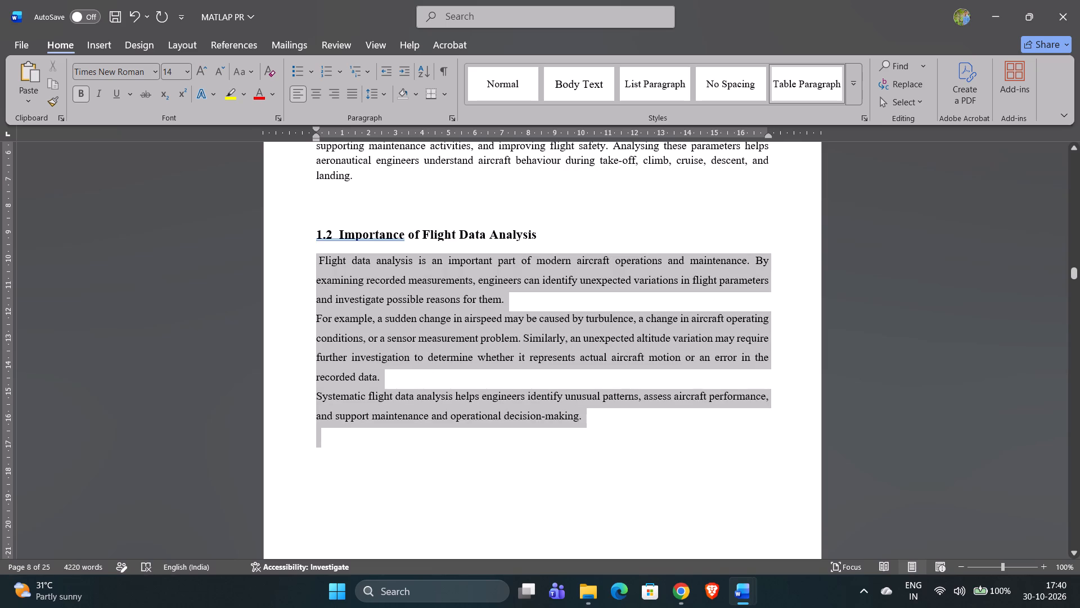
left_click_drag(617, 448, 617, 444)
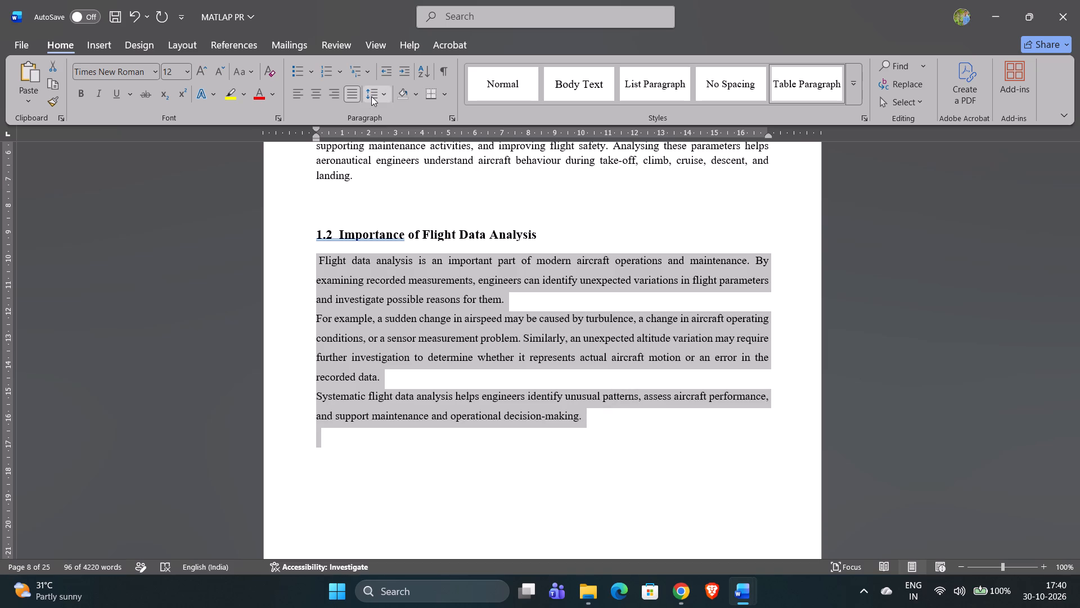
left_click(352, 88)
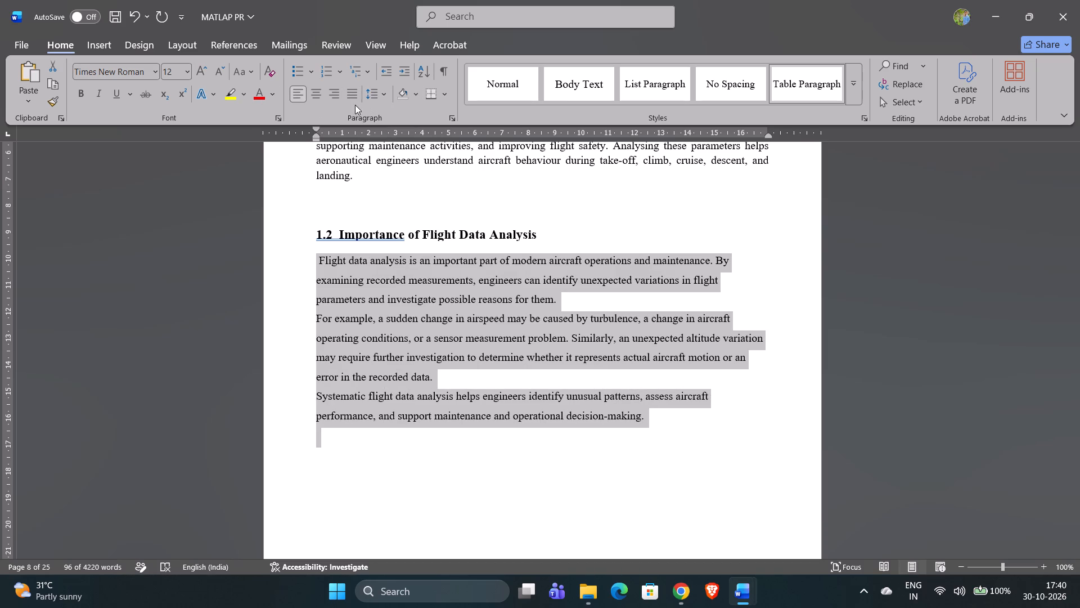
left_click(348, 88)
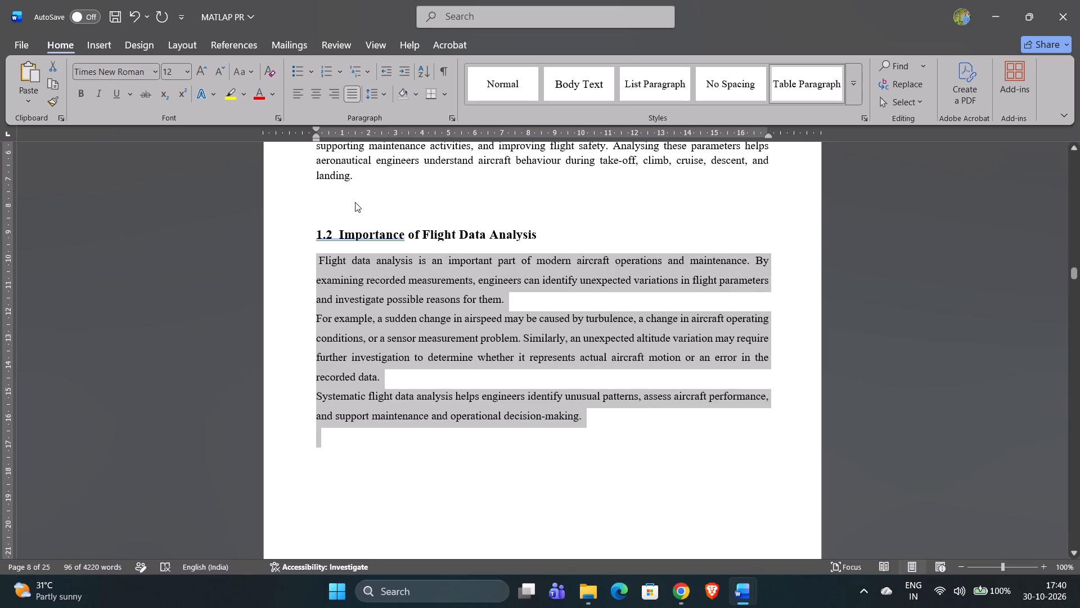
Merge the “Systematic flight data analysis” paragraph into the preceding paragraph, separated by a space after “recorded data.”.
left_click(305, 284)
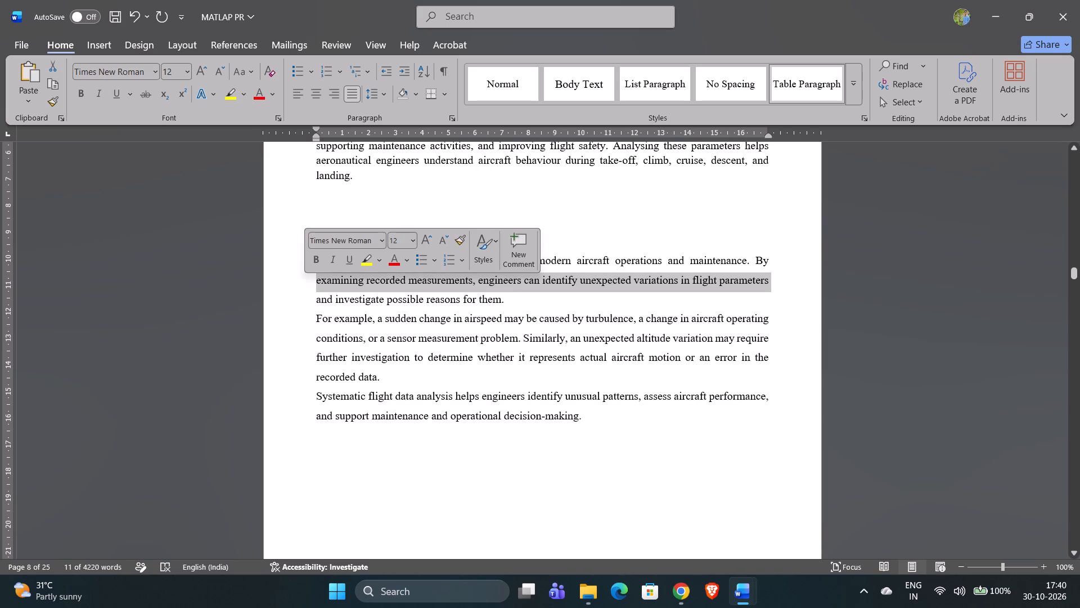
left_click(317, 395)
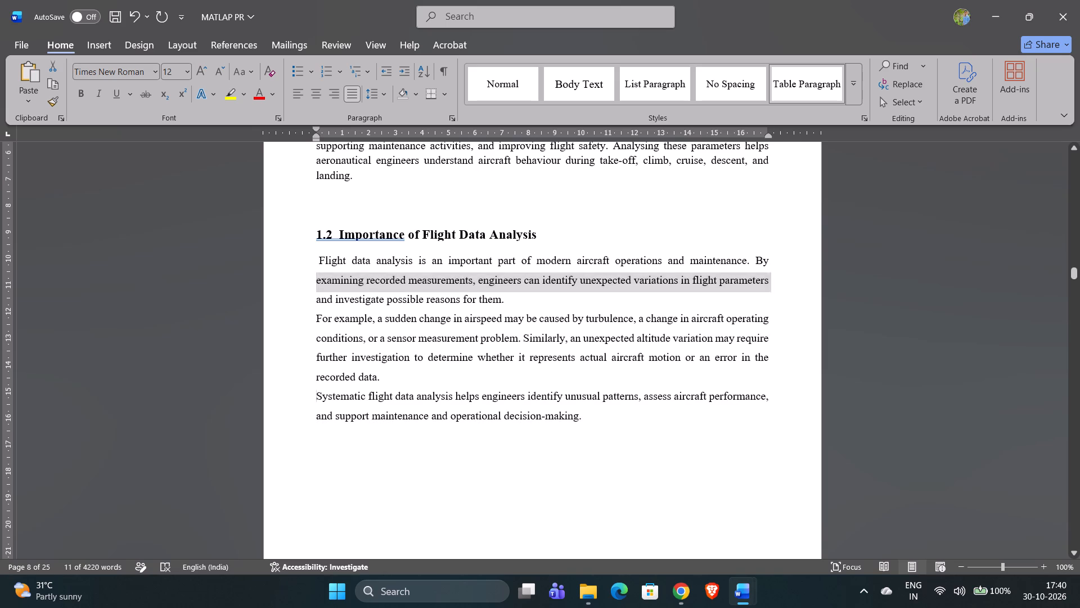
key("BackSpace")
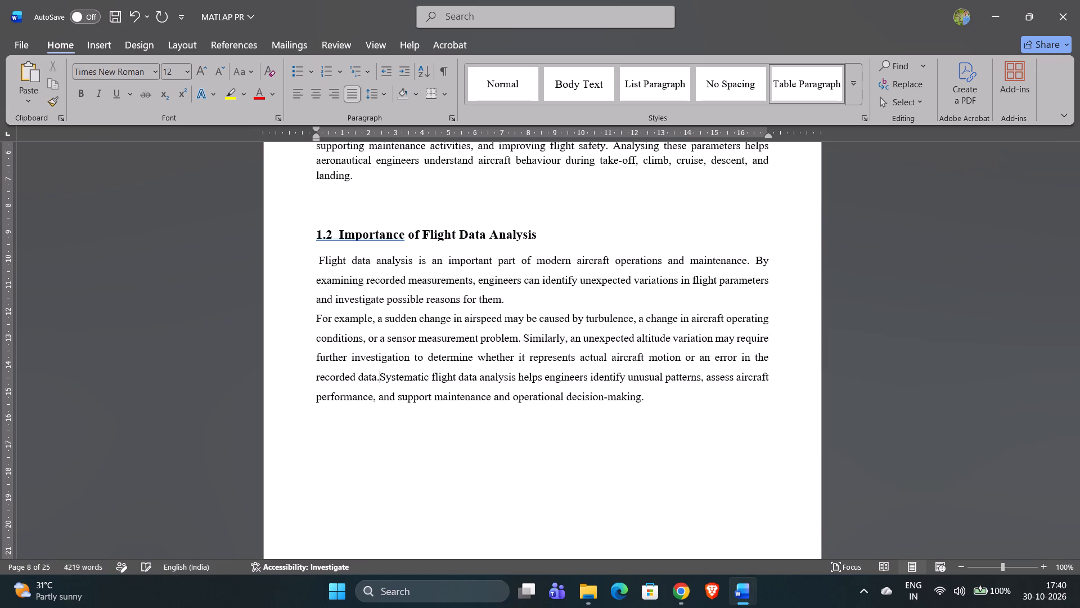
key("space")
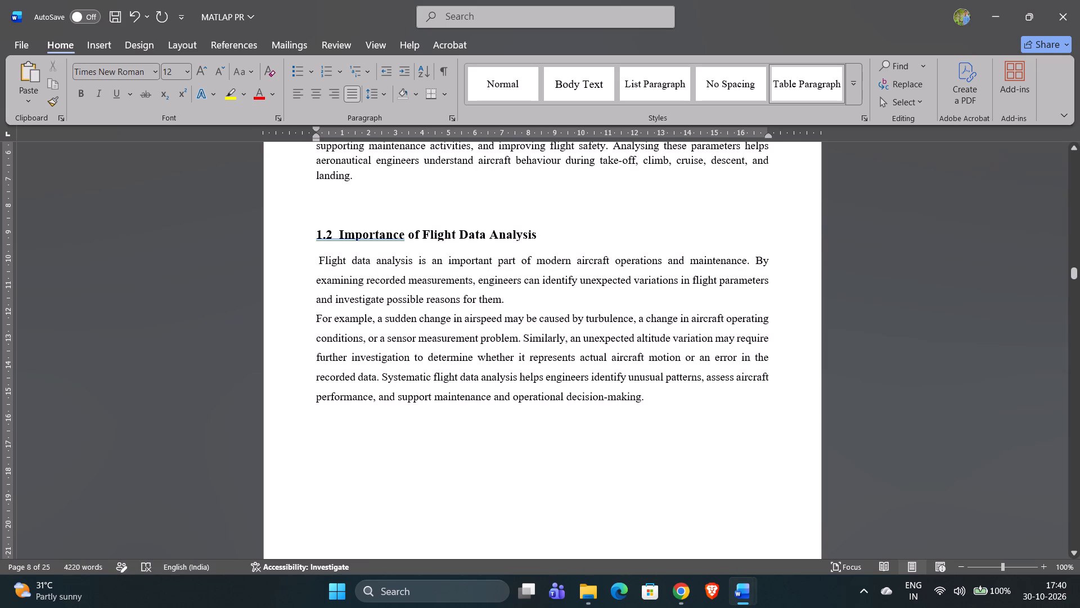
Ignore the grammar suggestion on “1.2 Importance” in the section heading.
double_click(337, 236)
right_click(337, 236)
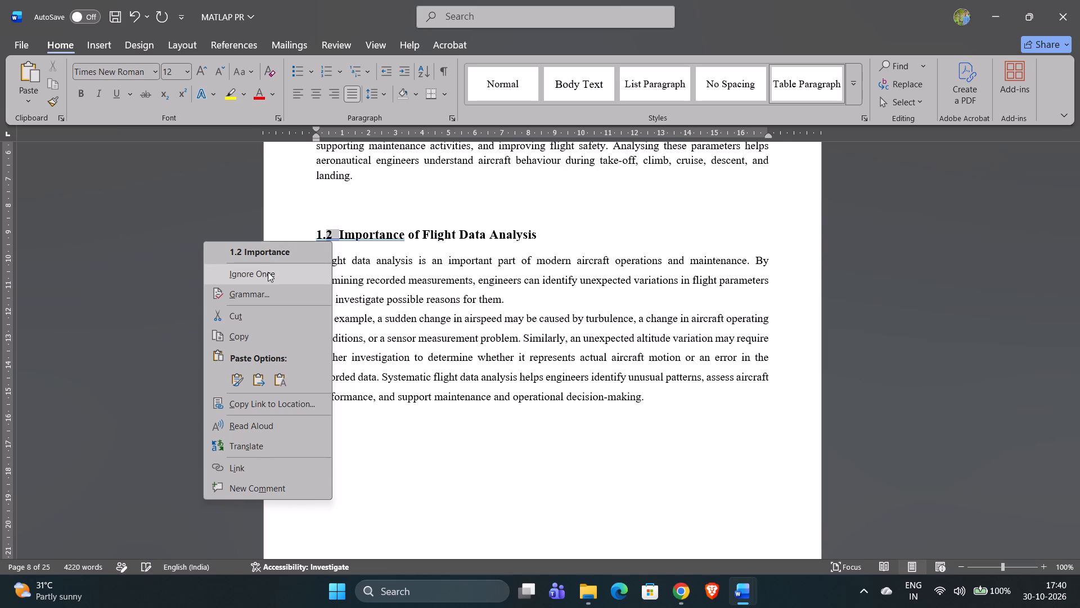
left_click(268, 272)
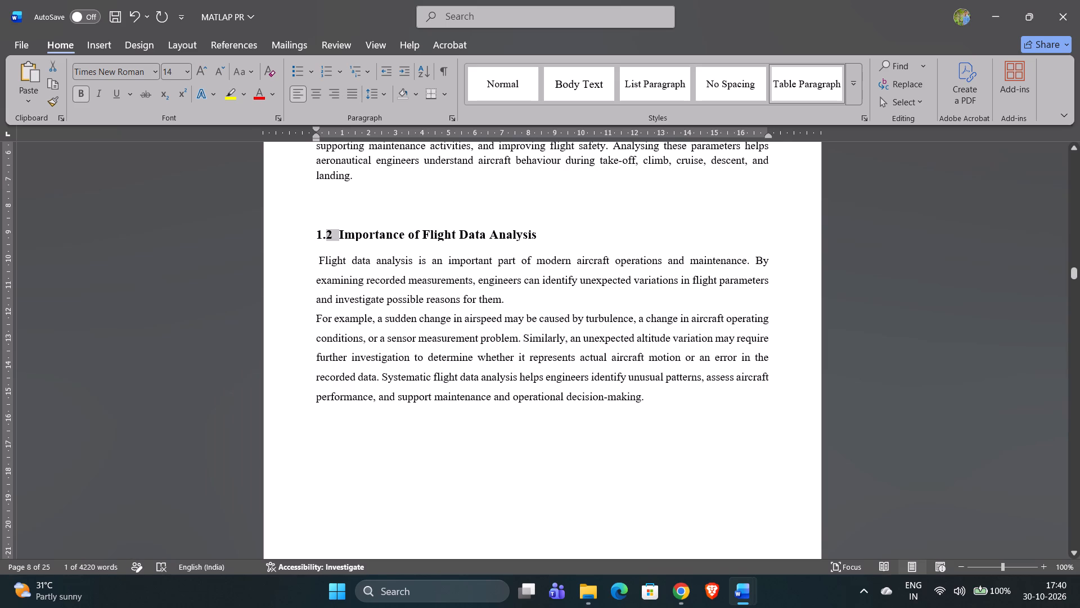
left_click(445, 207)
Set the font size of the whole 1.2 heading, including its number, to 12.
scroll(403, 206, "up", 1)
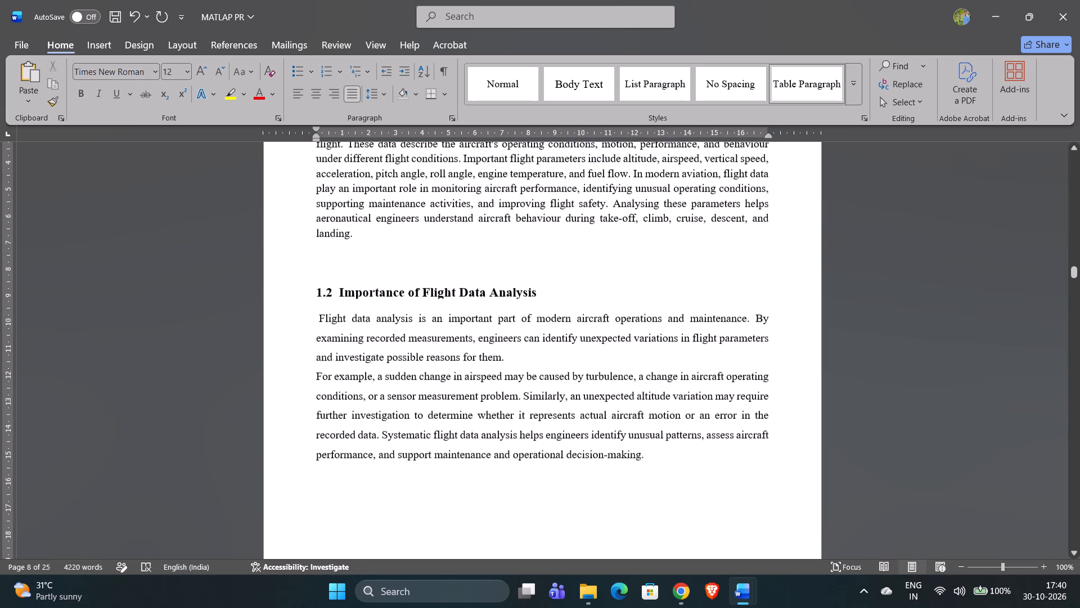
scroll(403, 206, "up", 2)
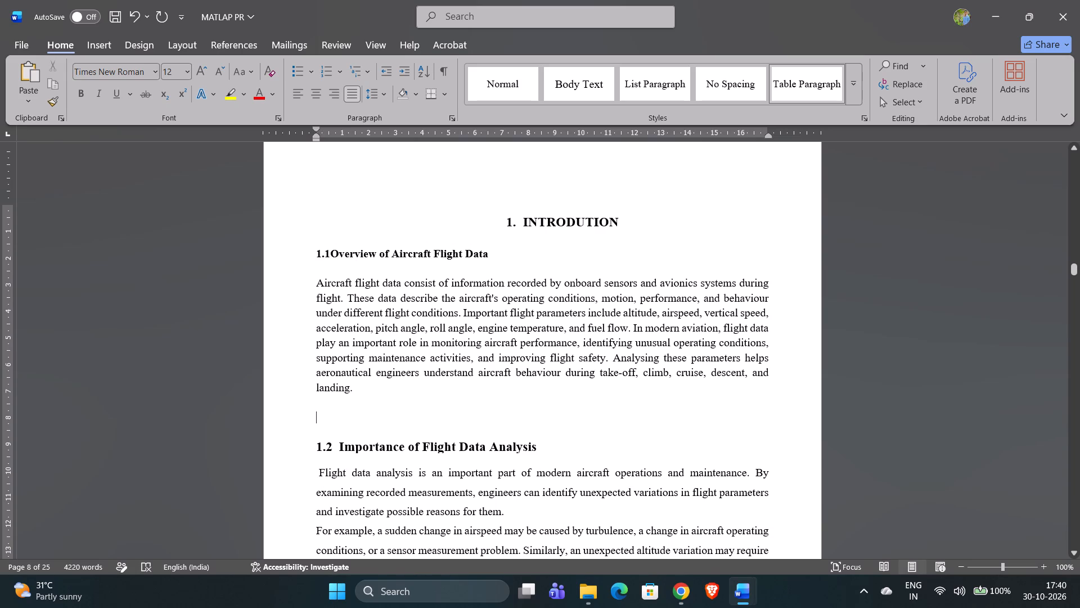
left_click_drag(340, 445, 538, 448)
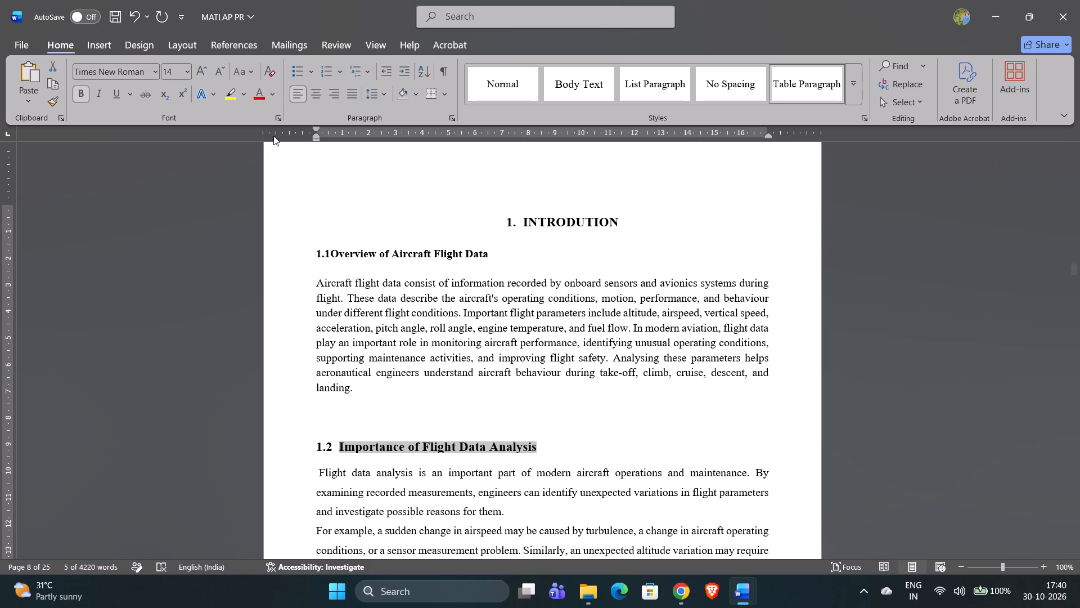
left_click(218, 75)
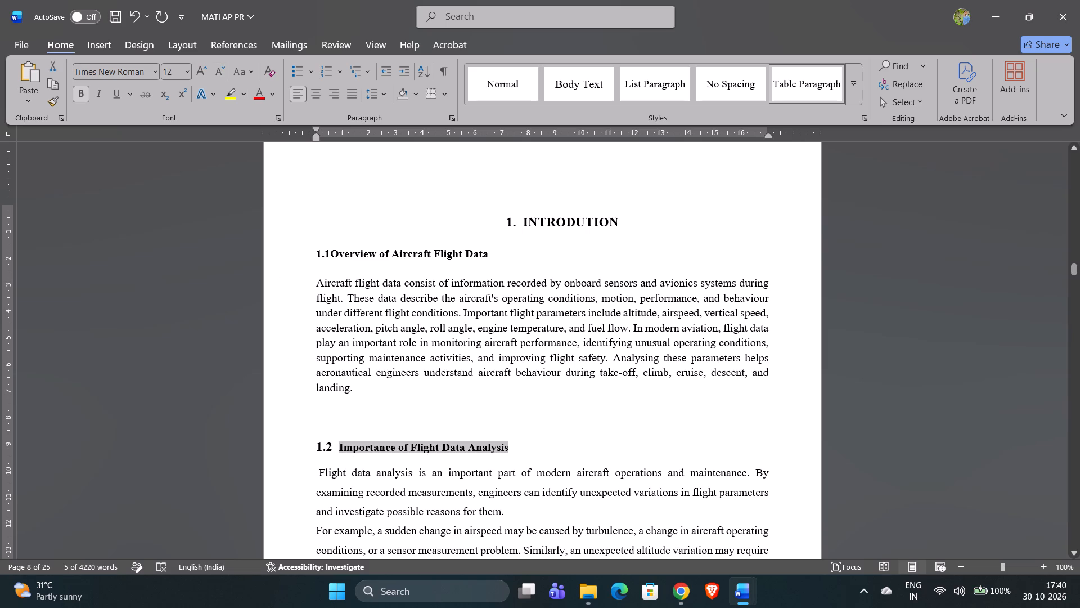
left_click_drag(313, 442, 336, 445)
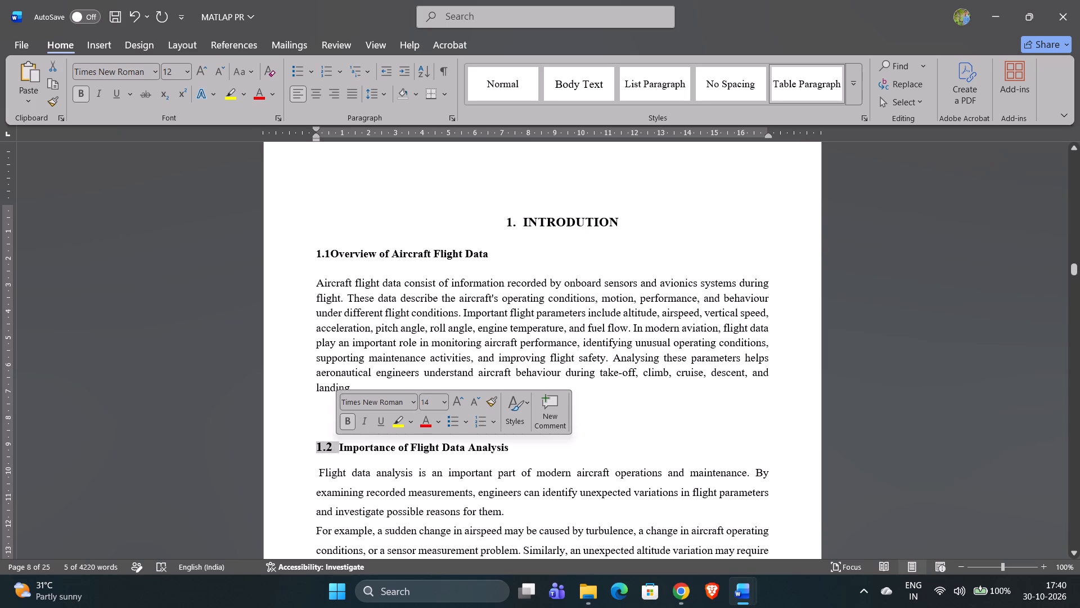
left_click(465, 405)
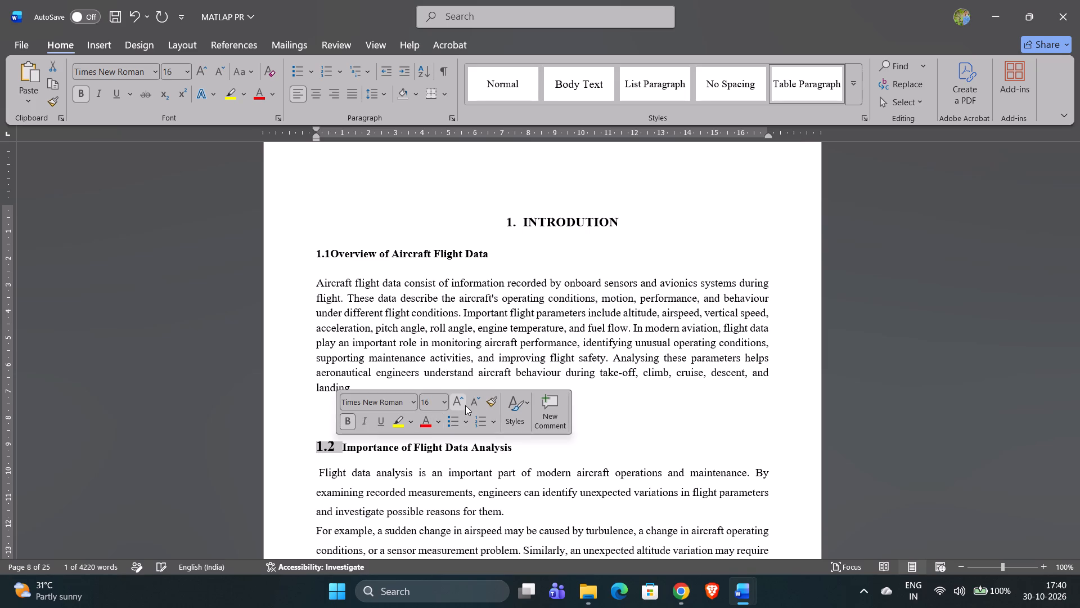
left_click(477, 405)
left_click(477, 405)
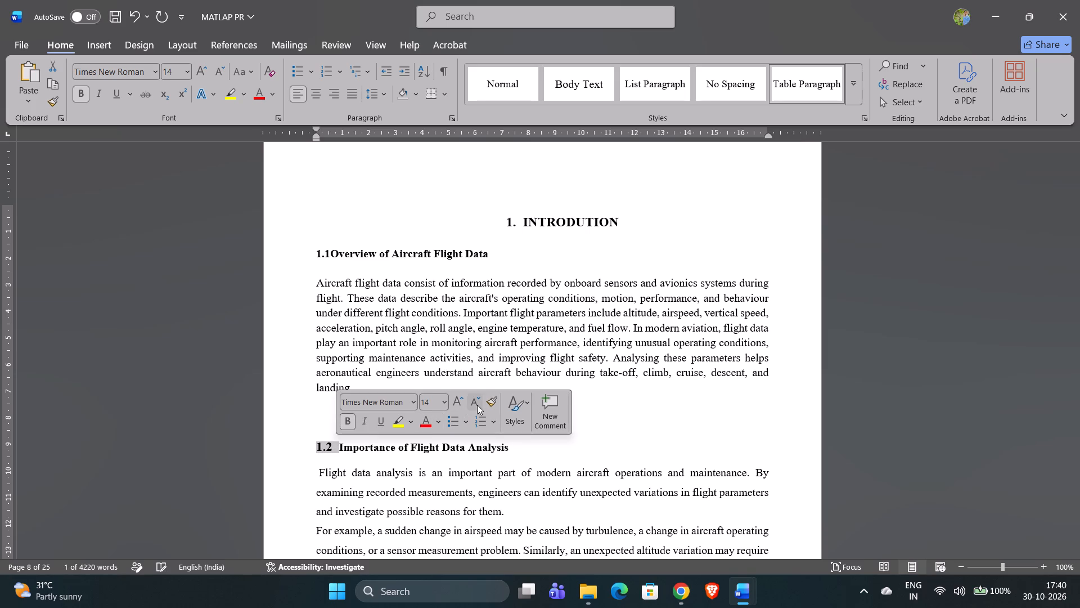
left_click(285, 402)
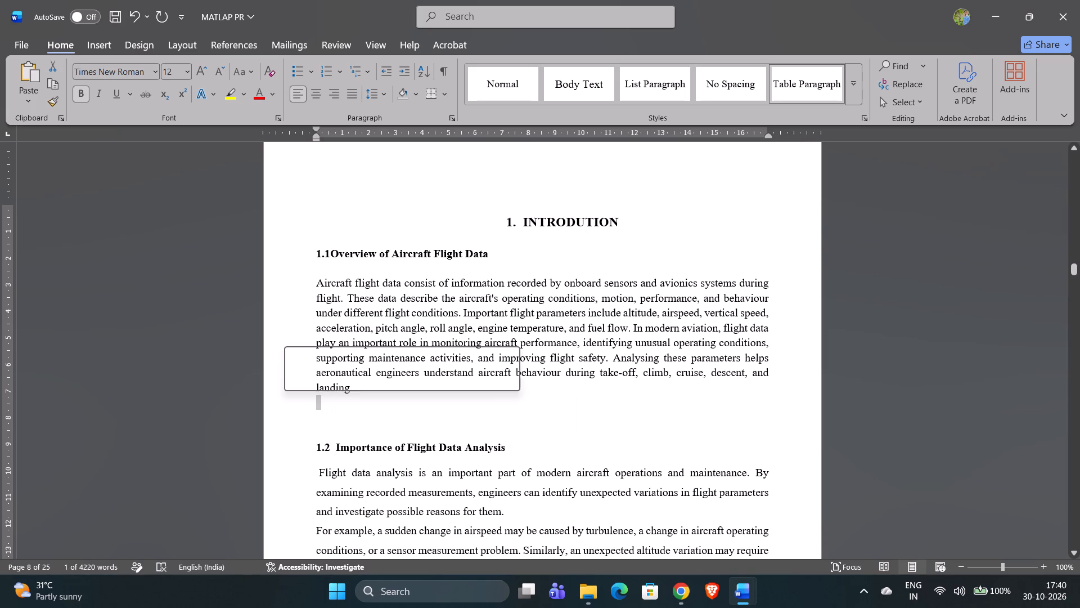
left_click(300, 433)
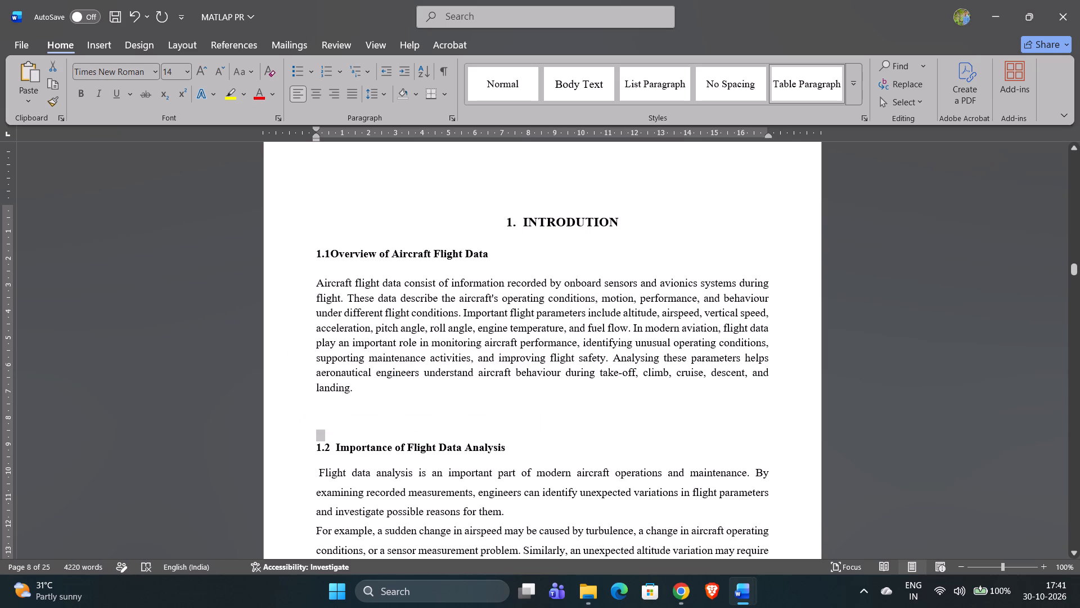
Insert a space between “1.1” and “Overview” in the 1.1 heading.
left_click(333, 251)
key("space")
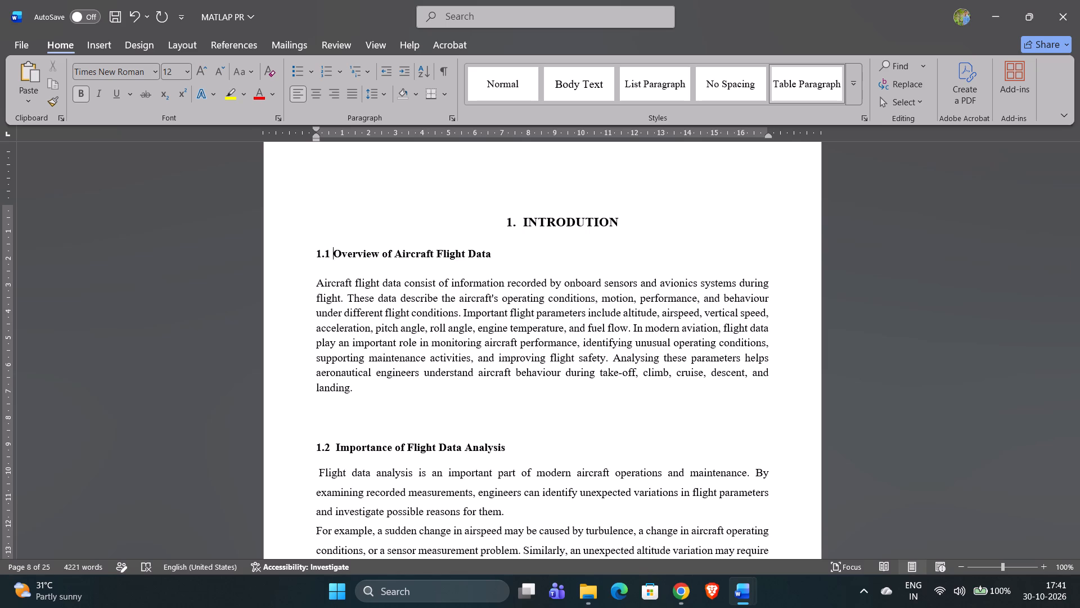
Add two line breaks after the last paragraph of section 1.2.
scroll(360, 454, "down", 2)
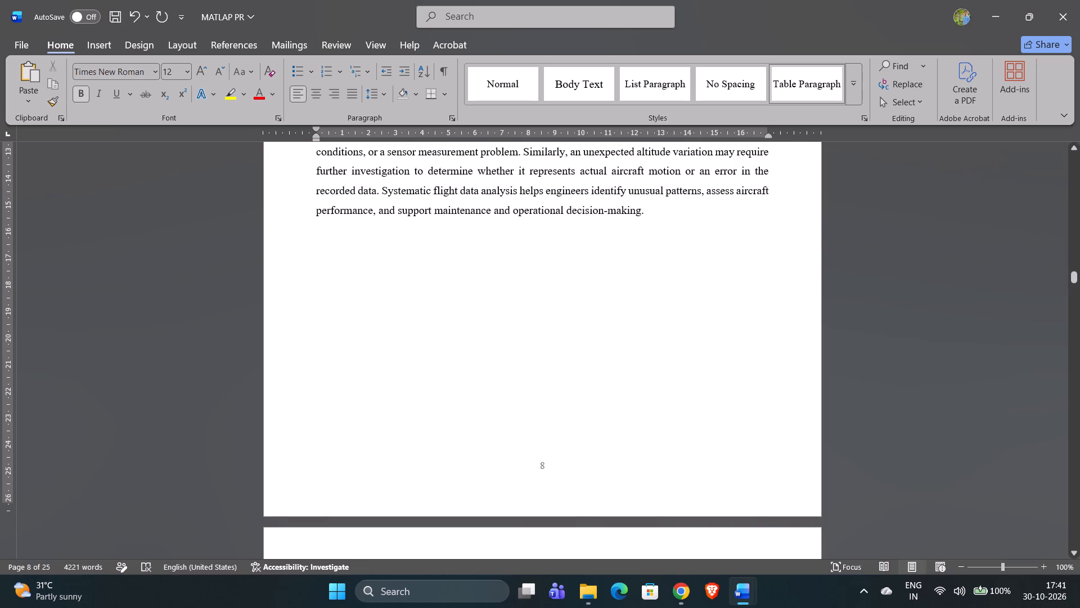
left_click(656, 222)
key("Return")
key("Return")
Switch to File Explorer and look through drives D and E, including the IARE power point and FDPR folders, for a report file.
scroll(656, 222, "up", 1)
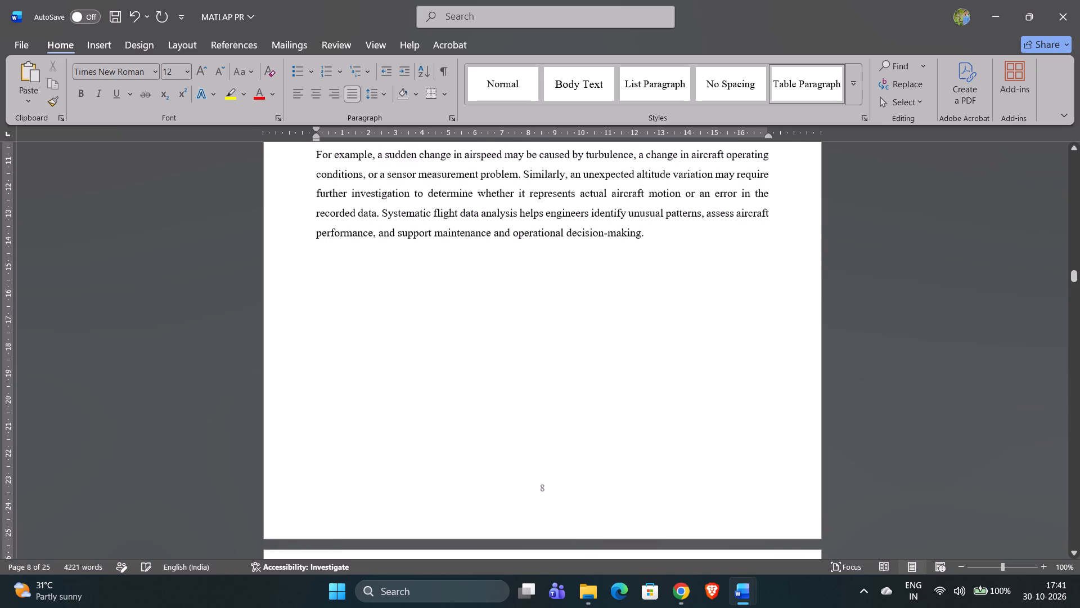
scroll(656, 222, "up", 2)
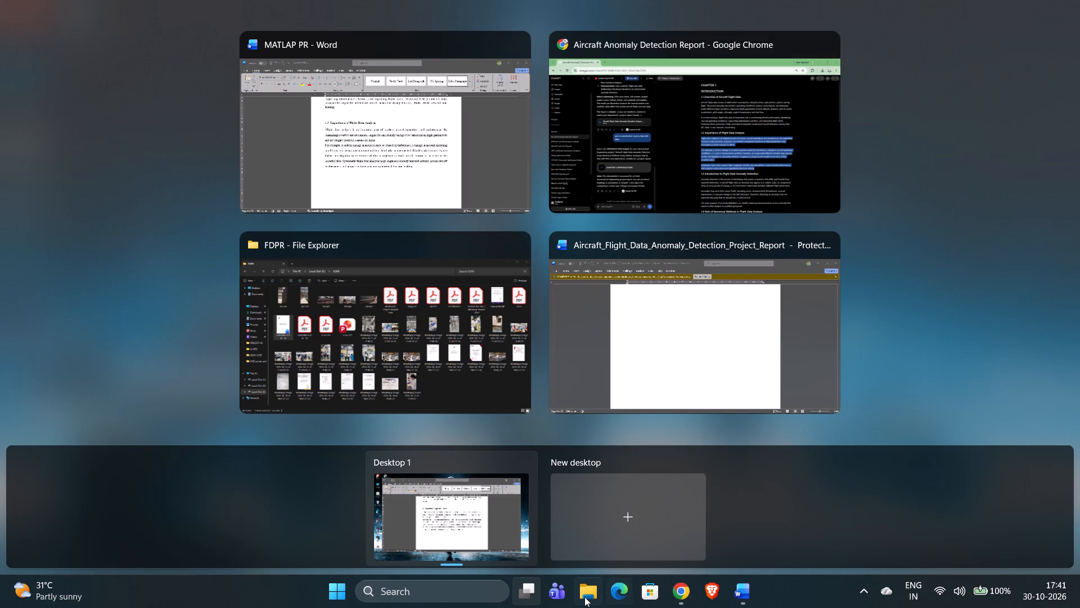
left_click(592, 547)
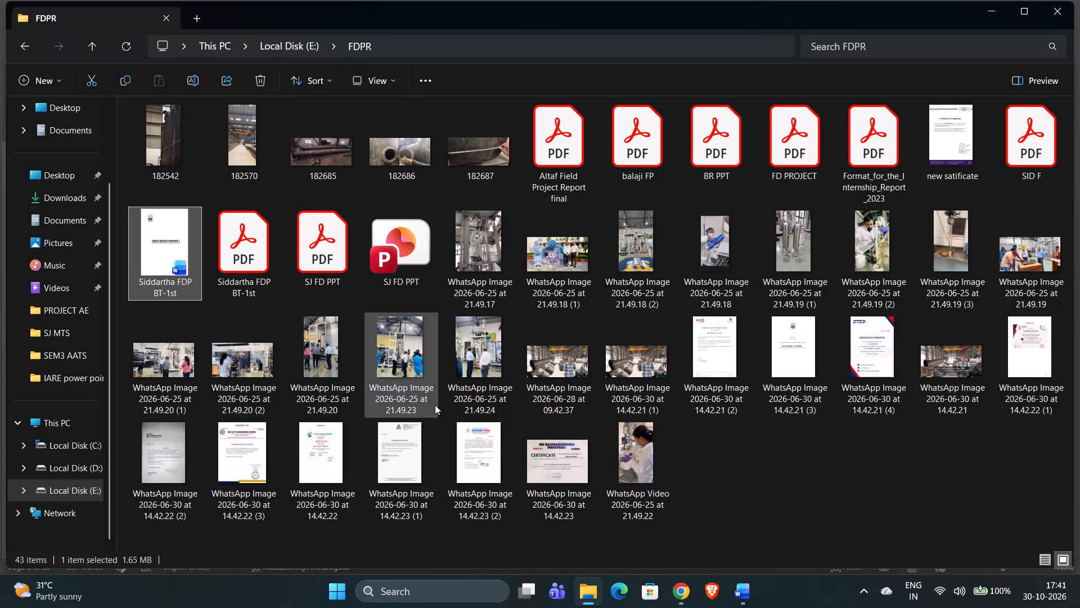
left_click(69, 464)
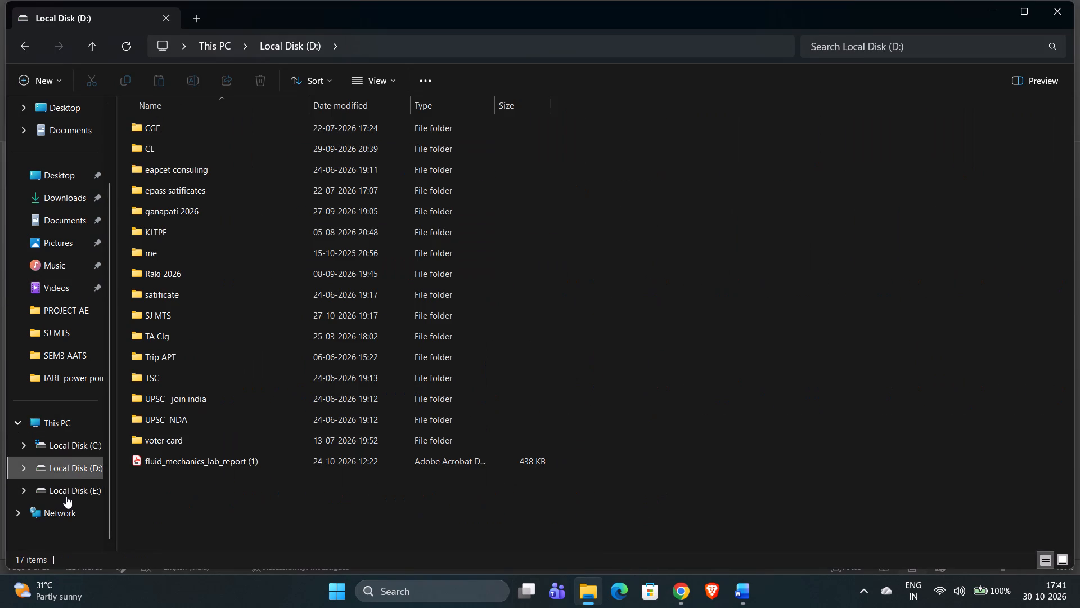
left_click(66, 496)
left_click(200, 184)
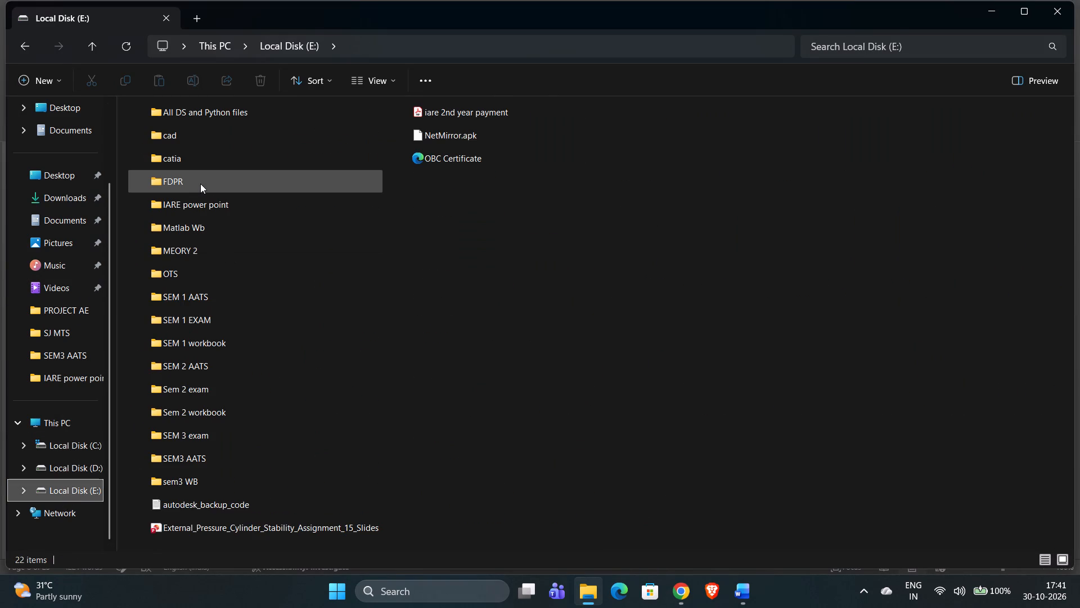
double_click(191, 213)
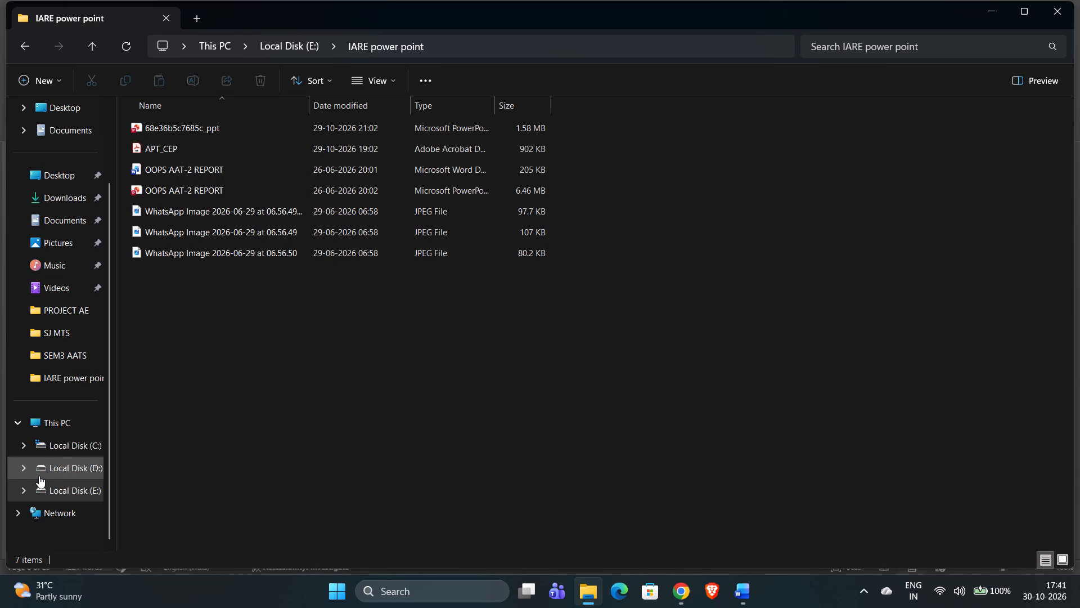
left_click(54, 491)
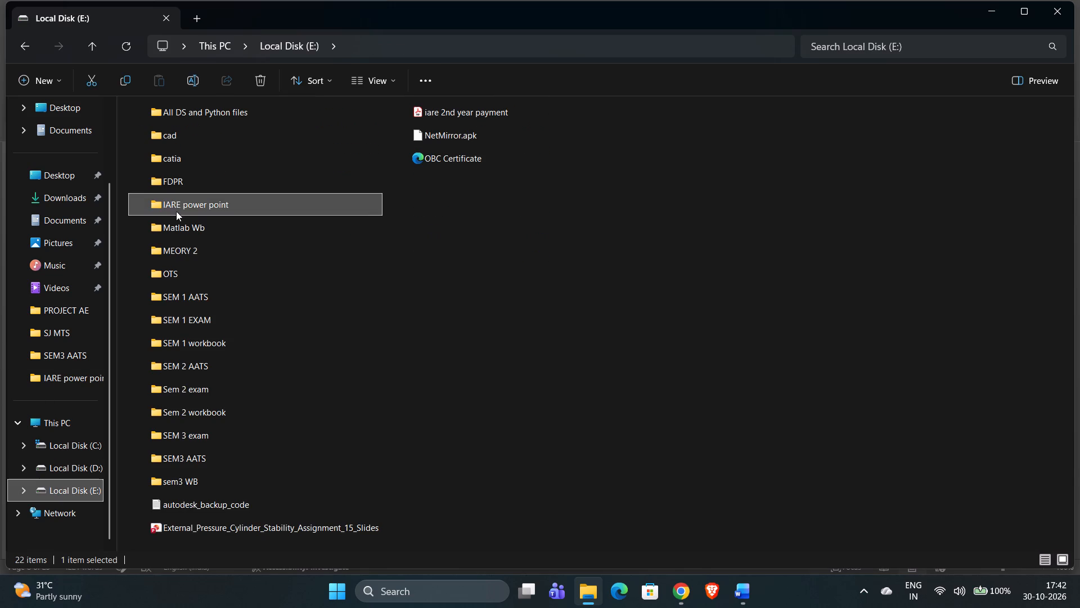
double_click(172, 191)
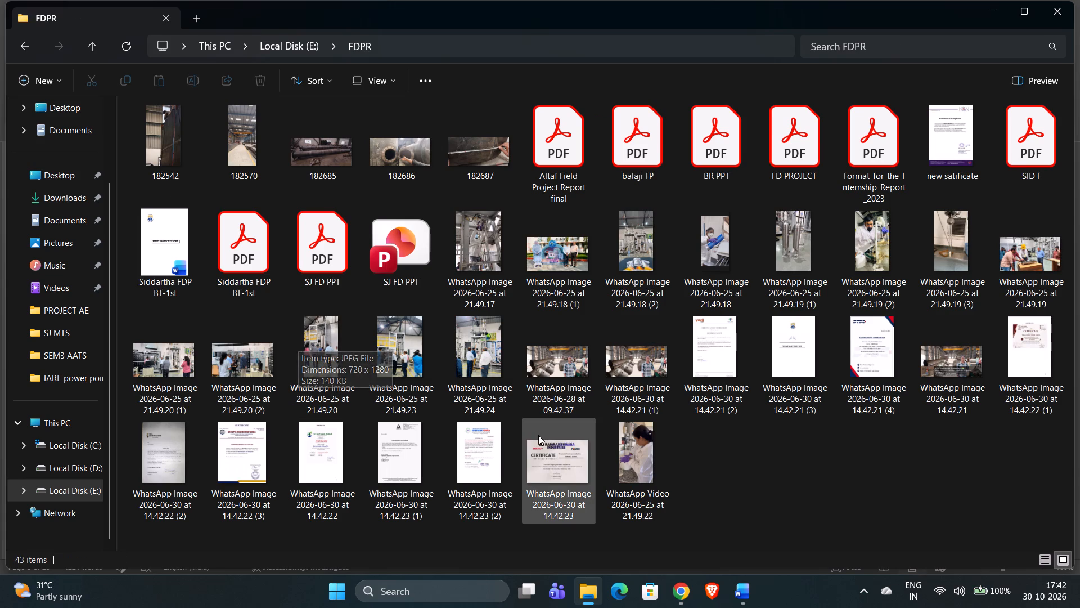
scroll(538, 435, "down", 3)
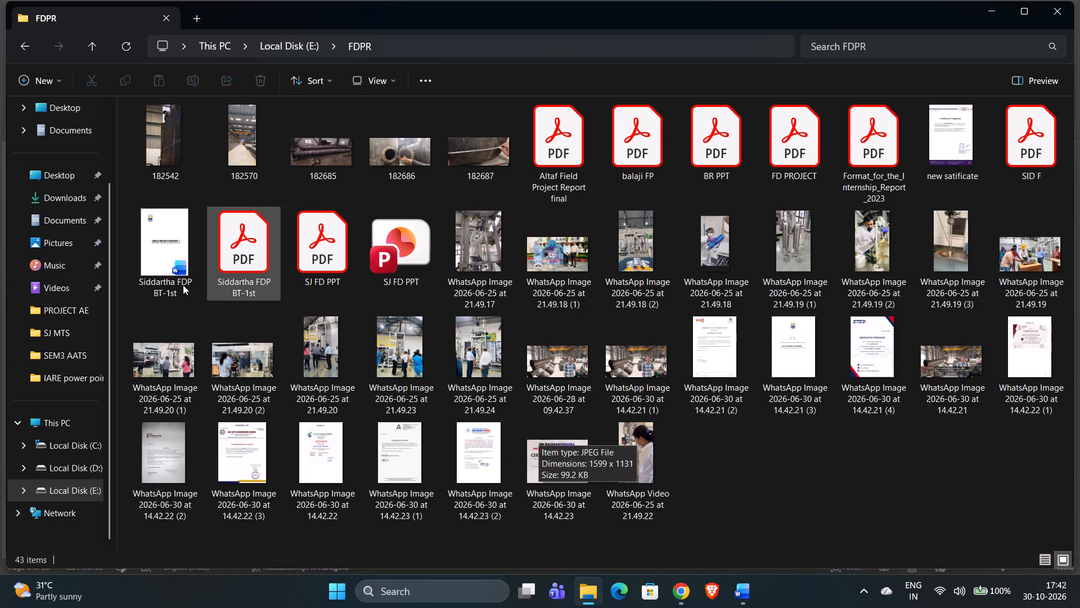
Return to Local Disk (E:) and open the IARE power point folder to look for a report file.
left_click(44, 494)
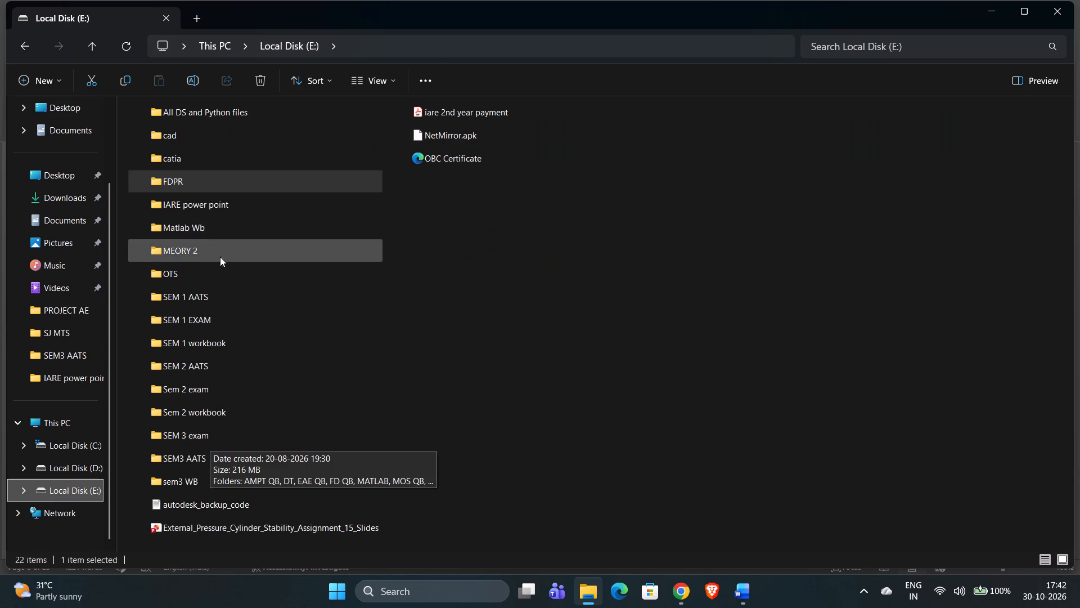
double_click(200, 207)
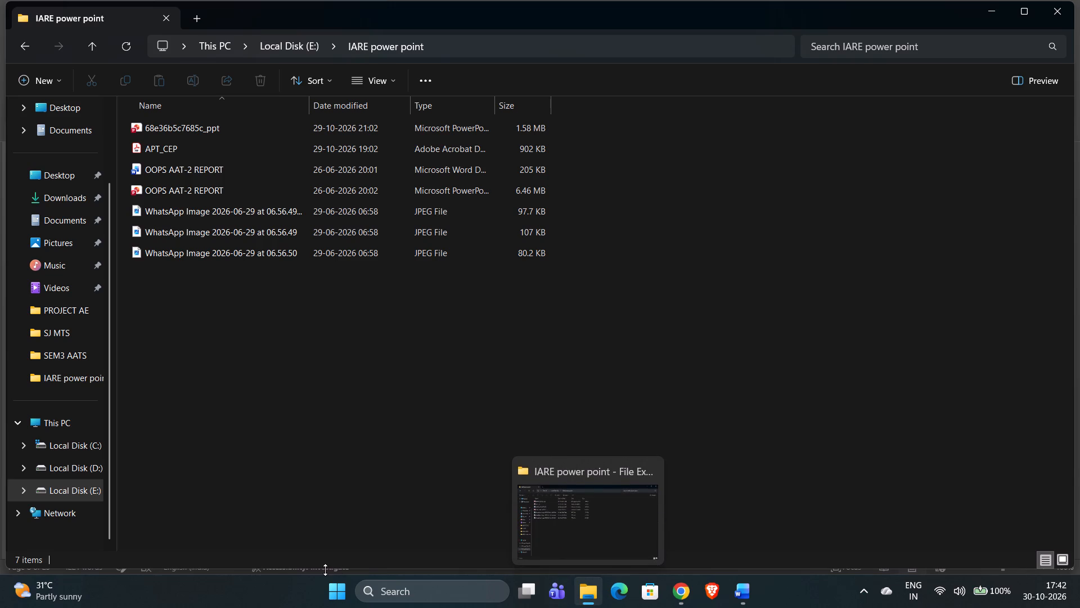
Switch to WhatsApp, launching it from the Social group of installed apps.
left_click(331, 584)
scroll(462, 329, "down", 1)
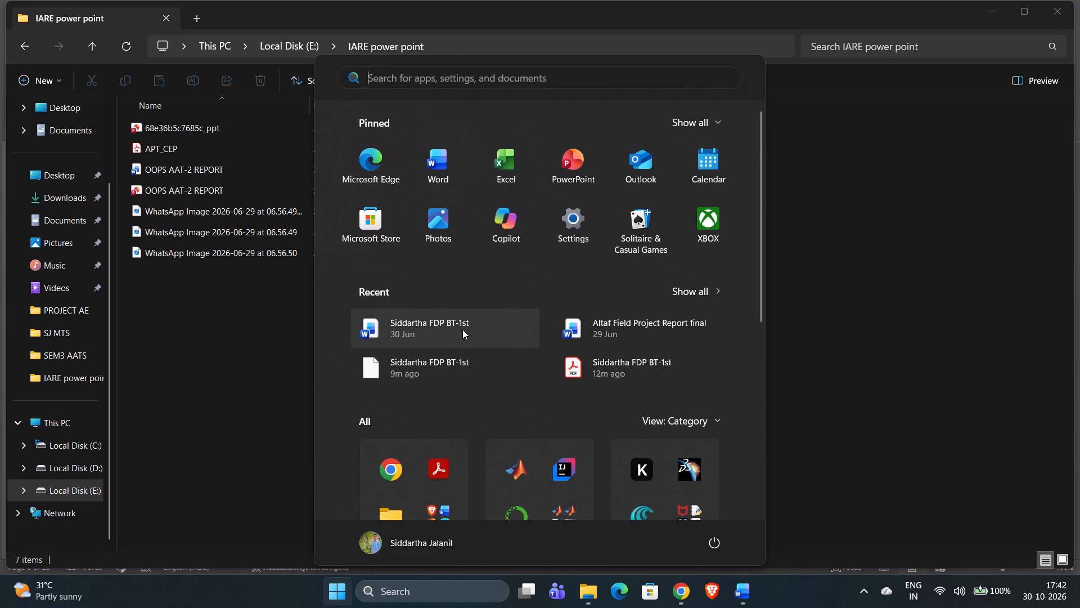
scroll(462, 329, "down", 1)
scroll(476, 435, "down", 2)
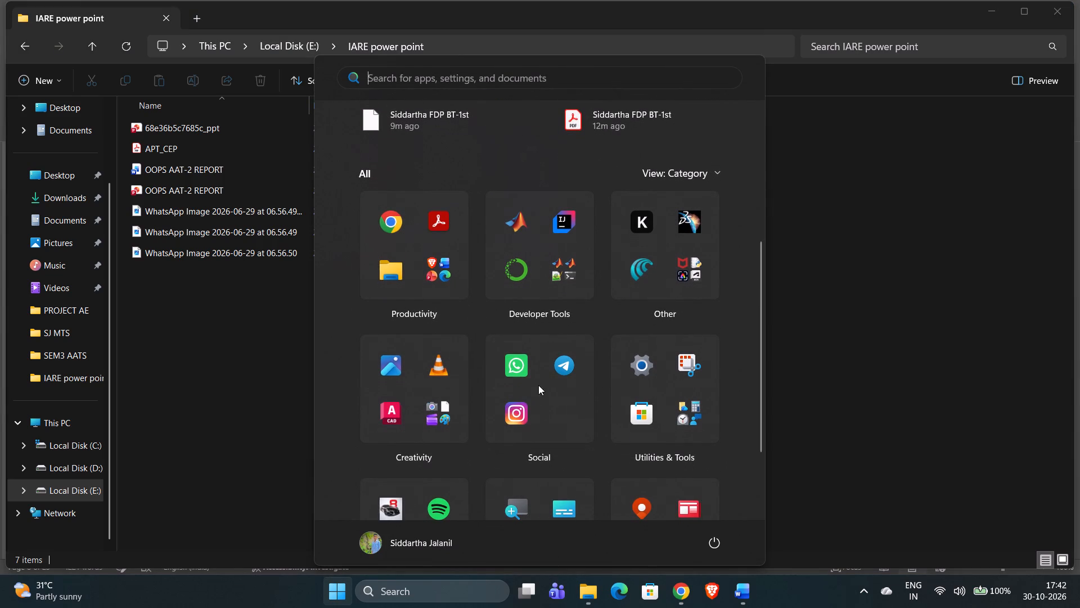
left_click(523, 360)
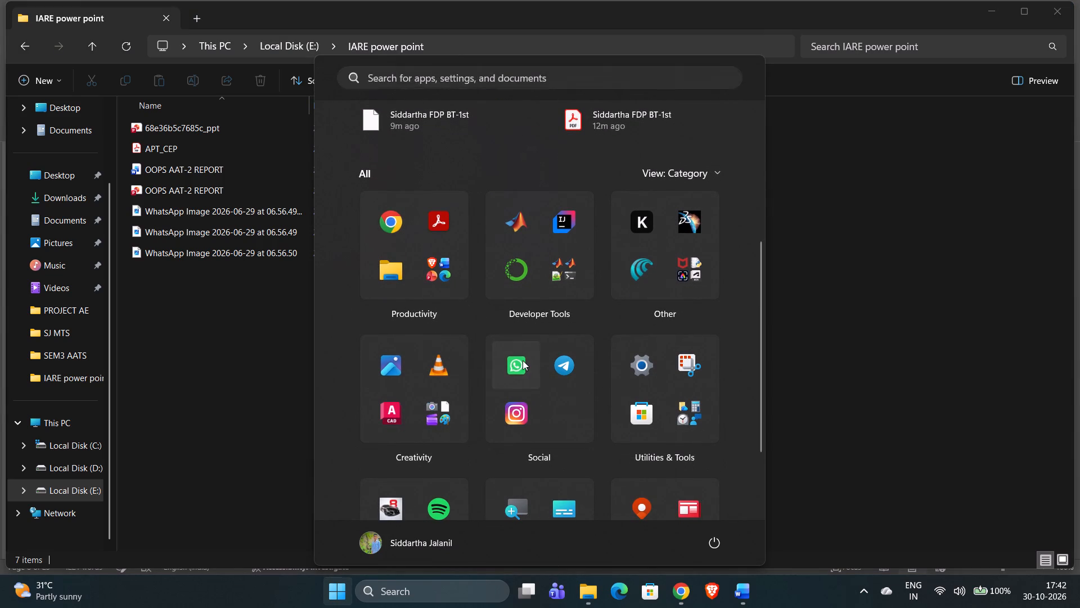